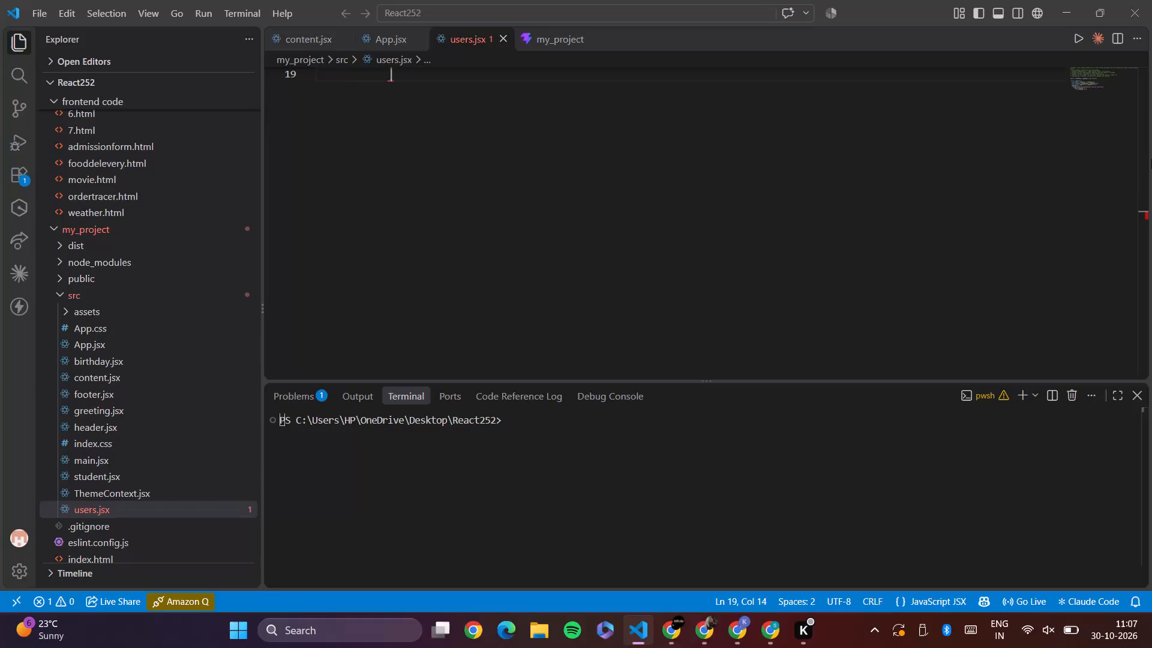
Switch to Chrome and bring up the infinitylpu project in Lovable.
{"action": "left_click", "coordinate": [700, 635]}
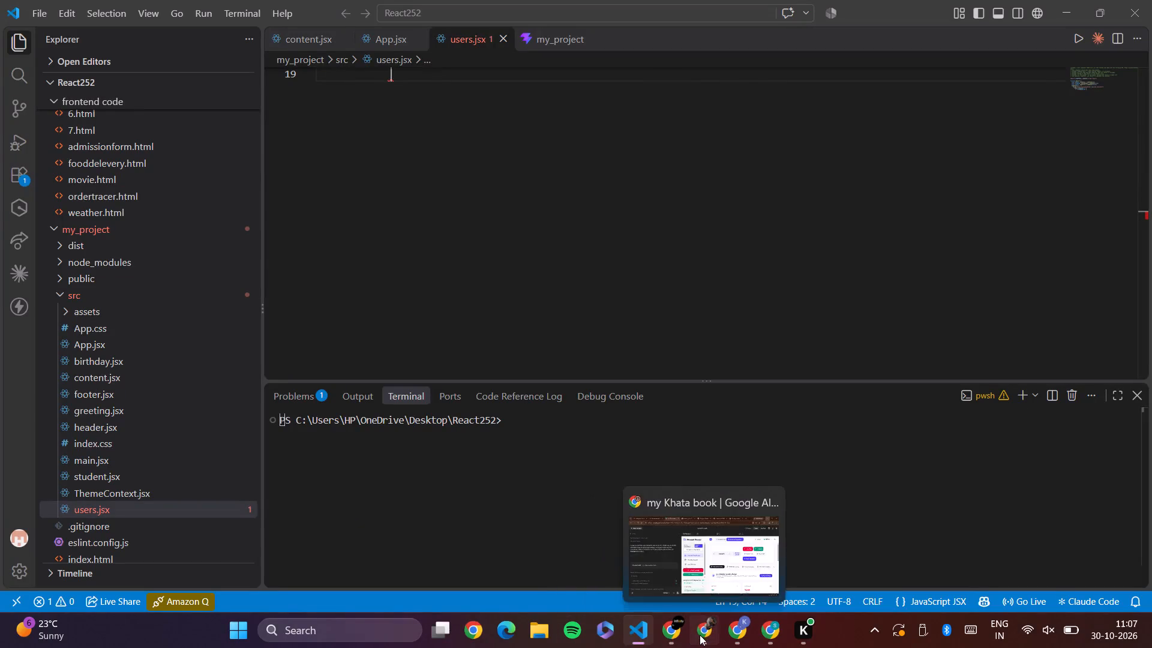
{"action": "scroll", "coordinate": [312, 448], "scroll_direction": "down", "scroll_amount": 5}
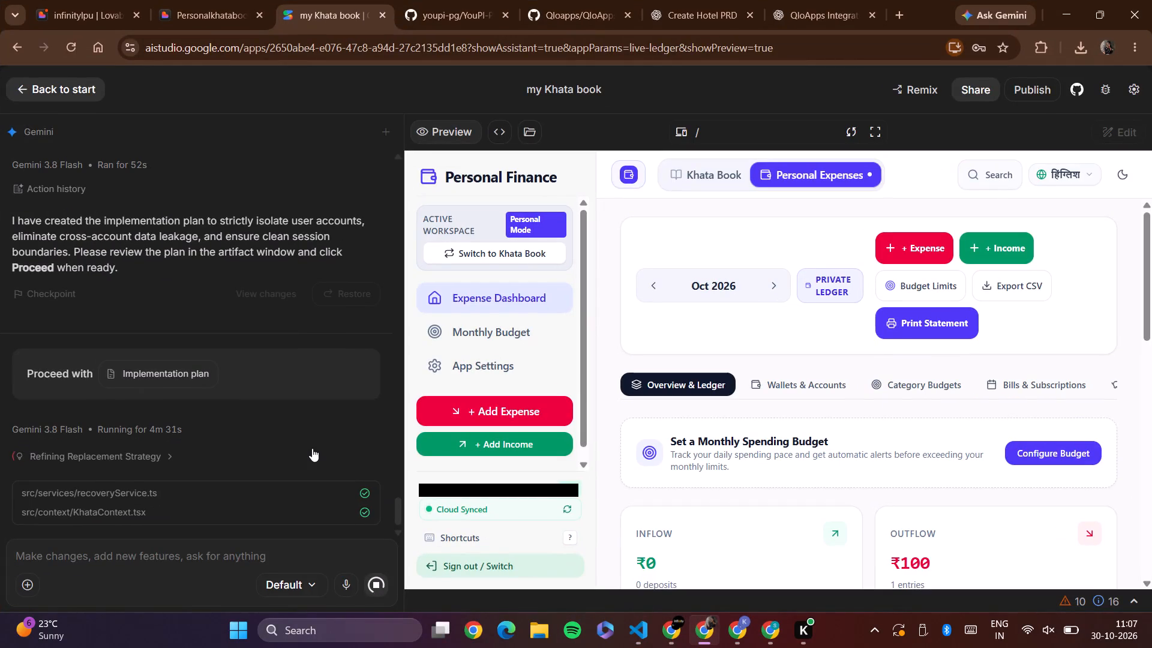
{"action": "scroll", "coordinate": [493, 363], "scroll_direction": "down", "scroll_amount": 2}
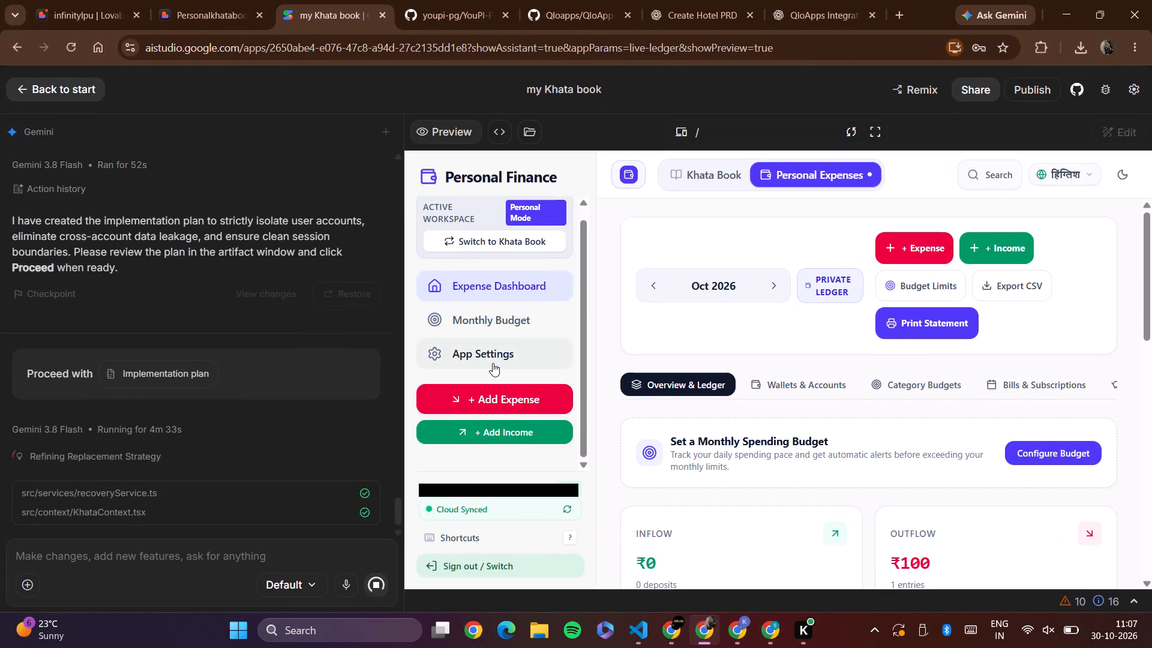
{"action": "scroll", "coordinate": [493, 363], "scroll_direction": "up", "scroll_amount": 5}
{"action": "left_click", "coordinate": [49, 0]}
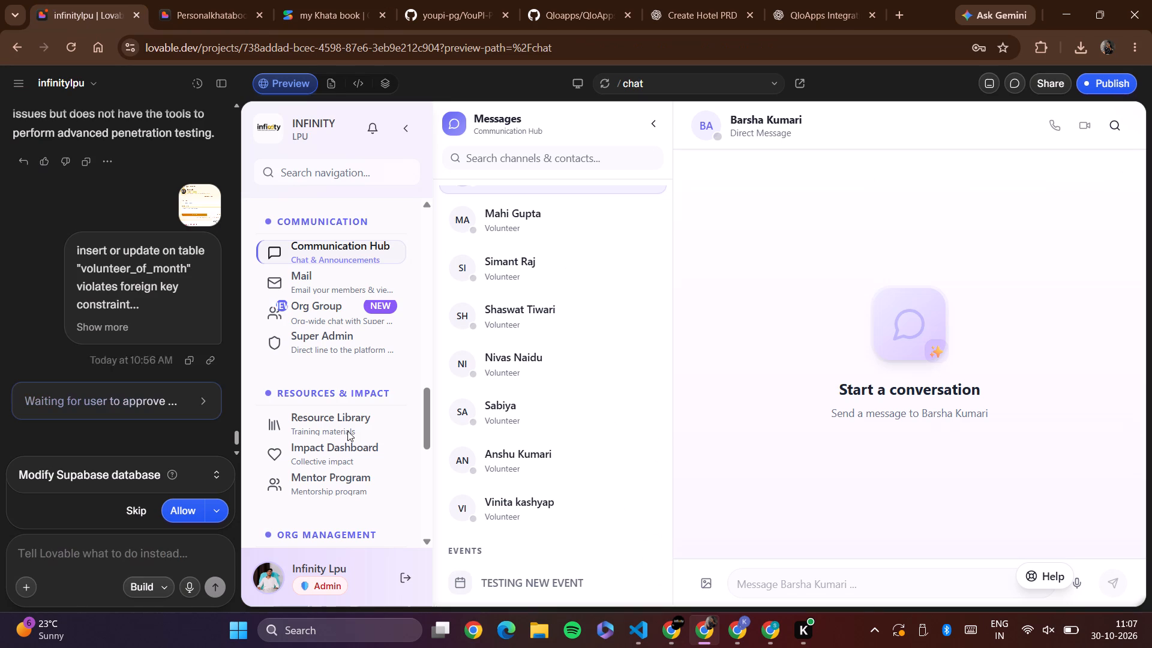
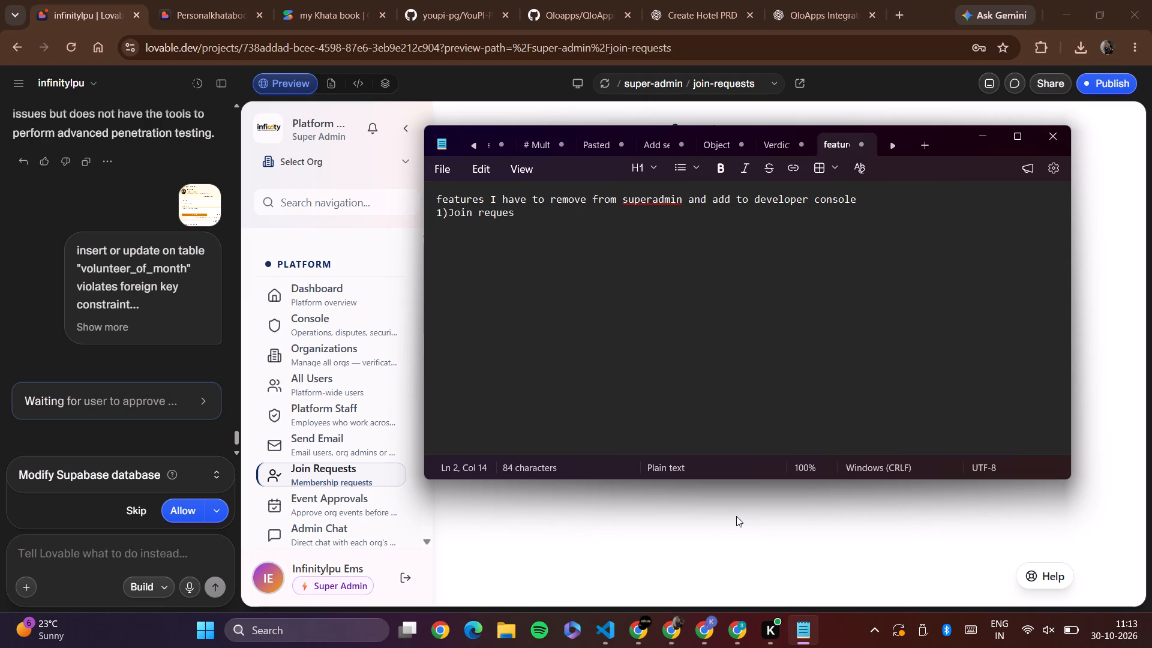
{"action": "type", "text": "t"}
{"action": "key", "text": "space"}
{"action": "type", "text": "because"}
{"action": "key", "text": "space"}
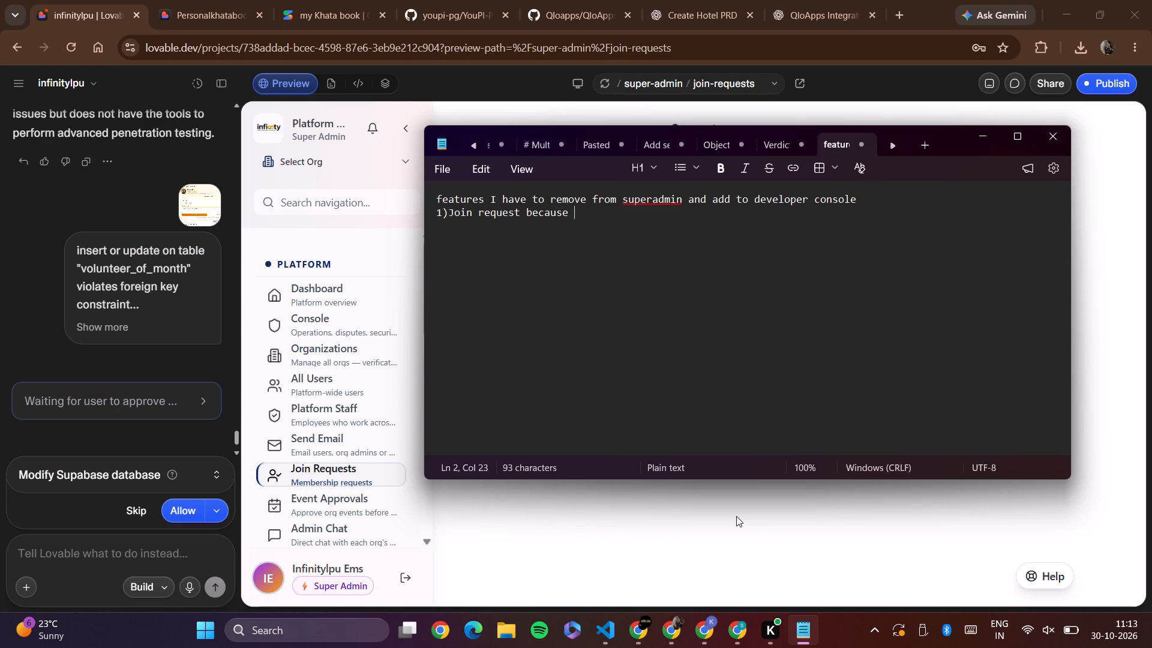
{"action": "type", "text": "join requi"}
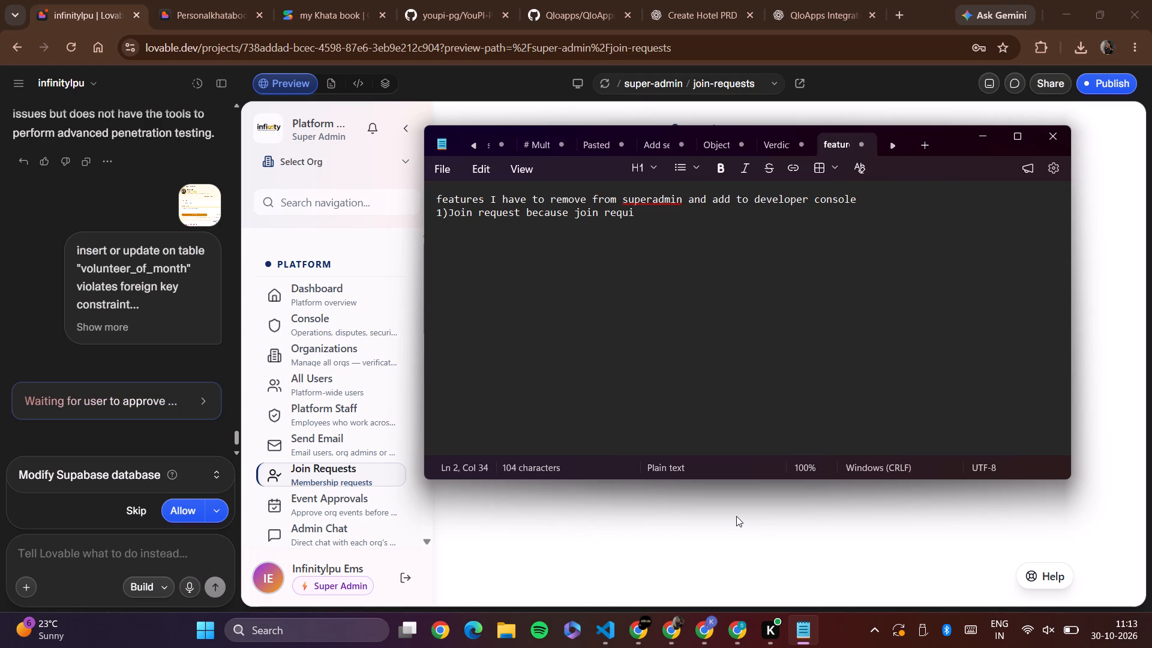
{"action": "key", "text": "BackSpace"}
{"action": "type", "text": "est"}
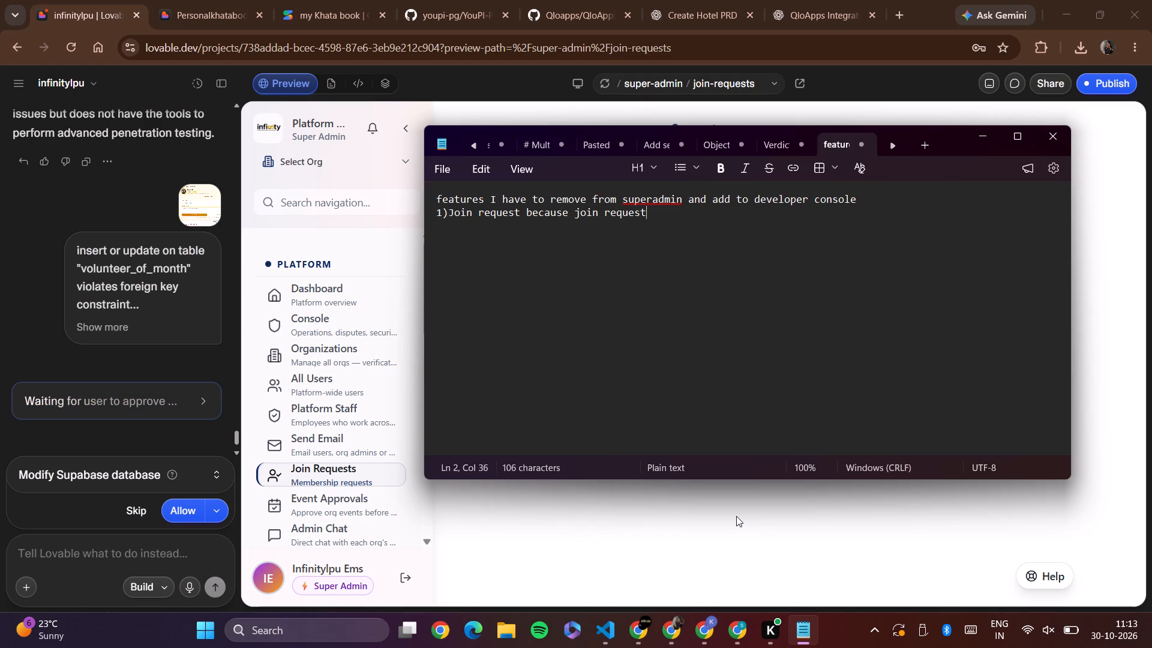
{"action": "key", "text": "space"}
{"action": "type", "text": "jo hai wo org admin khud se dekhe ga"}
{"action": "key", "text": "space"}
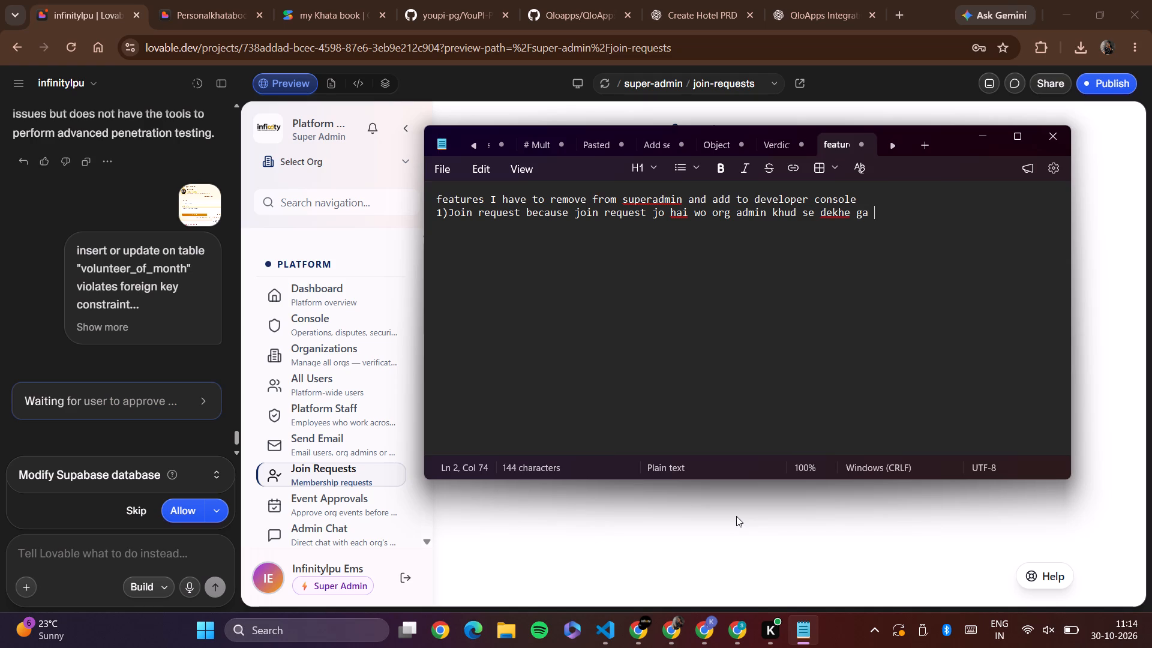
Continue item 1 of the note with "ku ki user ek specifc org me apply kare ga".
{"action": "type", "text": "ki k"}
{"action": "key", "text": "BackSpace"}
{"action": "key", "text": "BackSpace"}
{"action": "key", "text": "BackSpace"}
{"action": "type", "text": "u ki user"}
{"action": "key", "text": "space"}
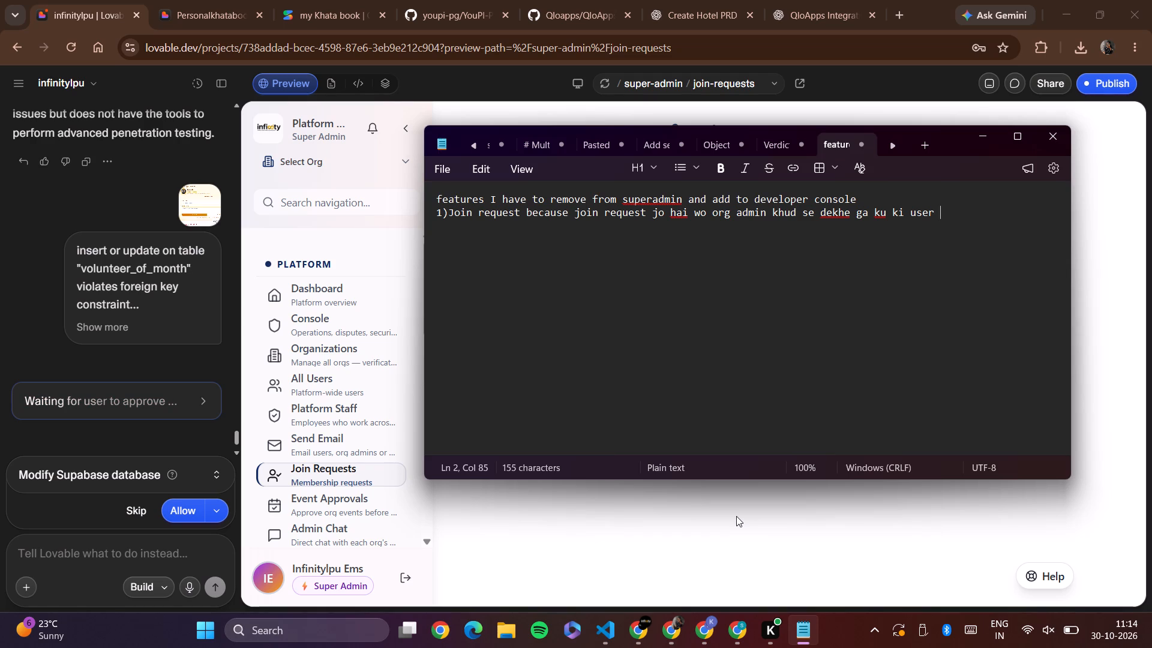
{"action": "type", "text": "ek specif"}
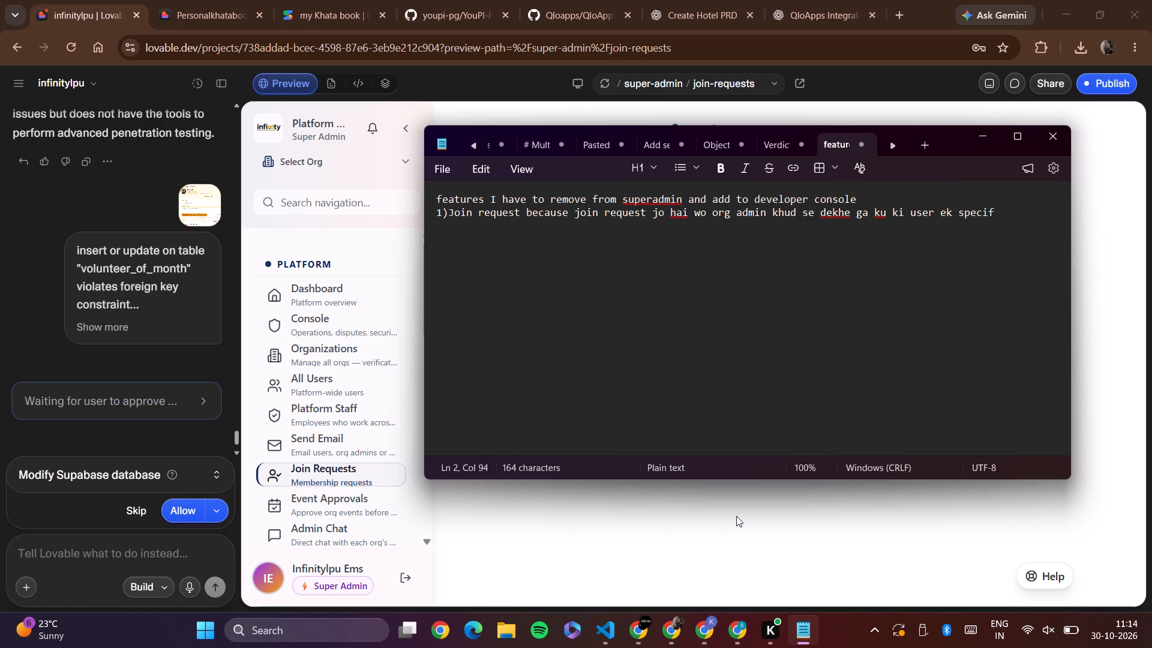
{"action": "type", "text": "c"}
{"action": "key", "text": "space"}
{"action": "key", "text": "BackSpace"}
{"action": "key", "text": "space"}
{"action": "type", "text": "org me"}
{"action": "key", "text": "space"}
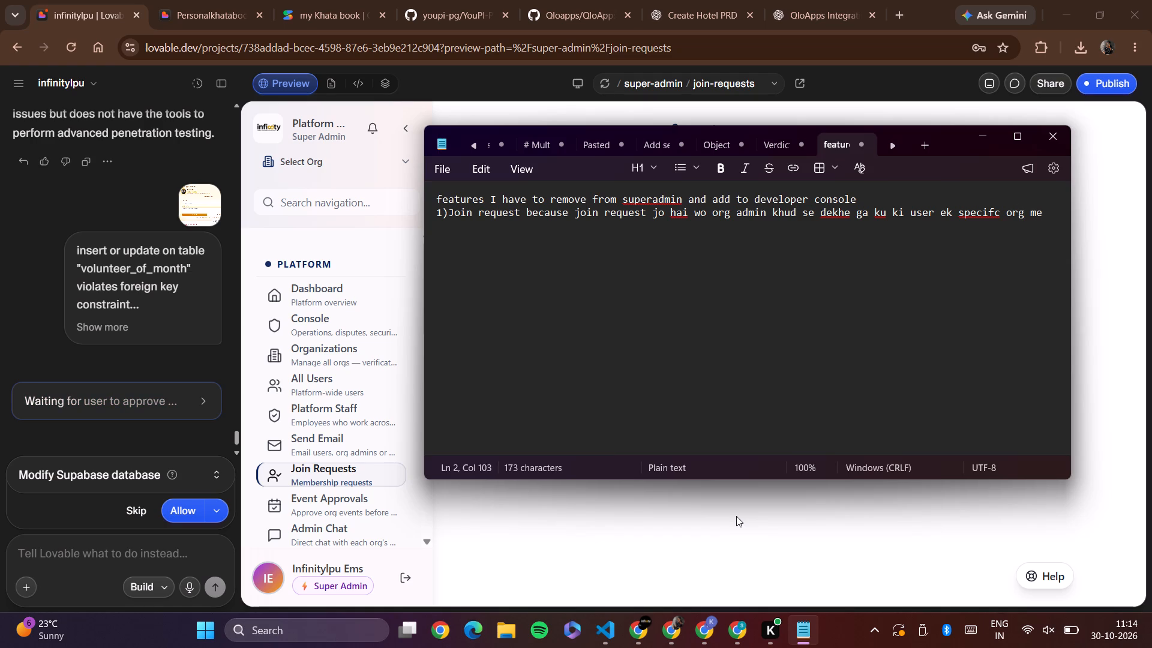
{"action": "type", "text": "apply kare ga"}
{"action": "key", "text": "space"}
Finish item 1 with "or usko approve interview ye sab lene ka desicon org admin ko rahe ga".
{"action": "type", "text": "or usko approve interview ye sab lene ka"}
{"action": "key", "text": "space"}
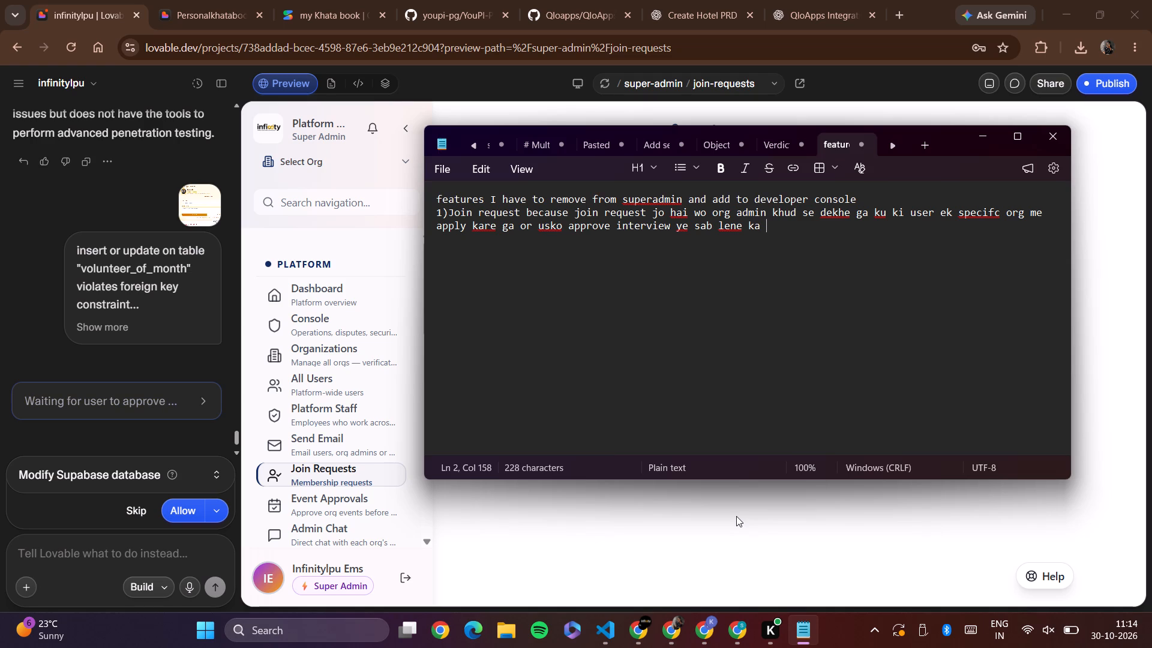
{"action": "type", "text": "capi"}
{"action": "key", "text": "BackSpace"}
{"action": "key", "text": "BackSpace"}
{"action": "key", "text": "BackSpace"}
{"action": "key", "text": "BackSpace"}
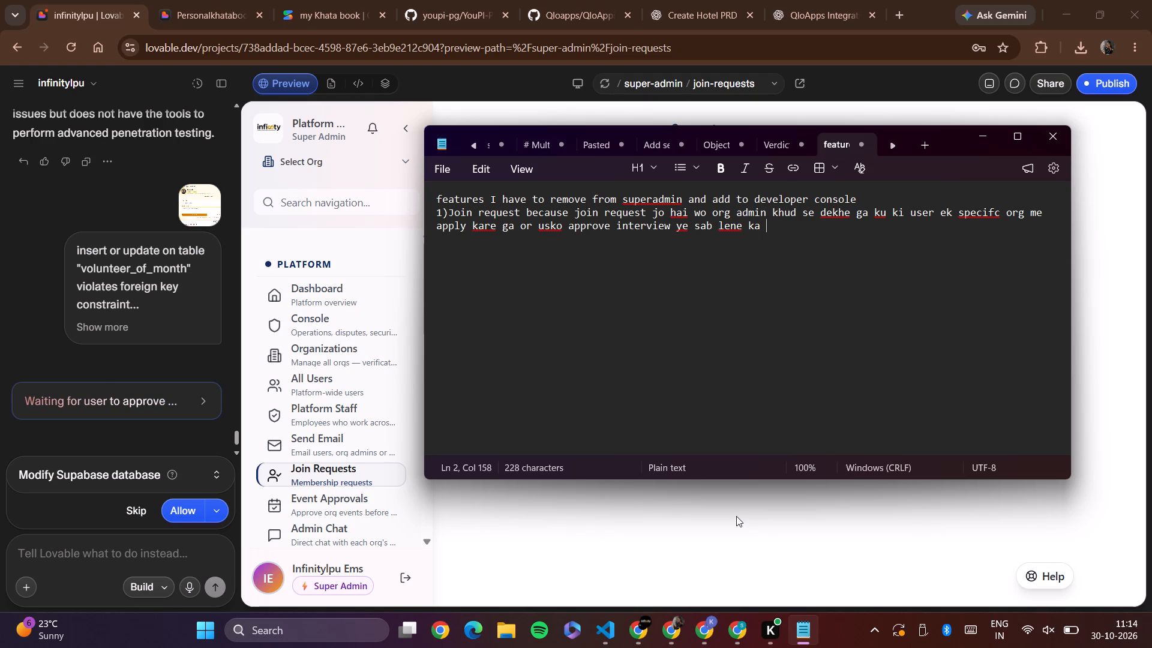
{"action": "type", "text": "desicon"}
{"action": "key", "text": "space"}
{"action": "type", "text": "org admo"}
{"action": "key", "text": "BackSpace"}
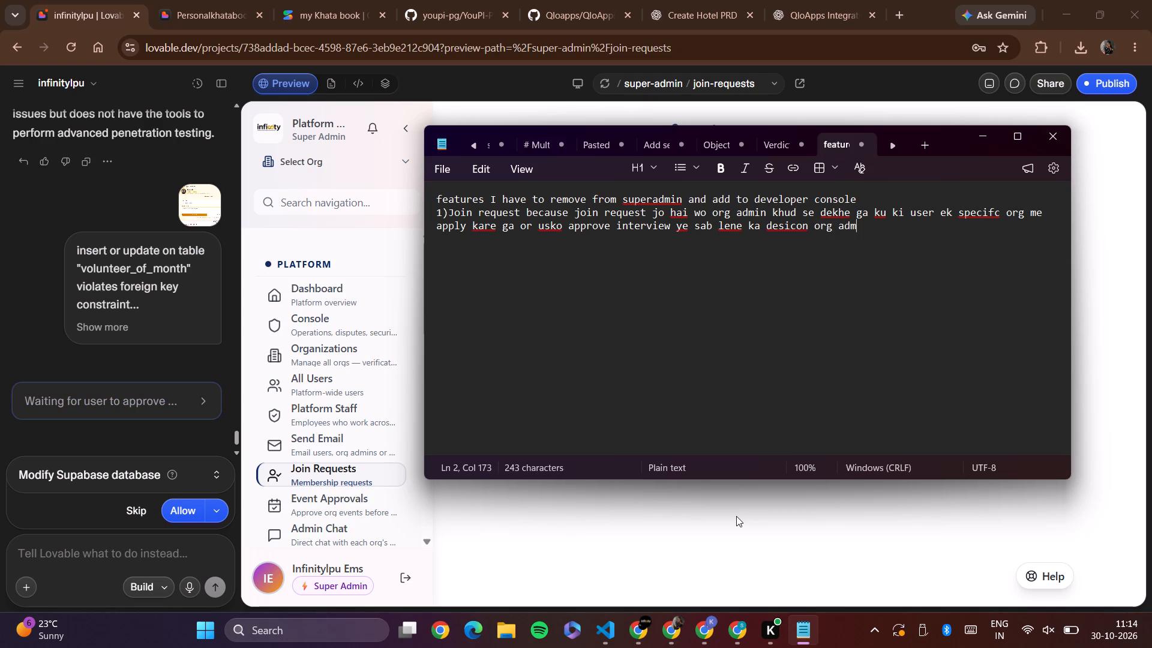
{"action": "type", "text": "in ko rahe ga"}
{"action": "key", "text": "space"}
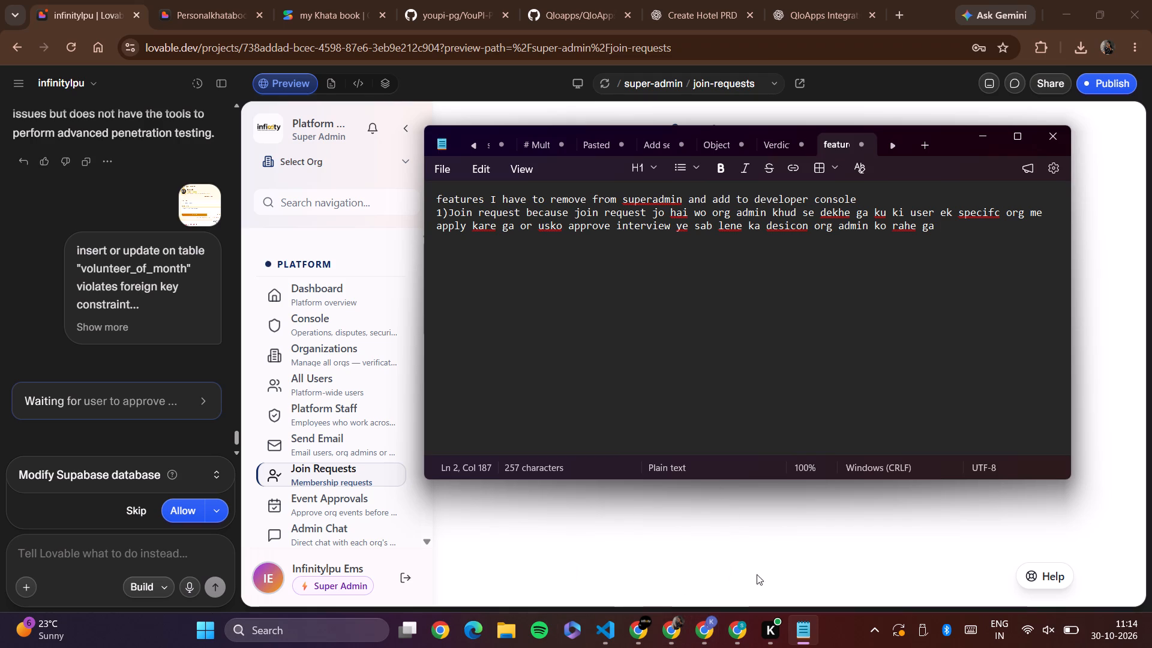
Switch to the browser and look over the super admin Event Approvals page, the remaining navigation entries and the Gallery Management page.
{"action": "left_click", "coordinate": [763, 545]}
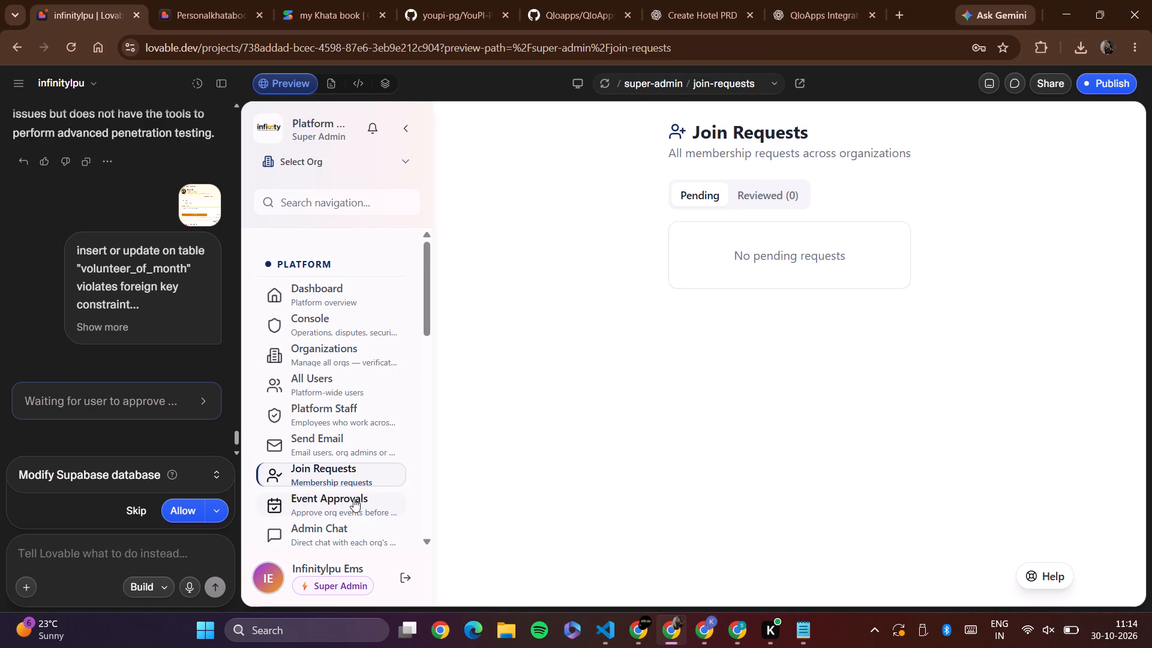
{"action": "left_click", "coordinate": [353, 499]}
{"action": "scroll", "coordinate": [353, 499], "scroll_direction": "down", "scroll_amount": 5}
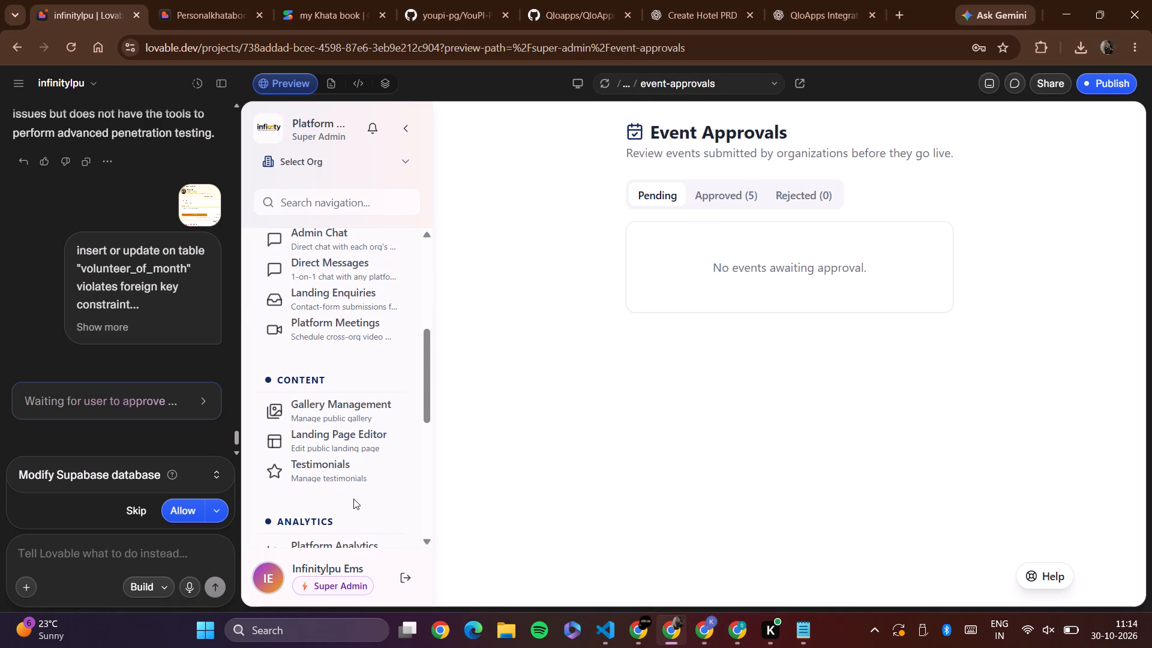
{"action": "scroll", "coordinate": [341, 280], "scroll_direction": "up", "scroll_amount": 1}
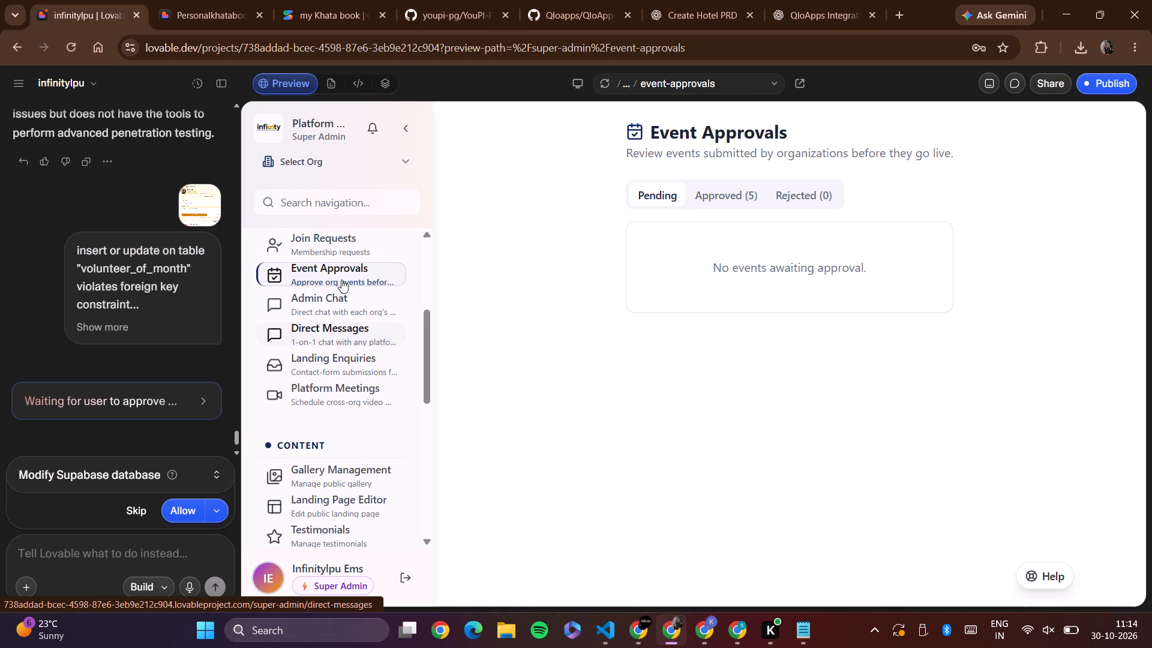
{"action": "scroll", "coordinate": [341, 280], "scroll_direction": "up", "scroll_amount": 1}
{"action": "scroll", "coordinate": [350, 467], "scroll_direction": "down", "scroll_amount": 1}
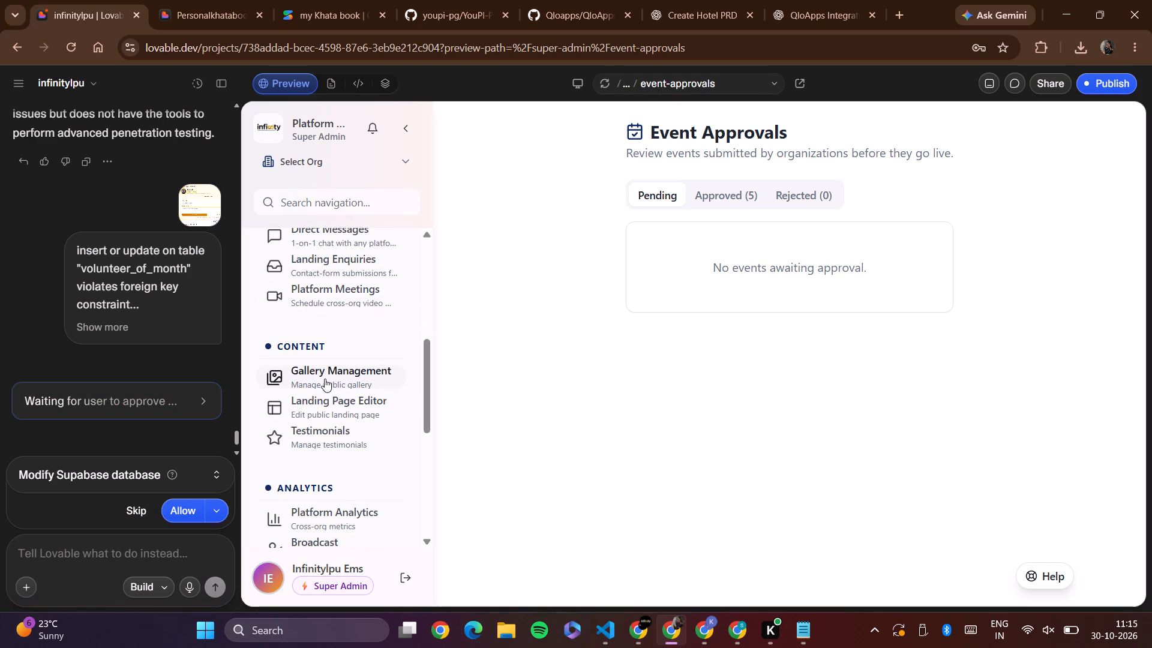
{"action": "left_click", "coordinate": [325, 379]}
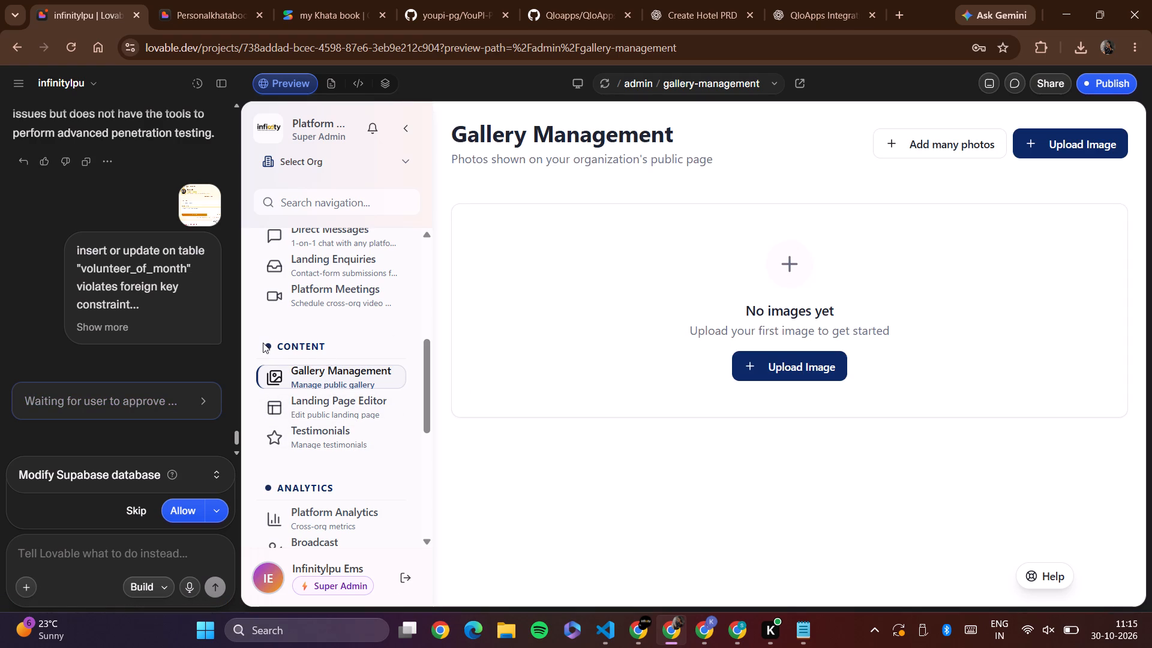
Back in the Notepad note, start item 2 on a new line as "2) remove content part which include".
{"action": "left_click", "coordinate": [807, 625]}
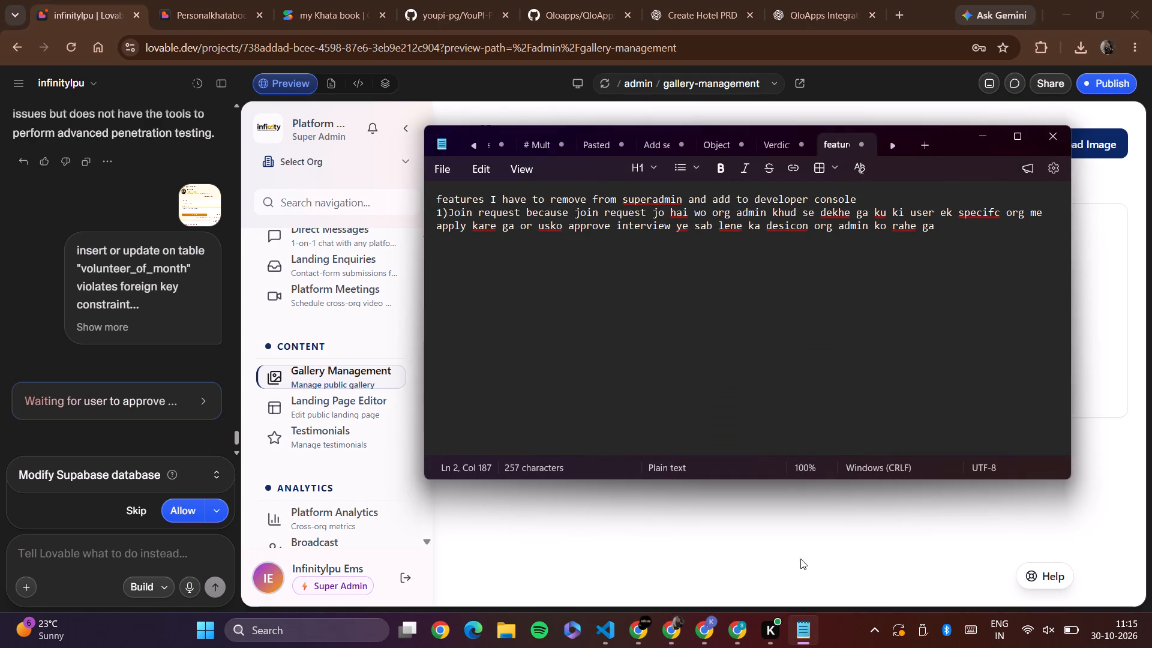
{"action": "key", "text": "shift+Return"}
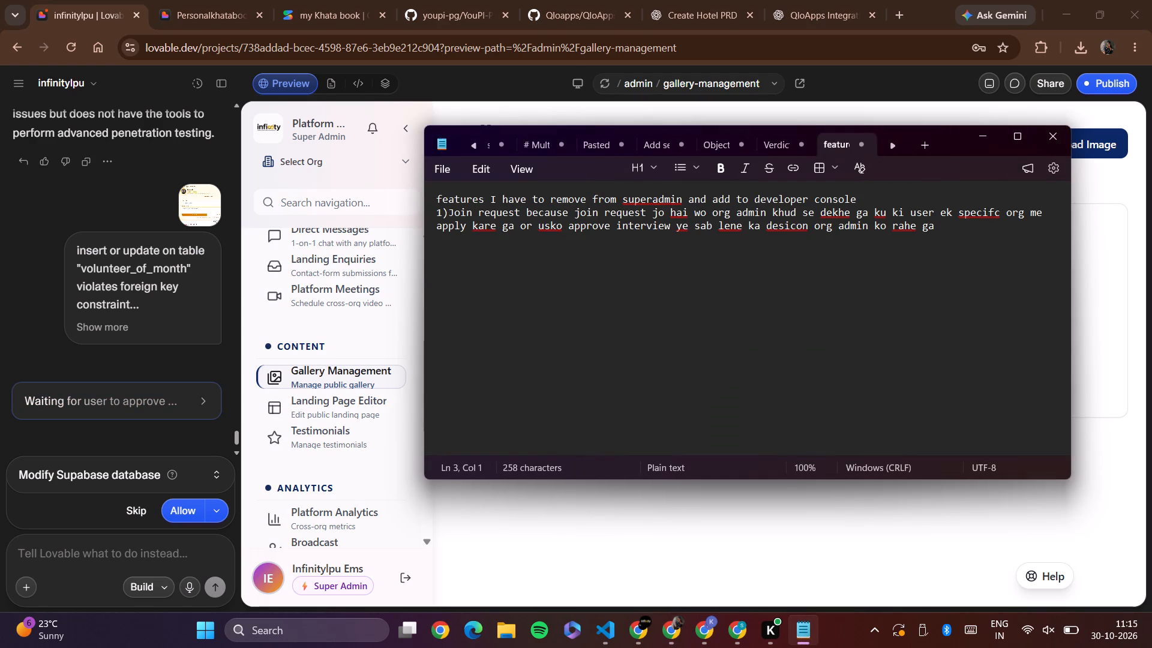
{"action": "type", "text": "2) remoe"}
{"action": "key", "text": "BackSpace"}
{"action": "type", "text": "ve"}
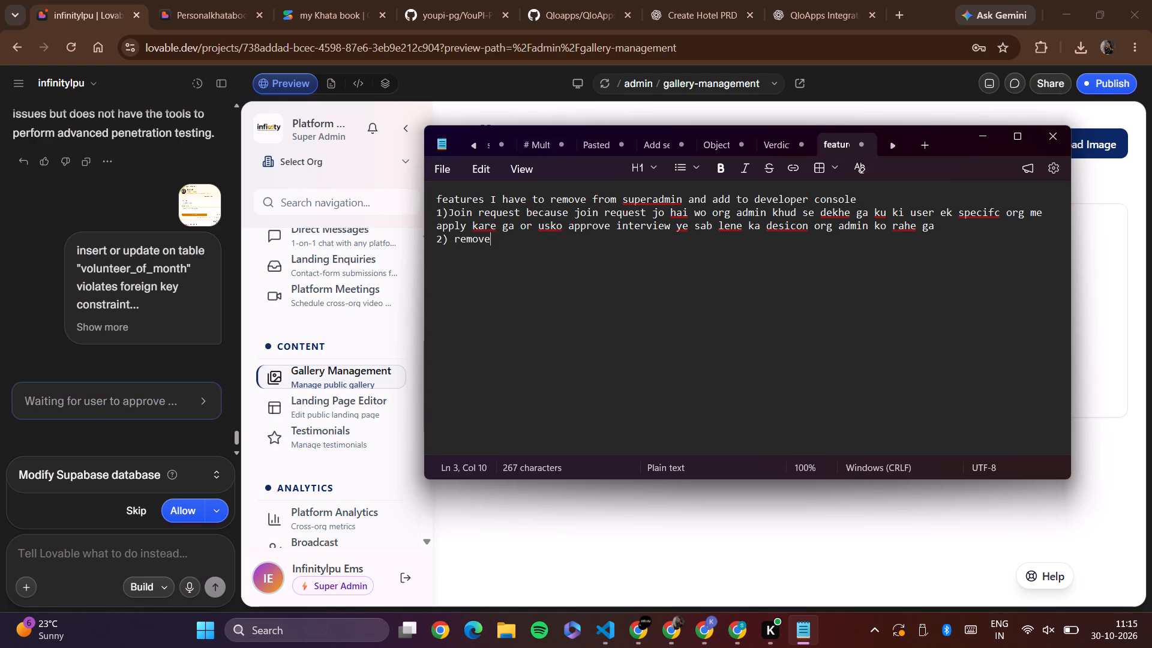
{"action": "key", "text": "space"}
{"action": "type", "text": "con"}
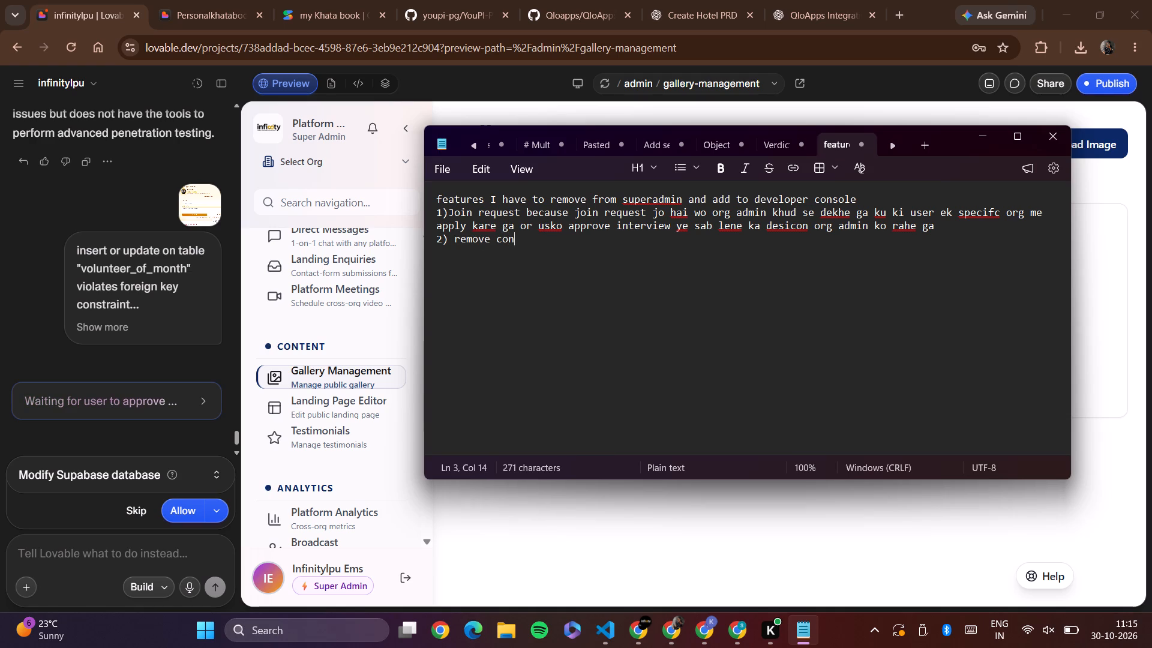
{"action": "type", "text": "tent"}
{"action": "key", "text": "space"}
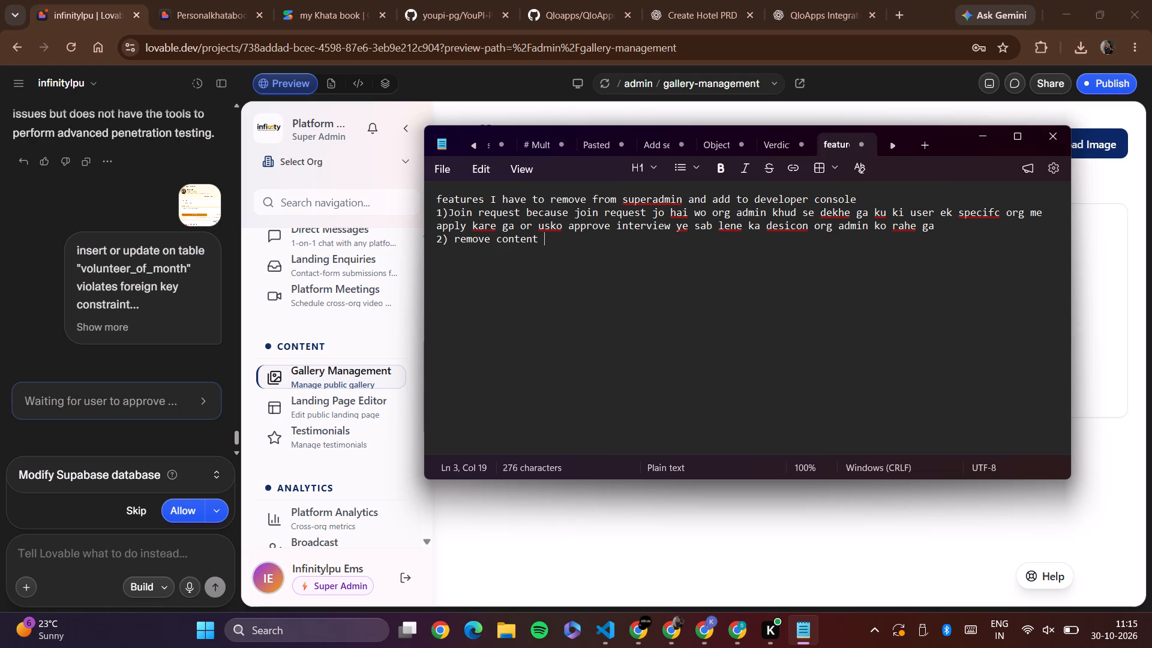
{"action": "type", "text": "part"}
{"action": "key", "text": "space"}
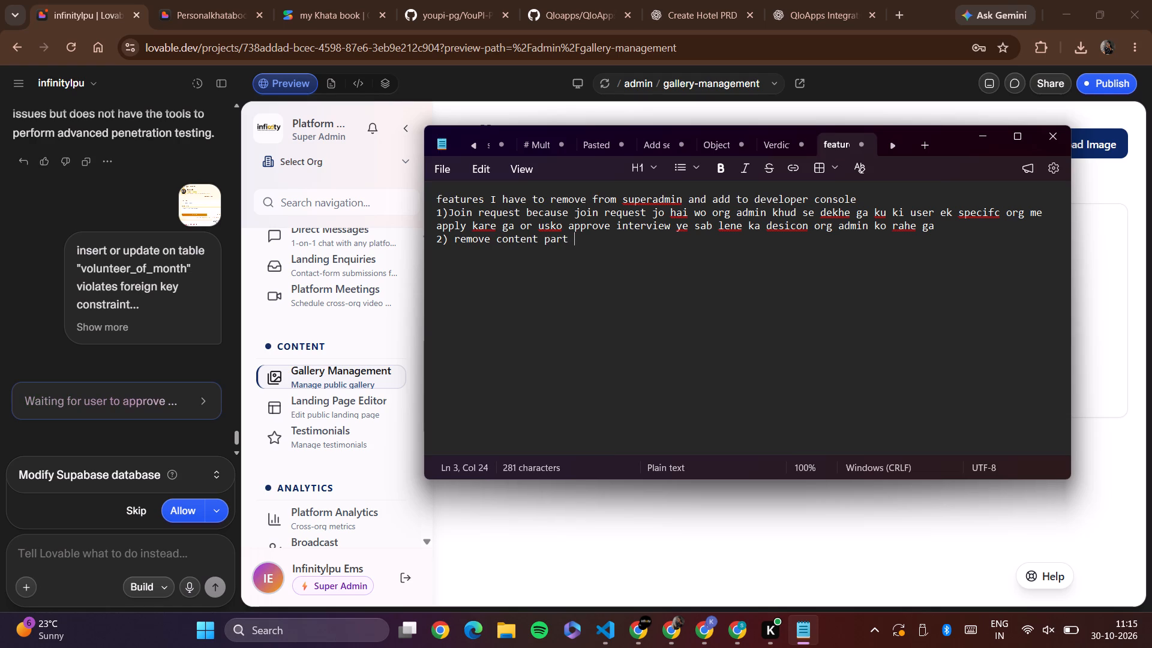
{"action": "type", "text": "which include"}
{"action": "key", "text": "space"}
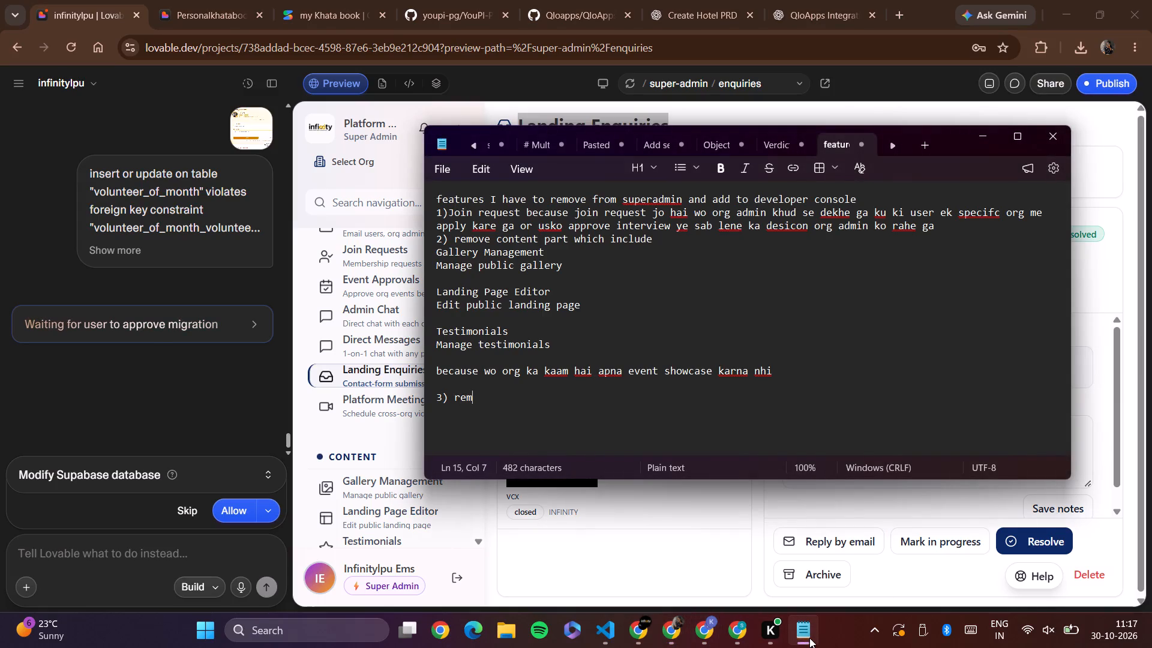
{"action": "type", "text": "ove"}
{"action": "key", "text": "space"}
{"action": "key", "text": "ctrl+v"}
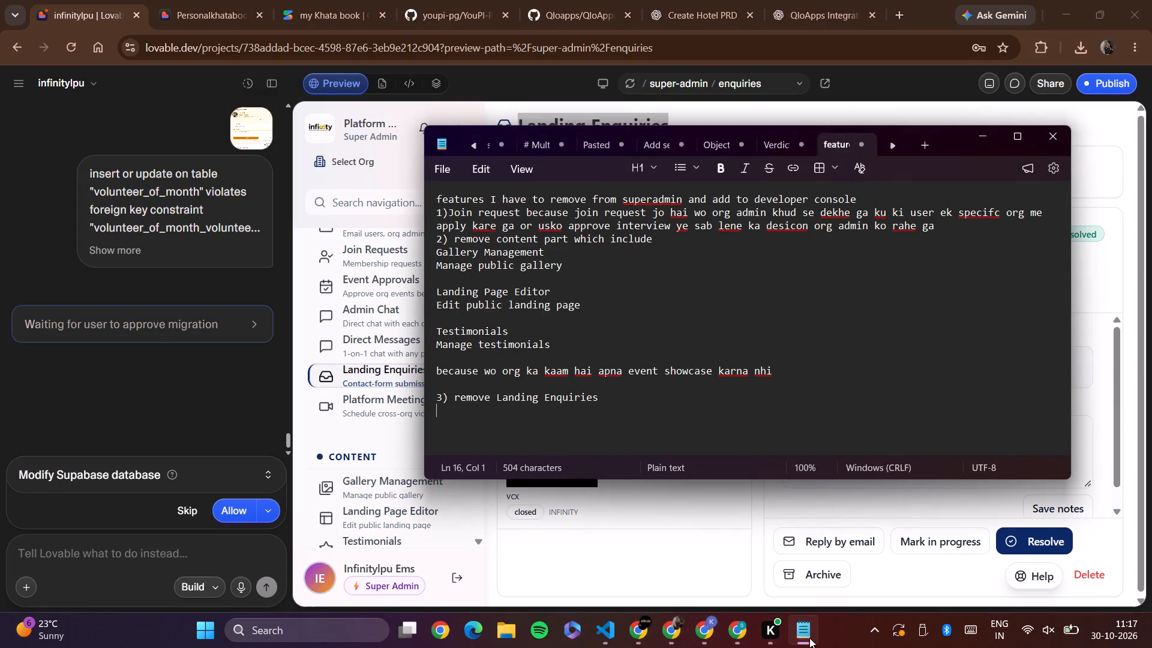
{"action": "key", "text": "BackSpace"}
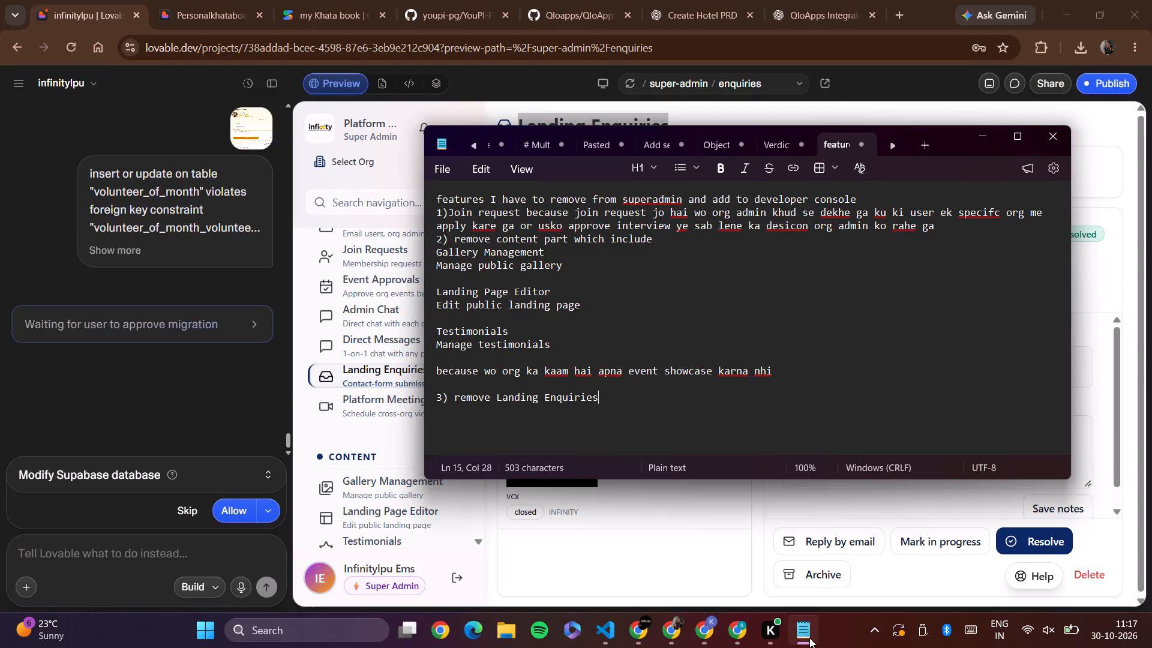
Add the reason "because it goes to developer consoe" after "Landing Enquiries" in item 3.
{"action": "key", "text": "space"}
{"action": "type", "text": "be"}
{"action": "key", "text": "BackSpace"}
{"action": "key", "text": "BackSpace"}
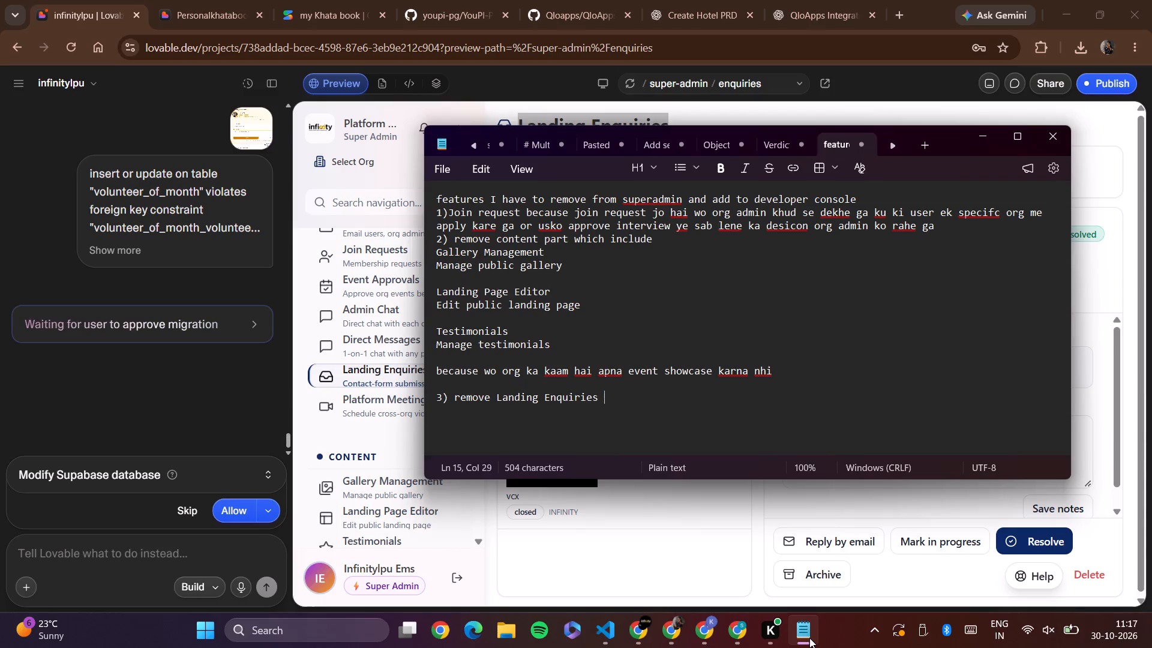
{"action": "type", "text": "becuse it goes to s"}
{"action": "key", "text": "BackSpace"}
{"action": "type", "text": "devloper consoe"}
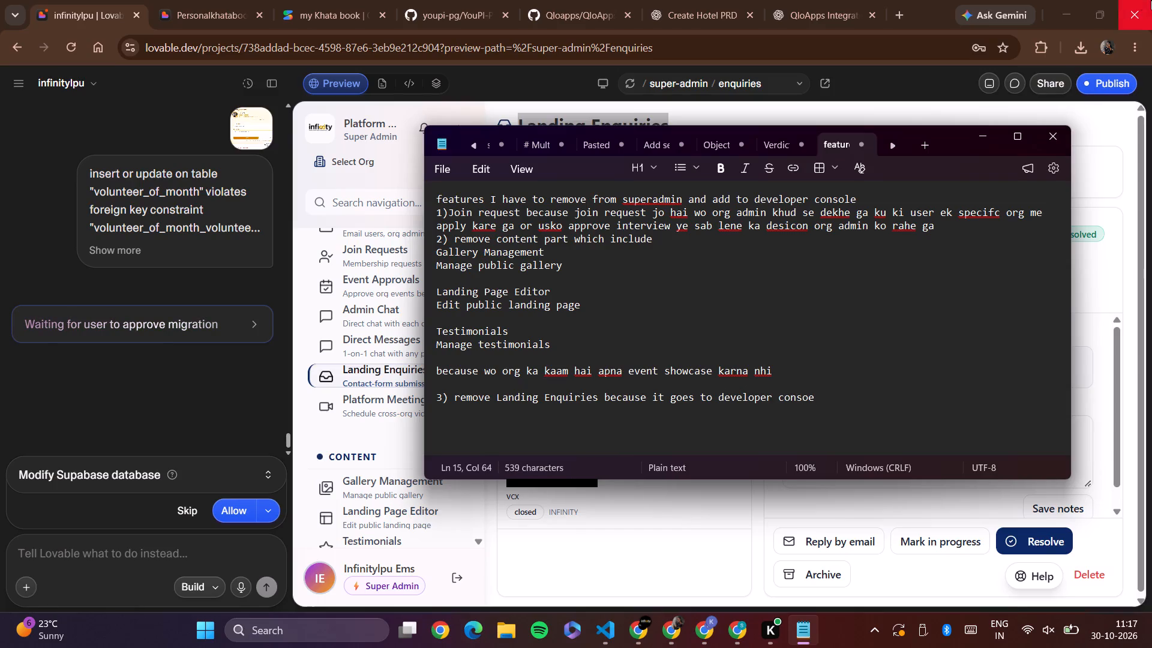
Switch to the infinitylpu.online browser window and check the Platform Console's overview and Disputes section.
{"action": "left_click", "coordinate": [1049, 5]}
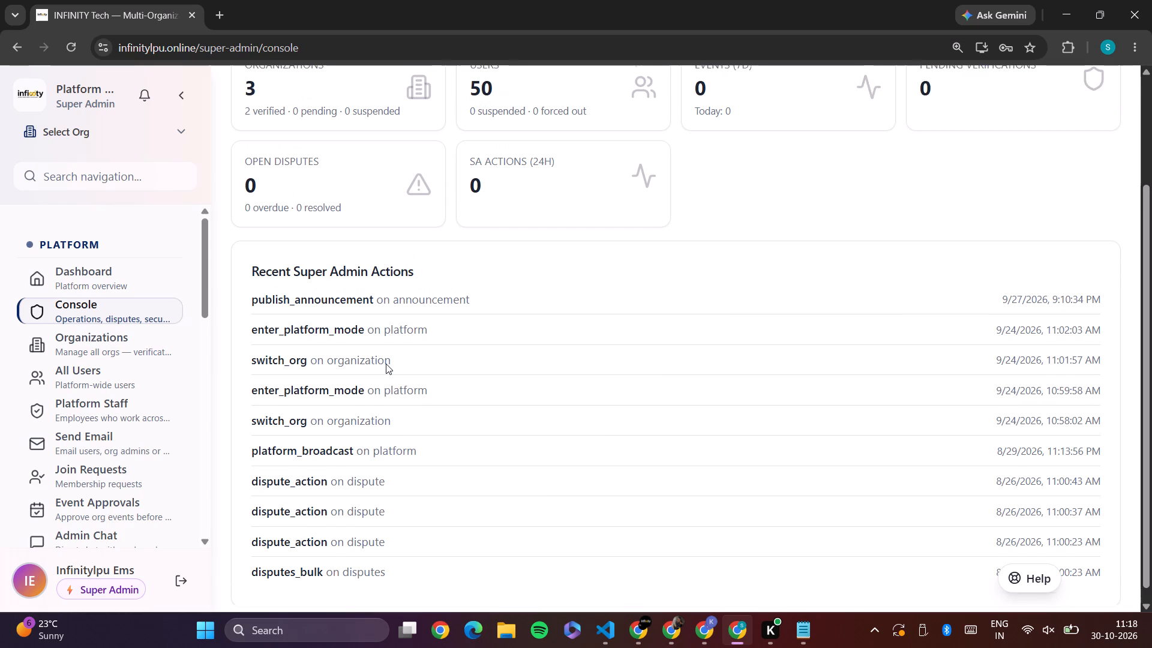
{"action": "scroll", "coordinate": [386, 364], "scroll_direction": "up", "scroll_amount": 1}
{"action": "left_click", "coordinate": [420, 168]}
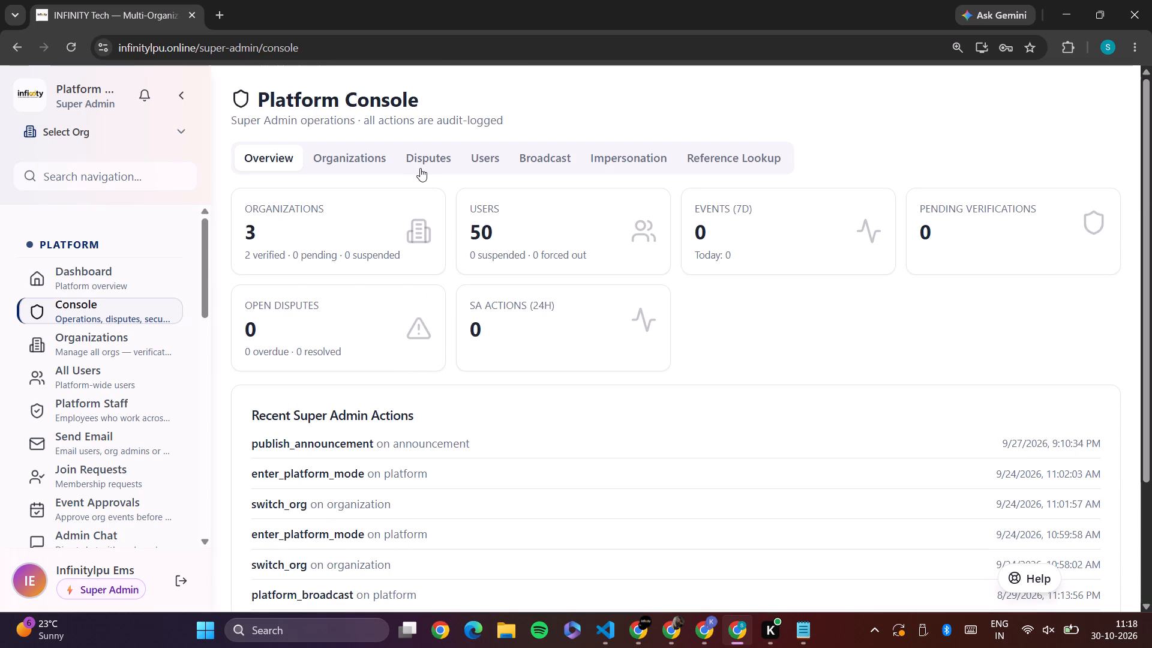
{"action": "left_click", "coordinate": [435, 159]}
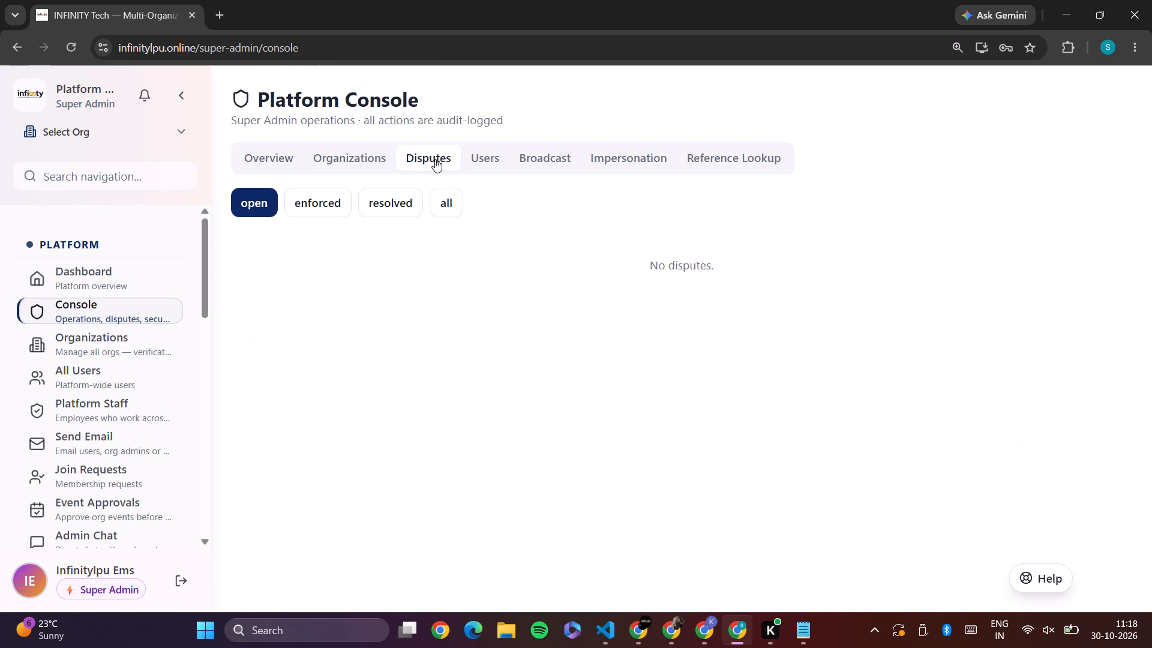
Copy the "Platform Console" page heading and return to the Notepad note.
{"action": "triple_click", "coordinate": [269, 101]}
{"action": "left_click", "coordinate": [269, 101]}
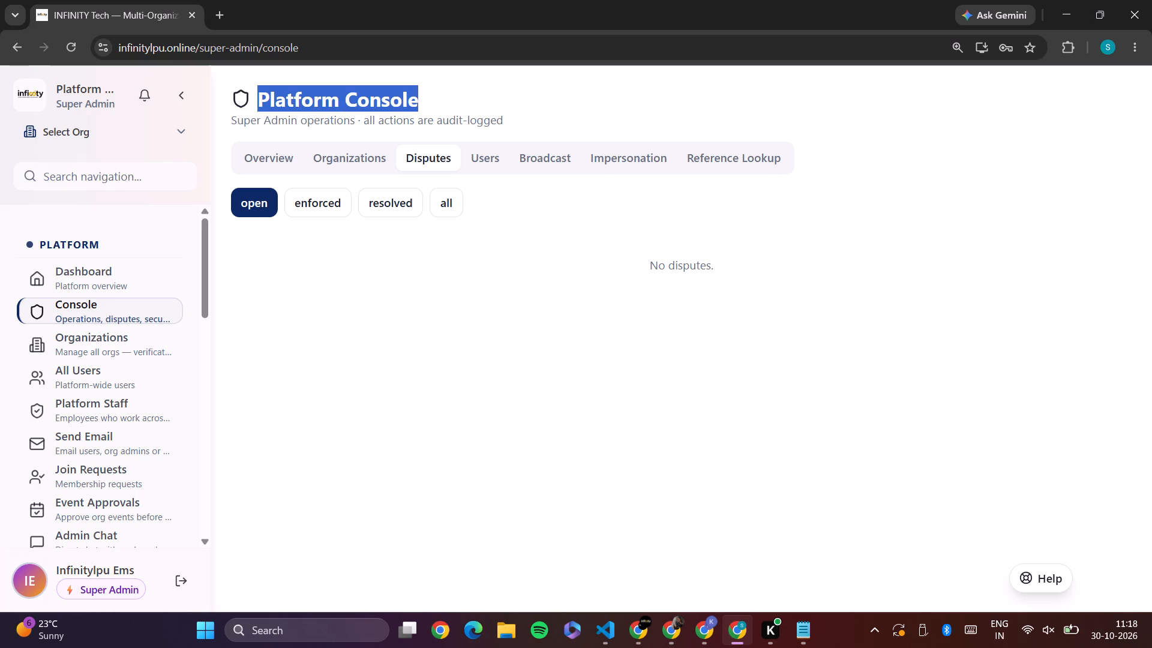
{"action": "key", "text": "ctrl+c"}
{"action": "left_click", "coordinate": [800, 637]}
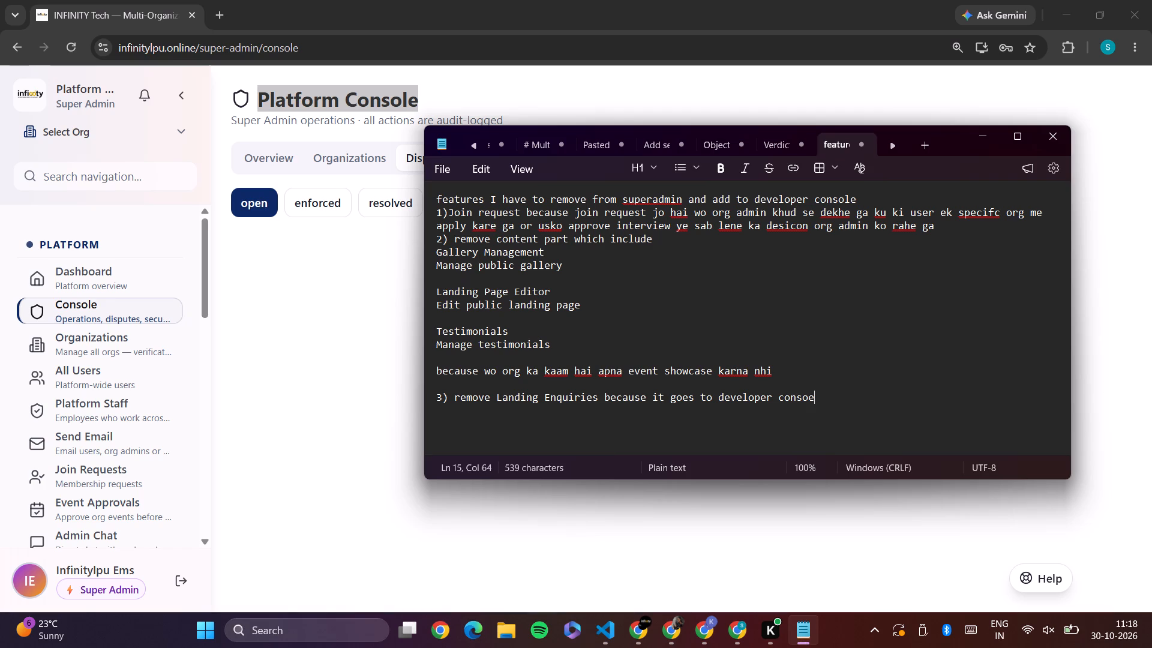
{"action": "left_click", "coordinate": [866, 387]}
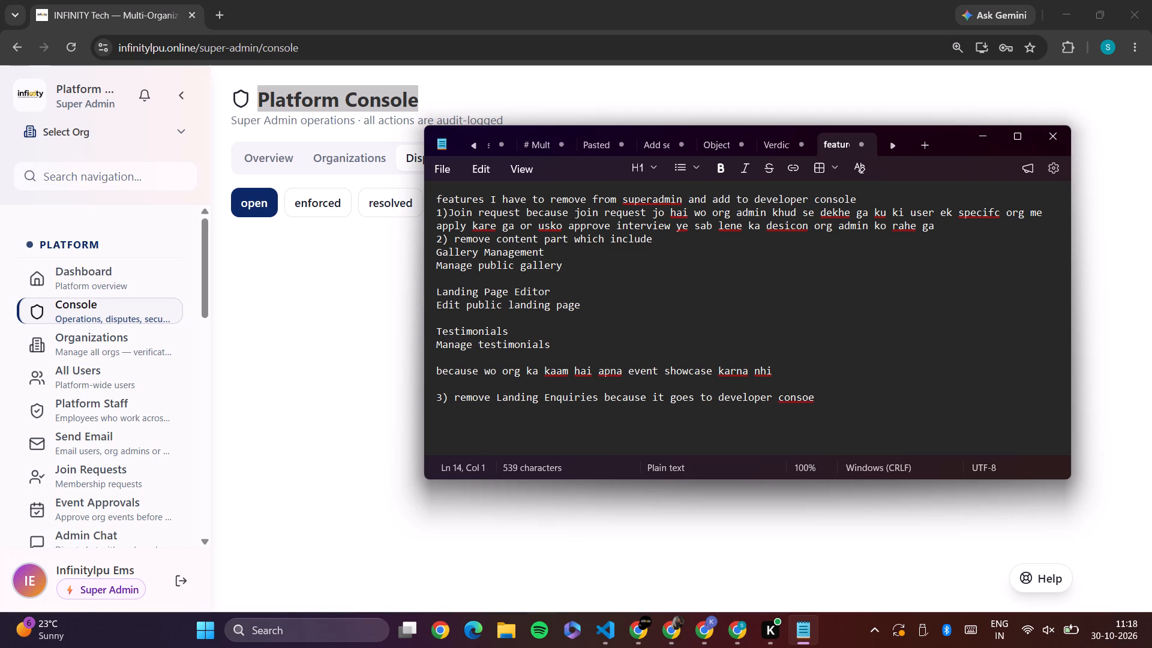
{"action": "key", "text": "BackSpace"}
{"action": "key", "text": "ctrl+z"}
Correct the last word of item 3 in the note to "console".
{"action": "left_click", "coordinate": [862, 401]}
{"action": "key", "text": "BackSpace"}
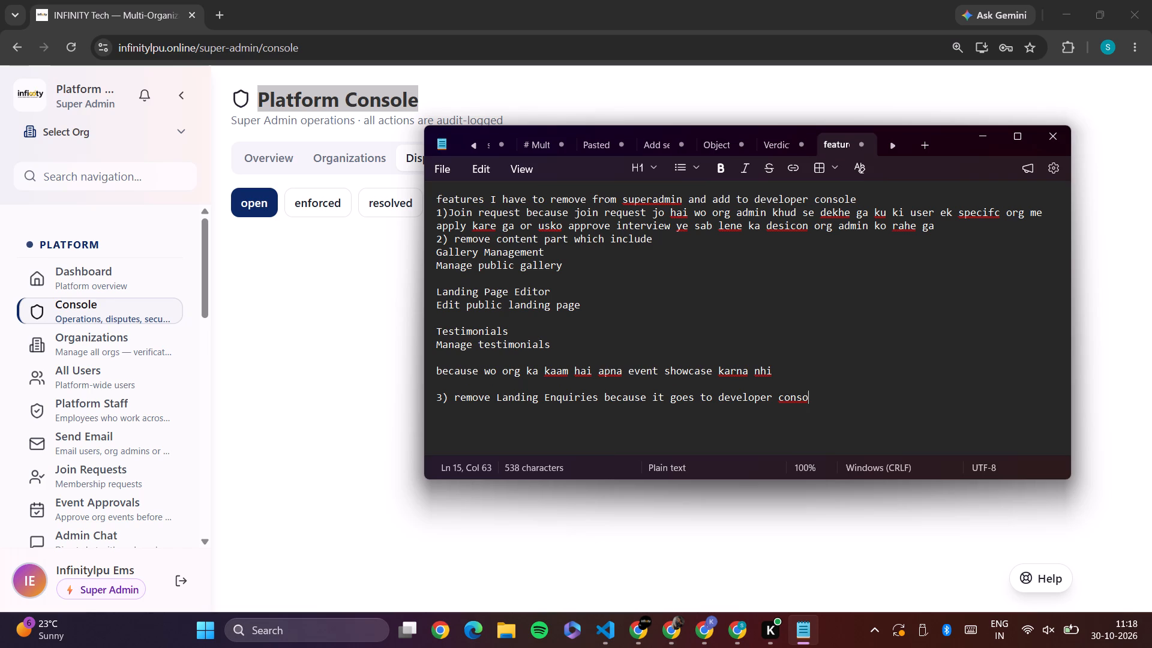
{"action": "type", "text": "le"}
Begin item 4 below a blank line as "4) in Platform Console there is a features dispute", pasting the copied heading without its line break.
{"action": "key", "text": "shift+Return"}
{"action": "key", "text": "shift+Return"}
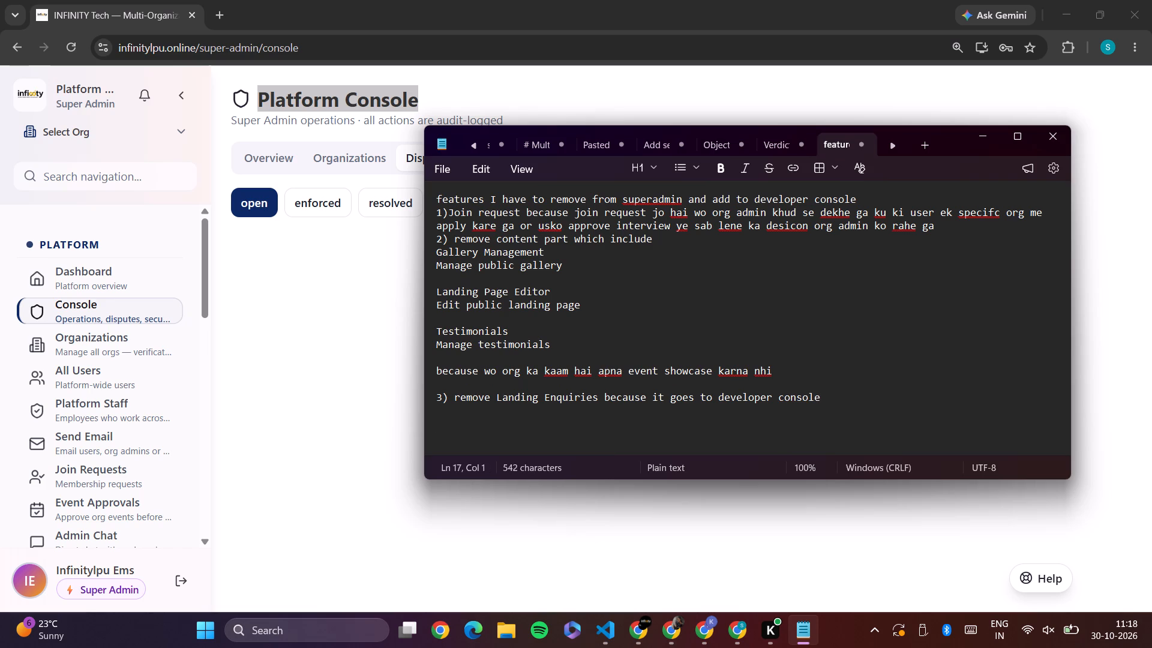
{"action": "type", "text": "4)"}
{"action": "key", "text": "space"}
{"action": "type", "text": "in"}
{"action": "key", "text": "space"}
{"action": "key", "text": "ctrl+v"}
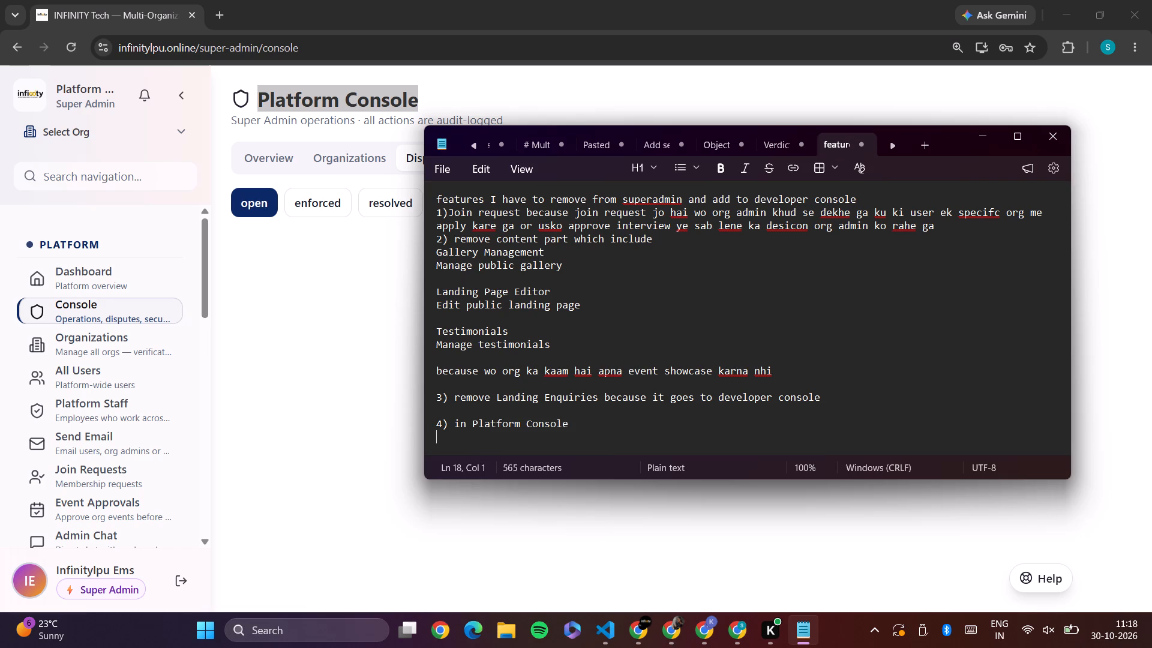
{"action": "key", "text": "space"}
{"action": "key", "text": "BackSpace"}
{"action": "key", "text": "BackSpace"}
{"action": "key", "text": "space"}
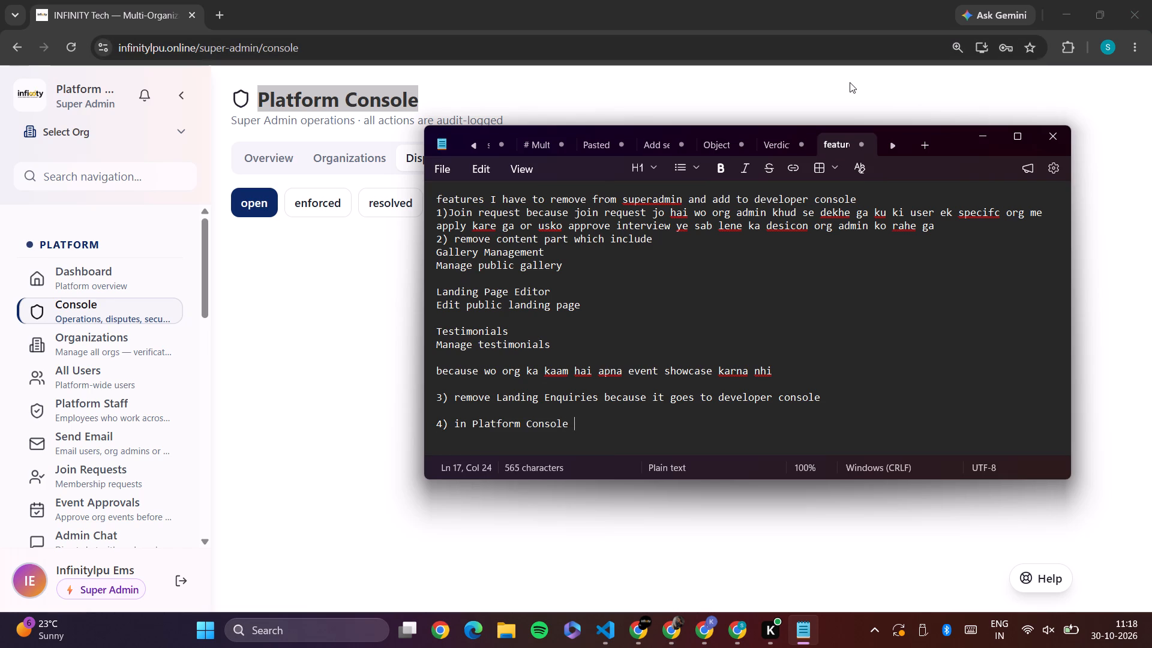
{"action": "type", "text": "there is a featuers dispute"}
{"action": "key", "text": "space"}
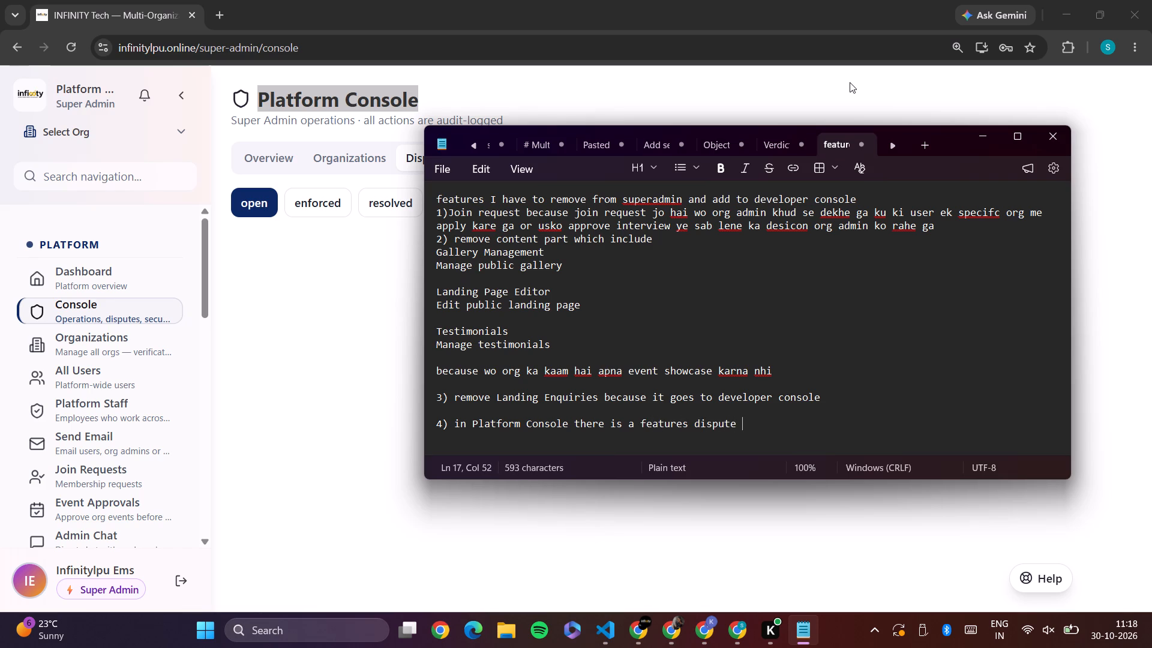
Complete item 4 with "remove this because disputes are handle by support team" and start a new line with "5)".
{"action": "left_click", "coordinate": [349, 341]}
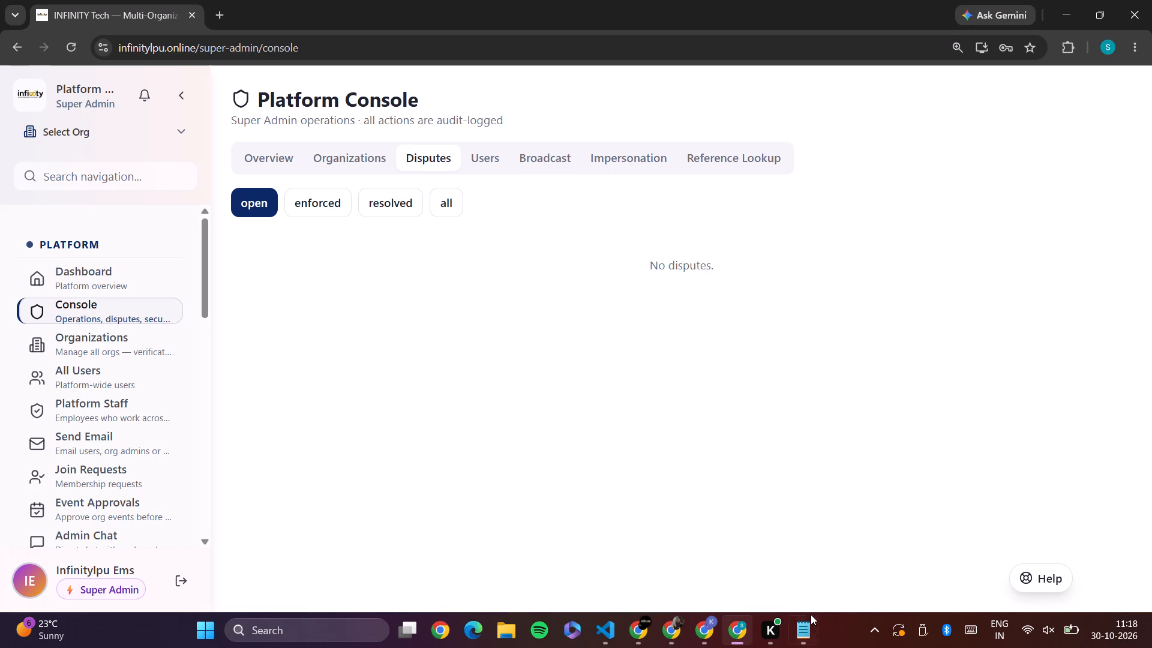
{"action": "left_click", "coordinate": [808, 622]}
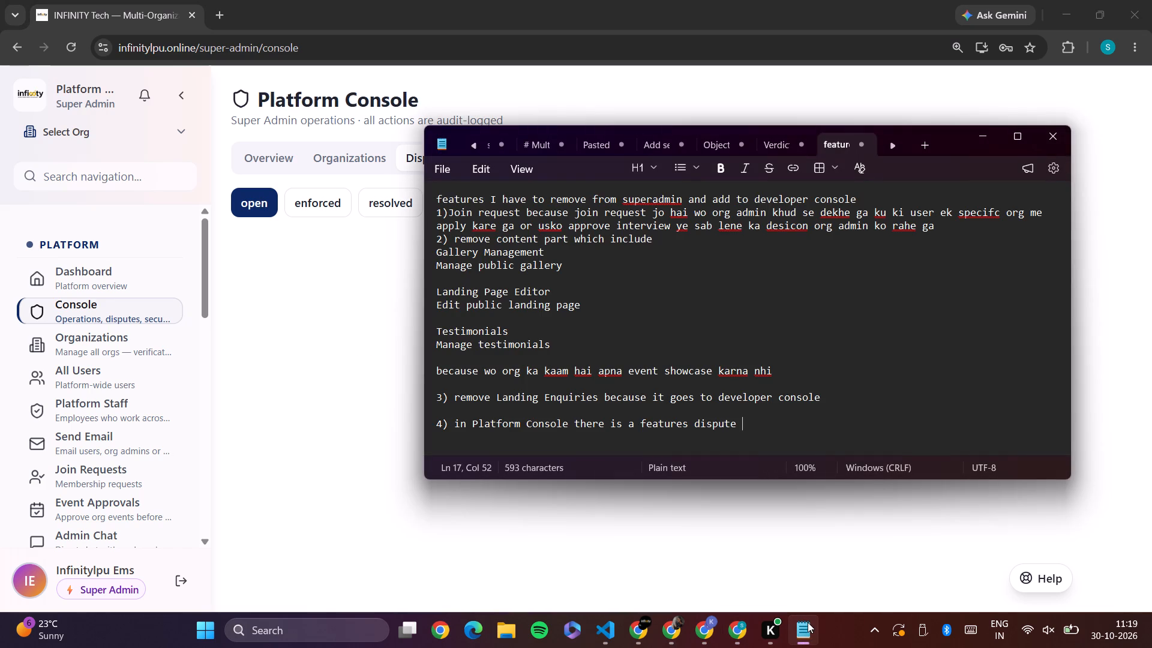
{"action": "type", "text": "remove this"}
{"action": "key", "text": "space"}
{"action": "type", "text": "becuse"}
{"action": "key", "text": "space"}
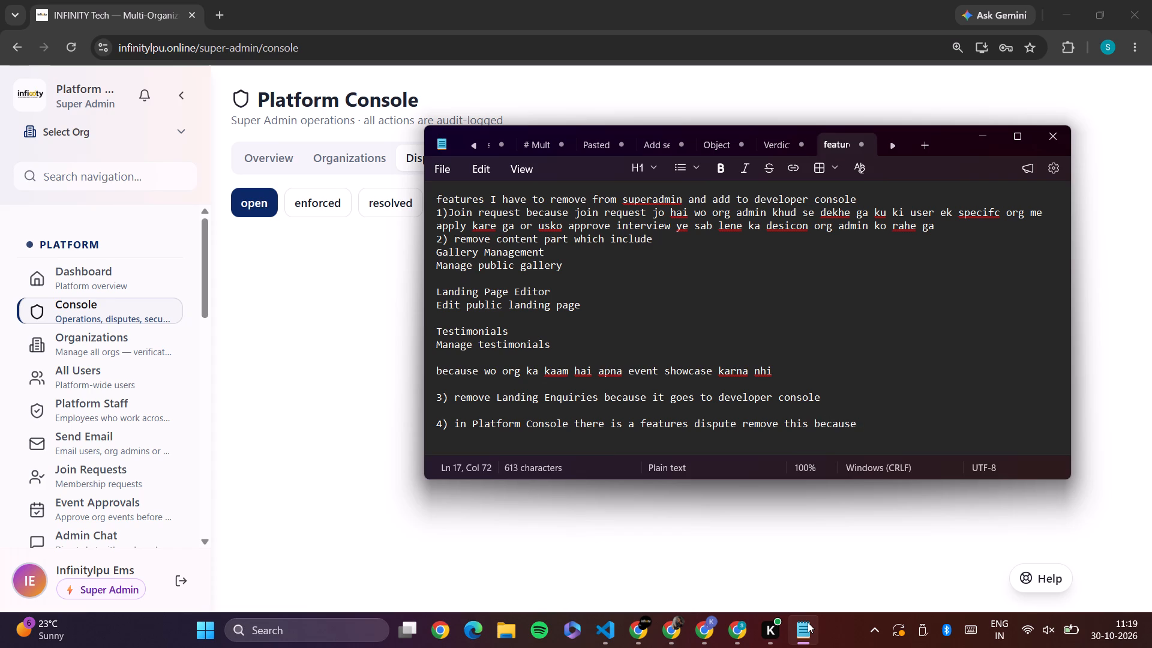
{"action": "type", "text": "disputes are handle b"}
{"action": "key", "text": "space"}
{"action": "key", "text": "BackSpace"}
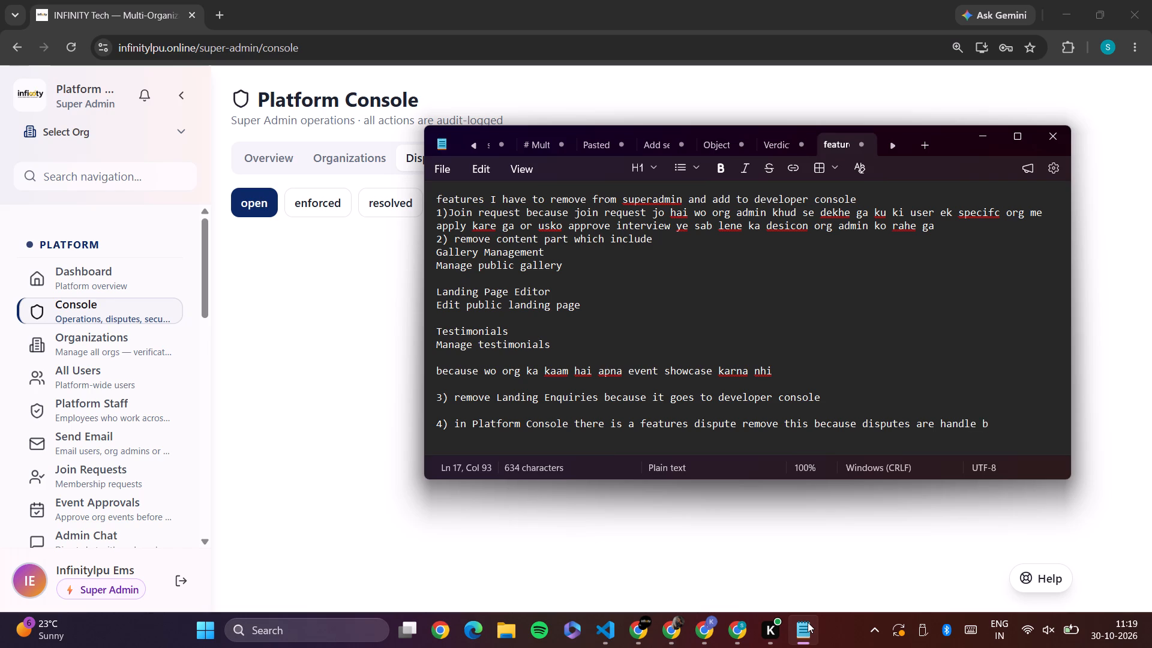
{"action": "type", "text": "y suppor"}
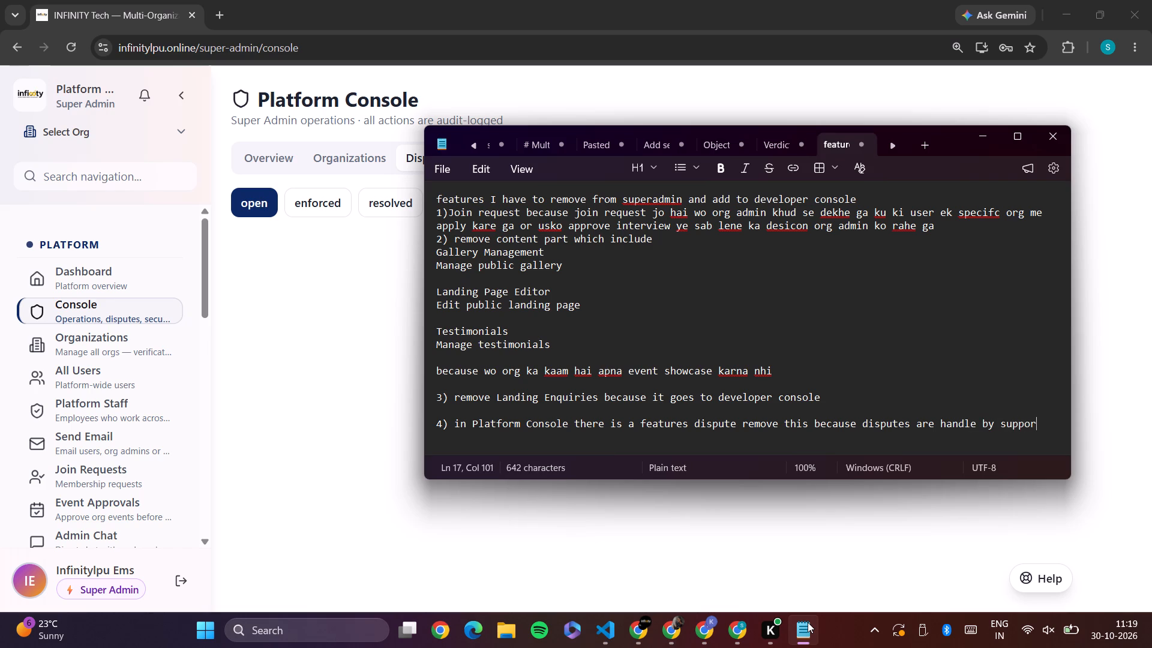
{"action": "type", "text": "t team"}
{"action": "key", "text": "space"}
{"action": "key", "text": "shift+Return"}
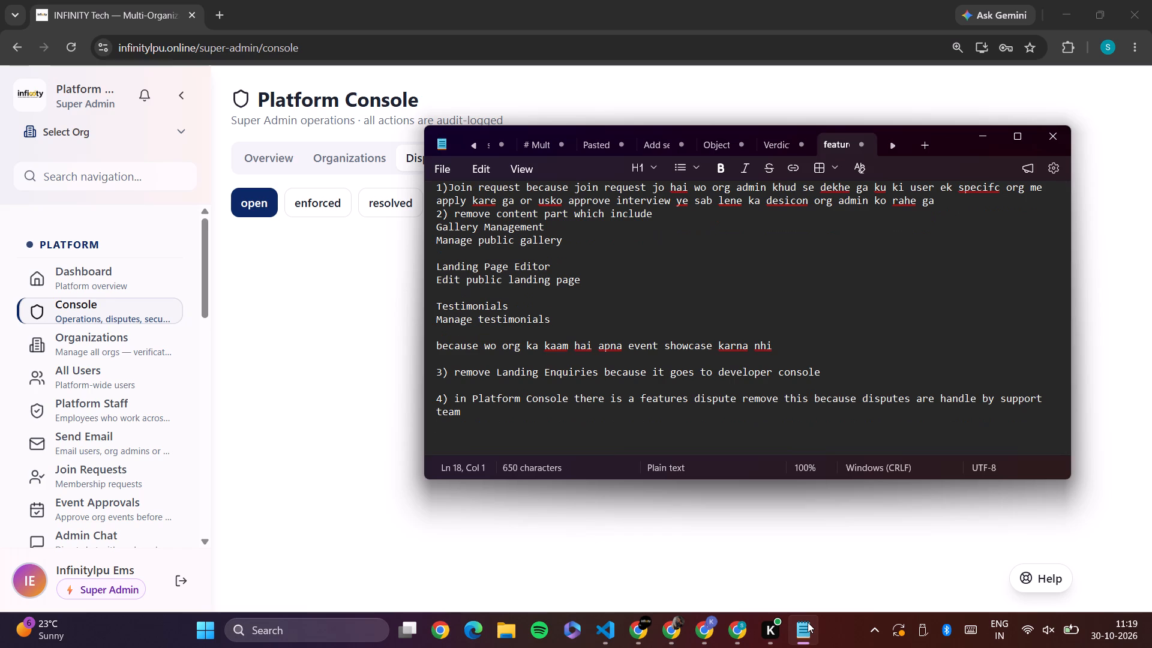
{"action": "type", "text": "5)"}
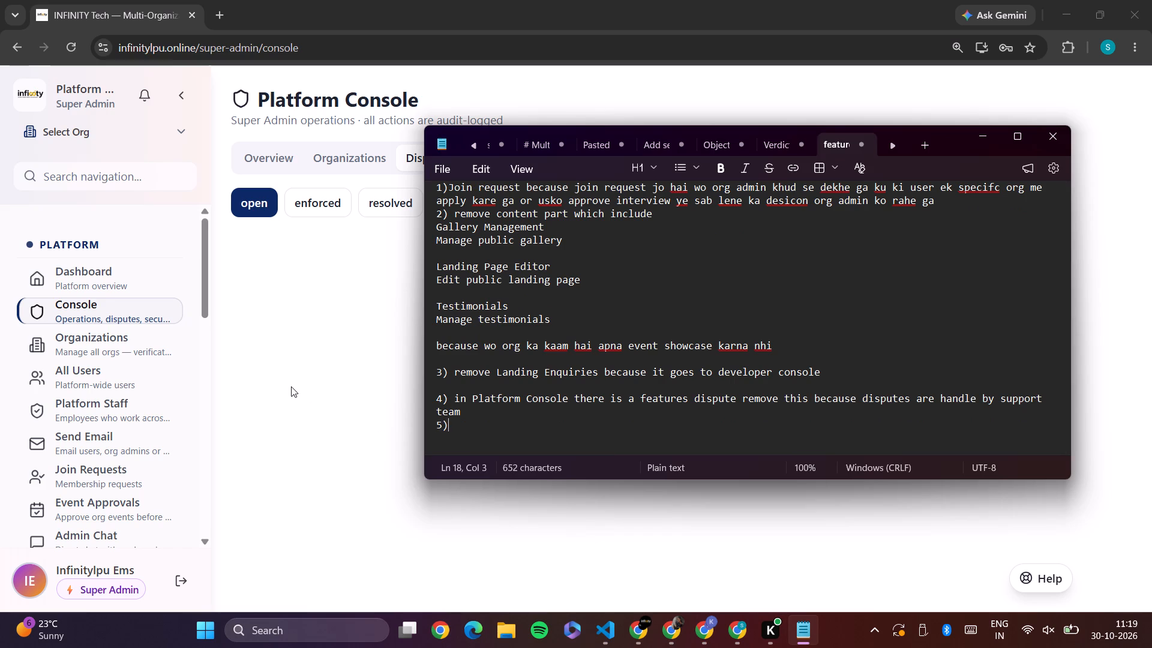
Switch to the browser and review the Platform Console's Users, Broadcast, Impersonation and Reference Lookup sections, including the details of the first recent email.
{"action": "left_click", "coordinate": [291, 386]}
{"action": "left_click", "coordinate": [494, 149]}
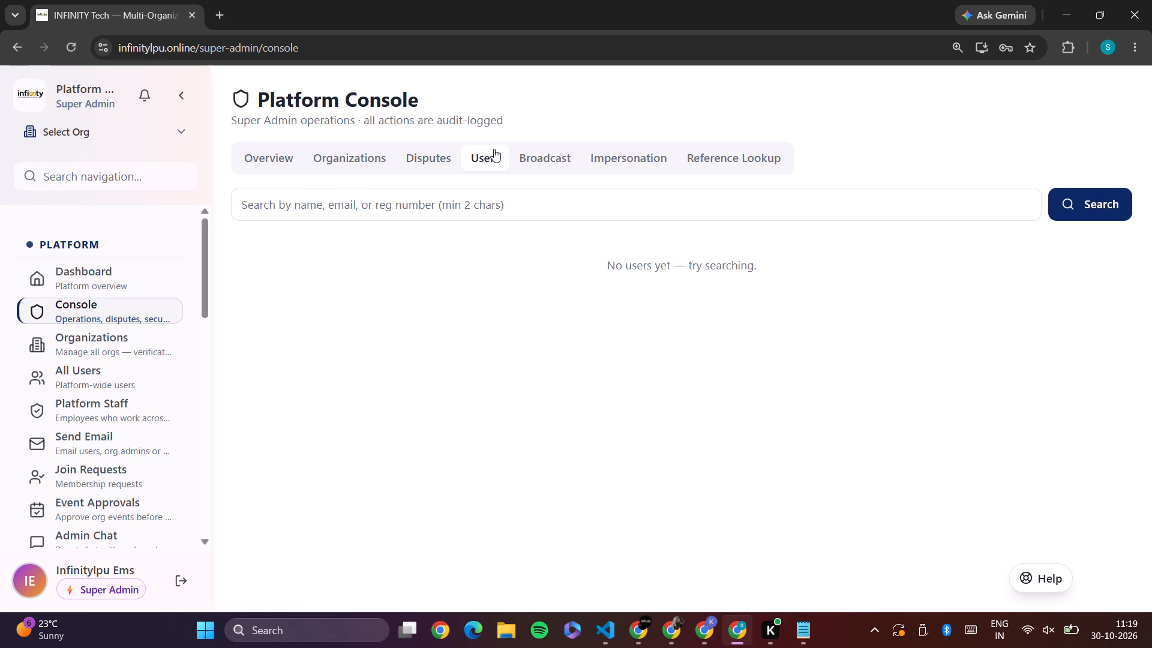
{"action": "left_click", "coordinate": [539, 144]}
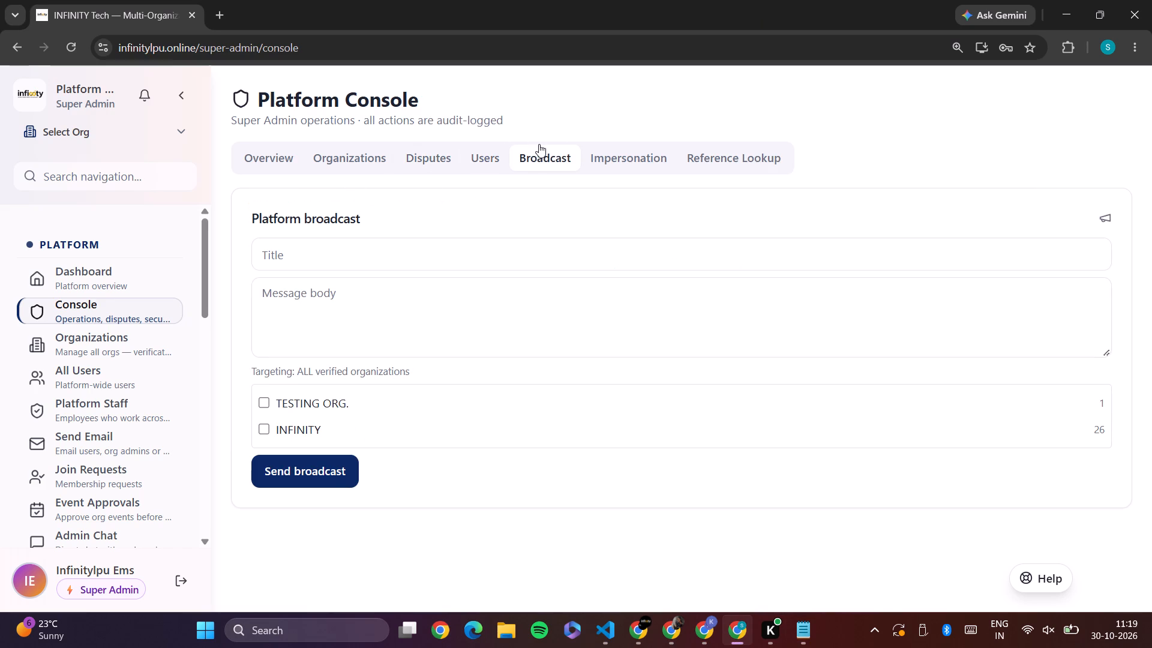
{"action": "left_click", "coordinate": [596, 170]}
{"action": "left_click", "coordinate": [703, 163]}
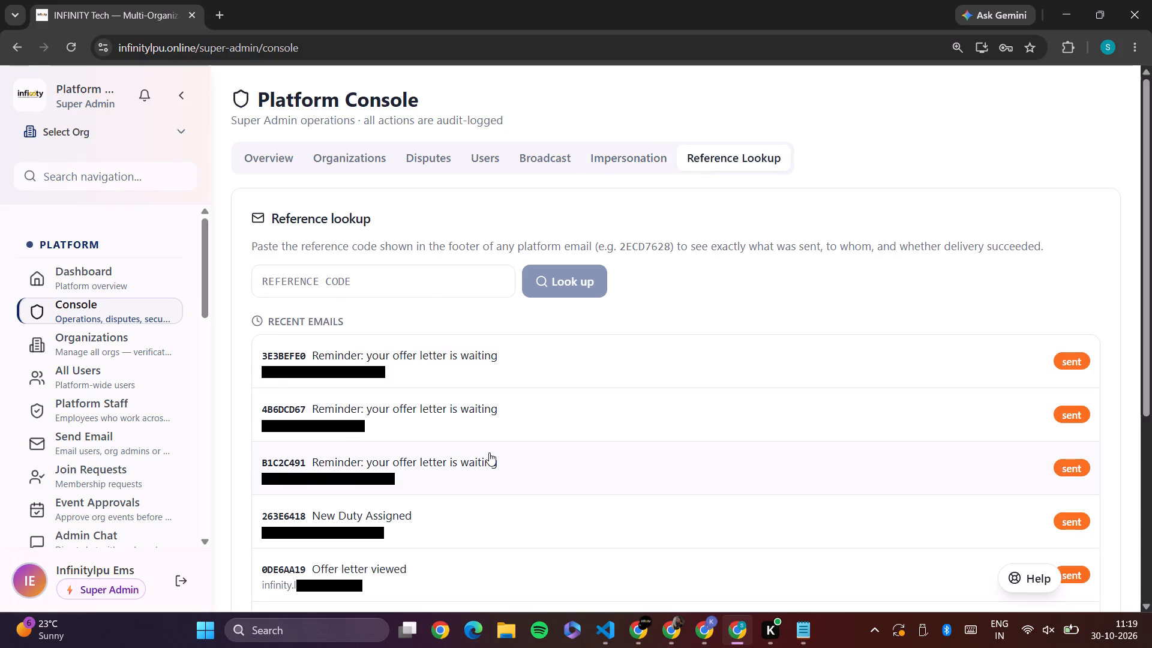
{"action": "left_click", "coordinate": [469, 382]}
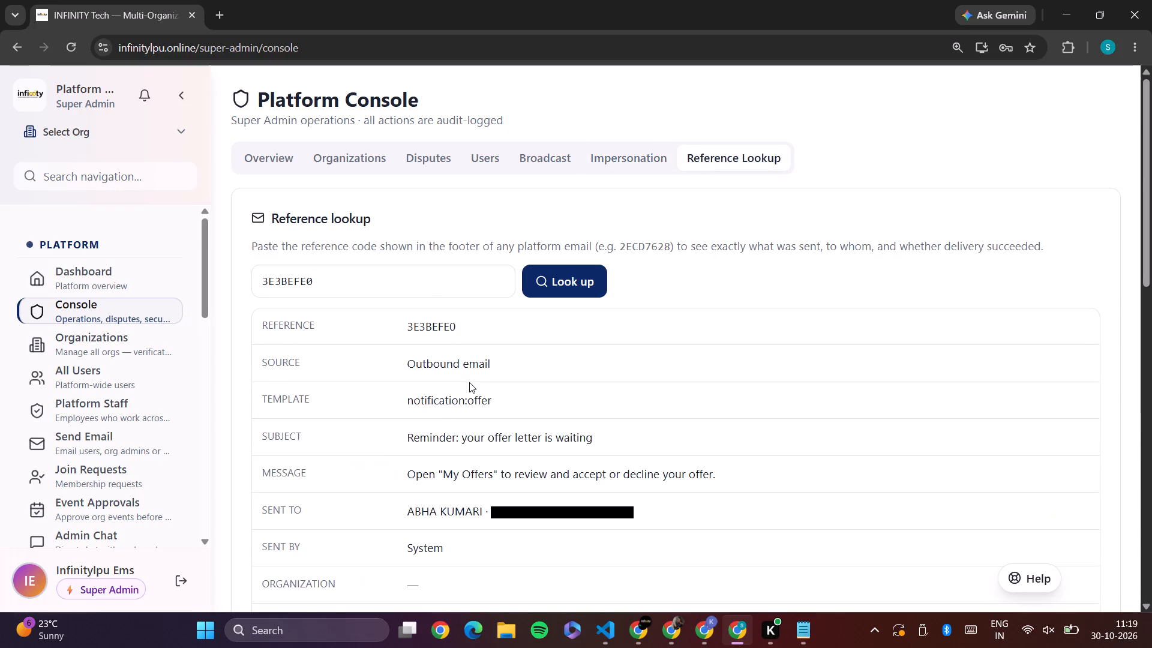
{"action": "scroll", "coordinate": [469, 382], "scroll_direction": "down", "scroll_amount": 5}
{"action": "scroll", "coordinate": [469, 382], "scroll_direction": "up", "scroll_amount": 1}
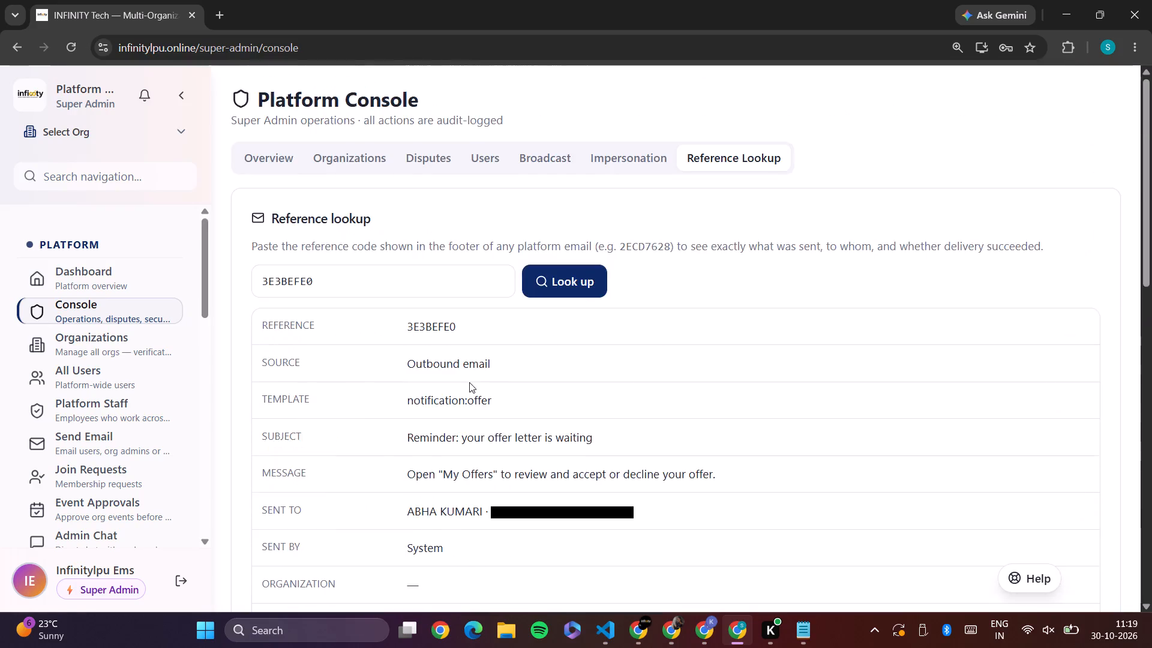
{"action": "scroll", "coordinate": [469, 382], "scroll_direction": "down", "scroll_amount": 3}
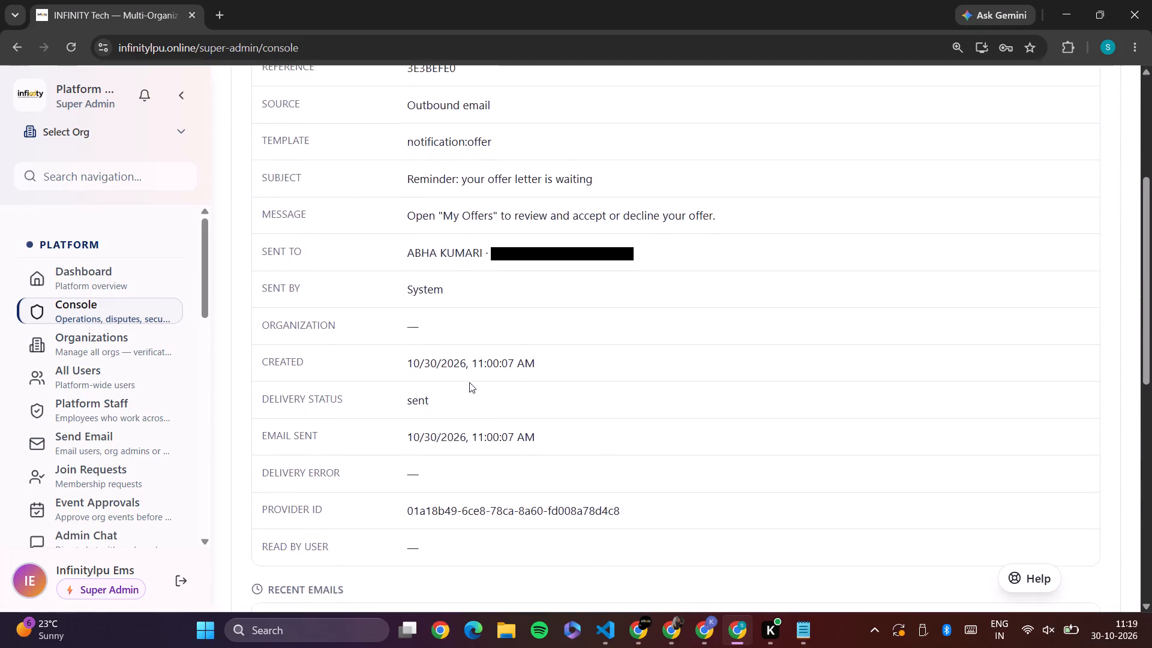
{"action": "scroll", "coordinate": [469, 382], "scroll_direction": "down", "scroll_amount": 1}
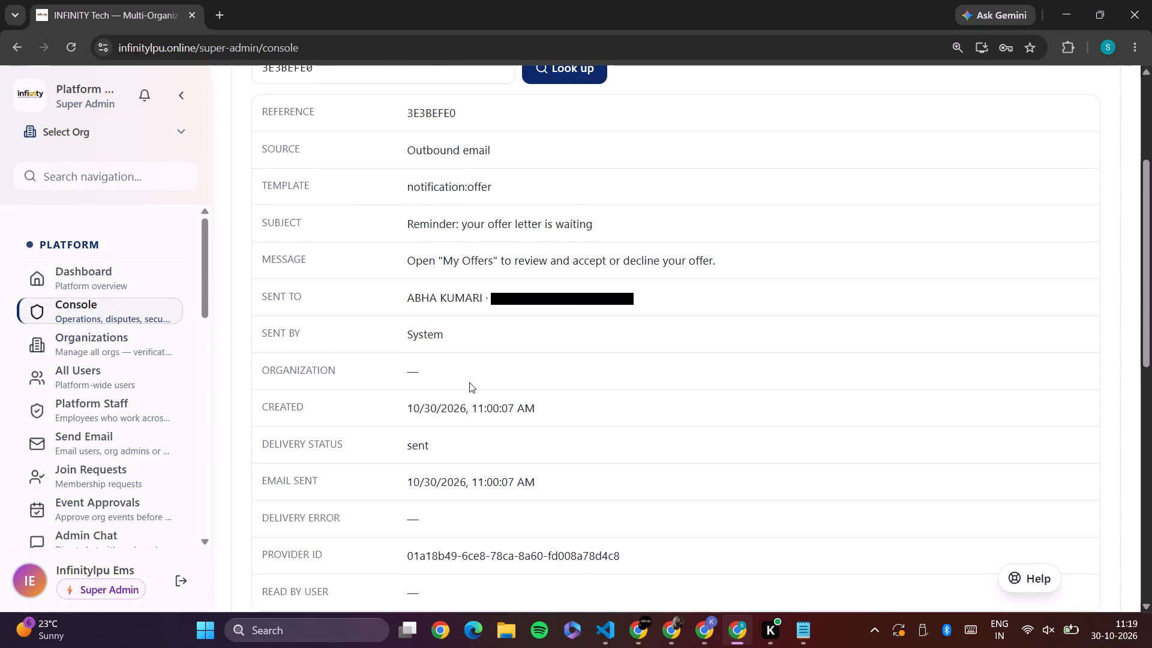
{"action": "scroll", "coordinate": [469, 382], "scroll_direction": "up", "scroll_amount": 2}
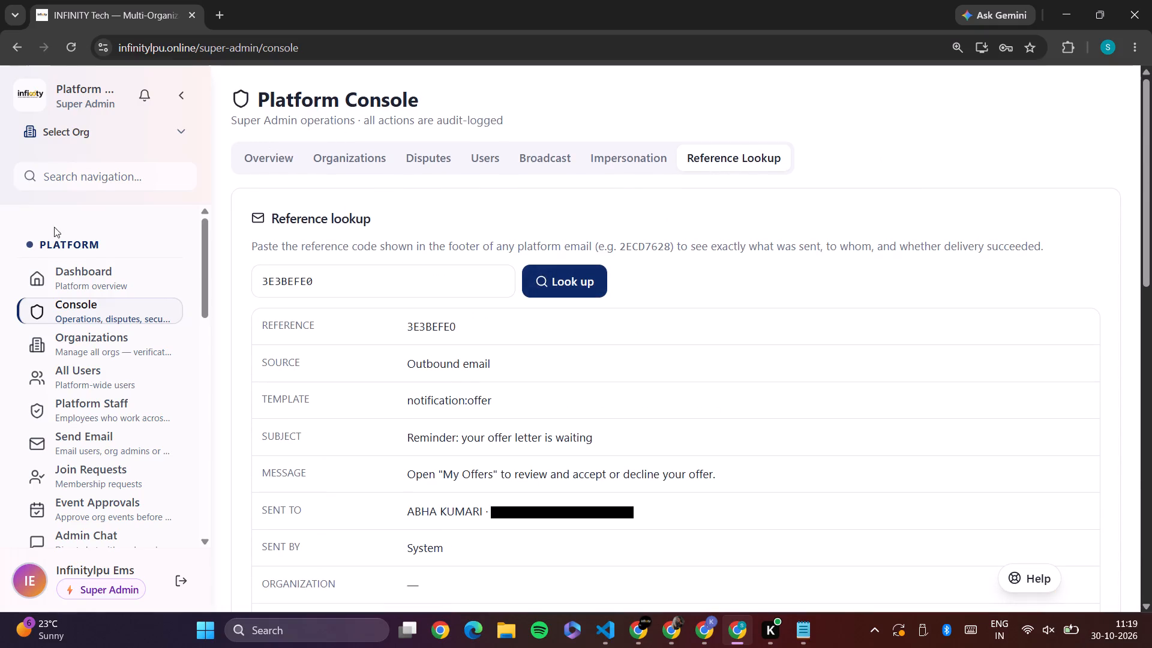
Examine the Organizations page and the All Users directory for features that may not belong in superadmin.
{"action": "left_click", "coordinate": [88, 356]}
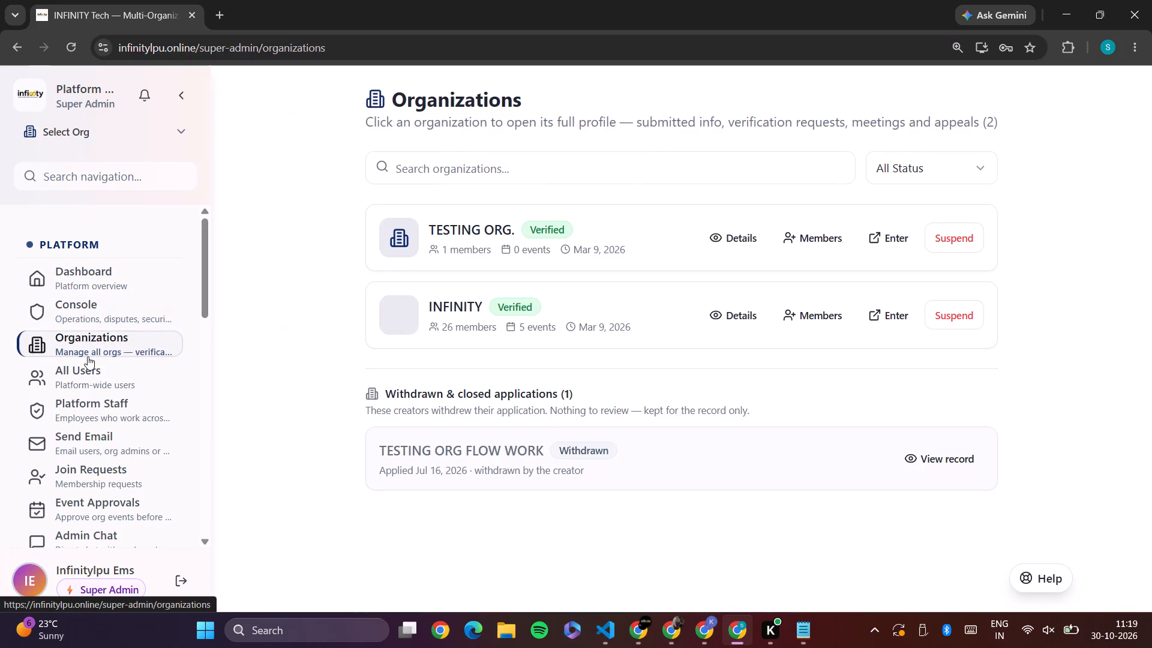
{"action": "left_click", "coordinate": [107, 371]}
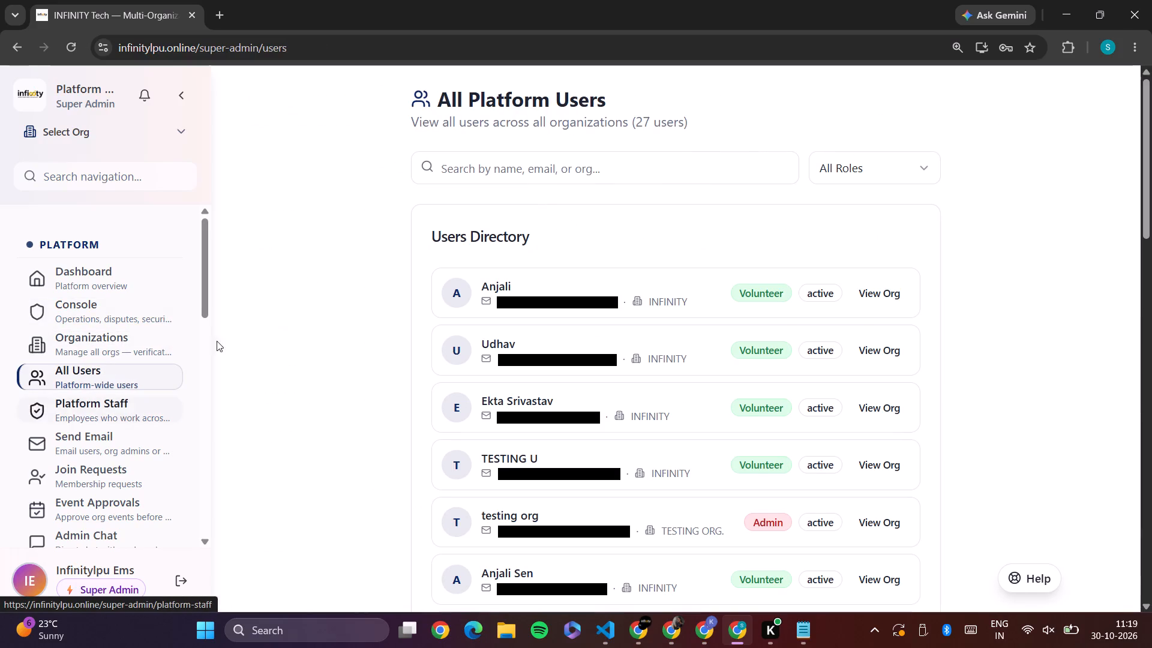
{"action": "scroll", "coordinate": [387, 371], "scroll_direction": "down", "scroll_amount": 1}
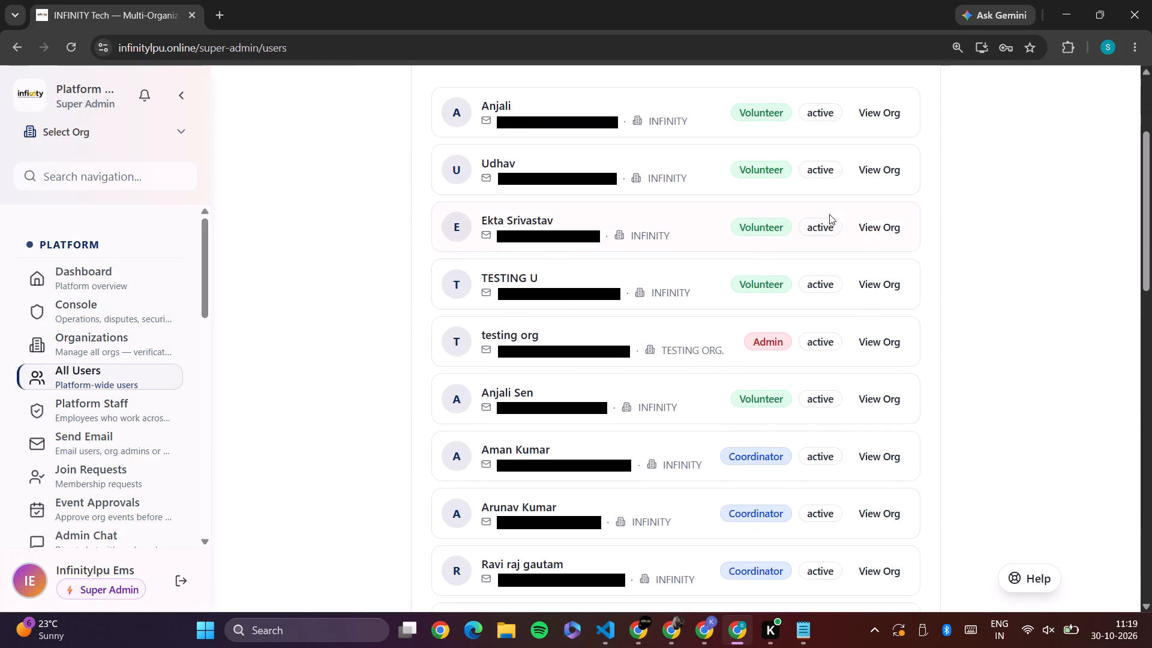
{"action": "scroll", "coordinate": [829, 214], "scroll_direction": "up", "scroll_amount": 2}
{"action": "left_click", "coordinate": [601, 294]}
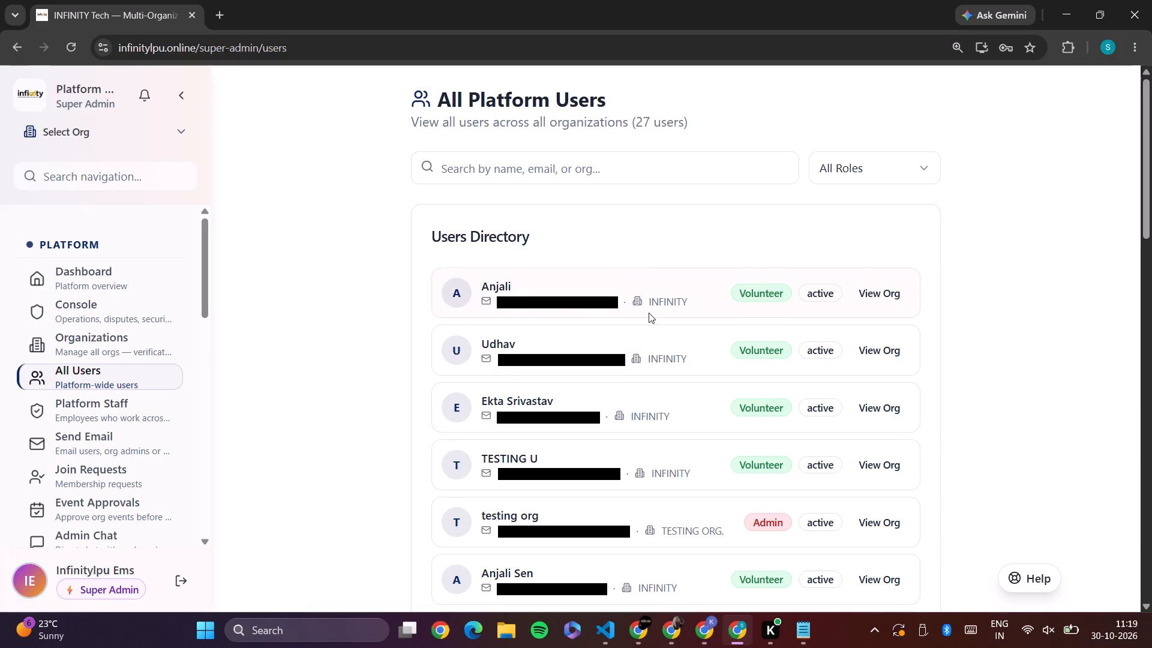
Open Platform Staff, copy its page heading and return to the Notepad note.
{"action": "left_click", "coordinate": [131, 415]}
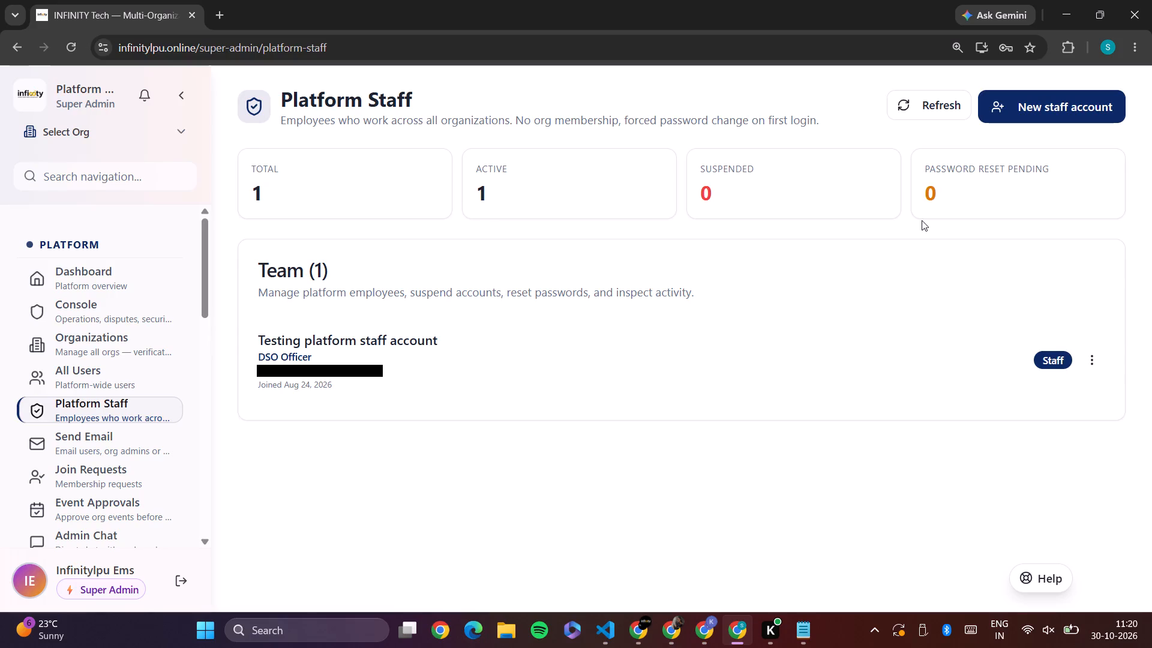
{"action": "triple_click", "coordinate": [327, 107]}
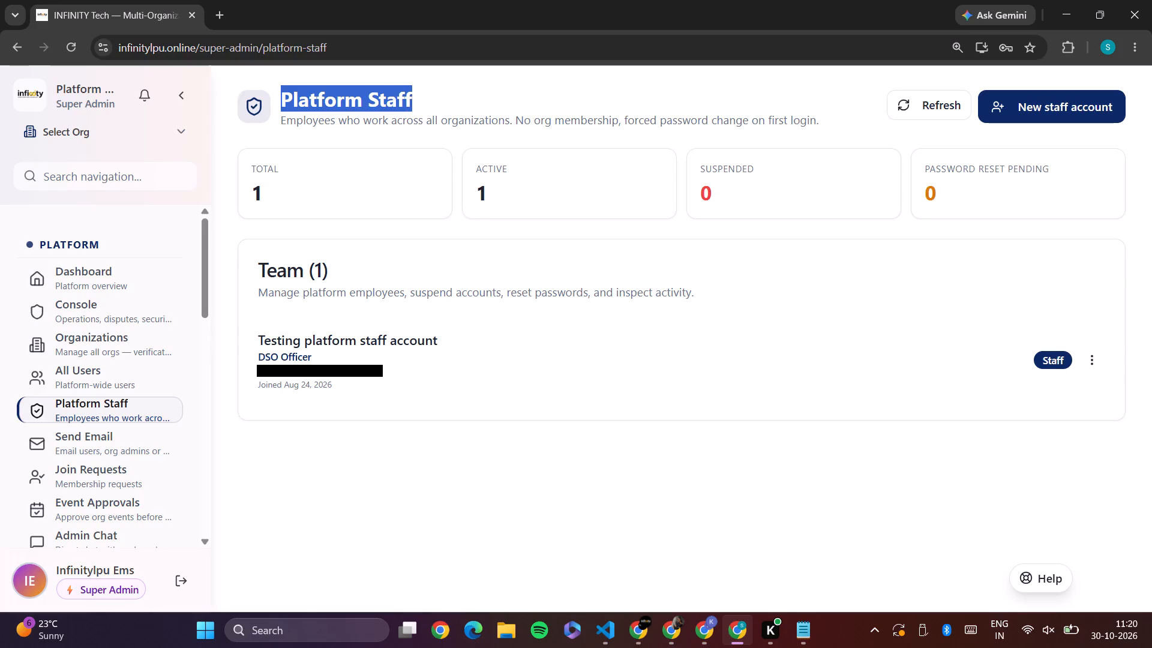
{"action": "key", "text": "ctrl+c"}
{"action": "left_click", "coordinate": [801, 635]}
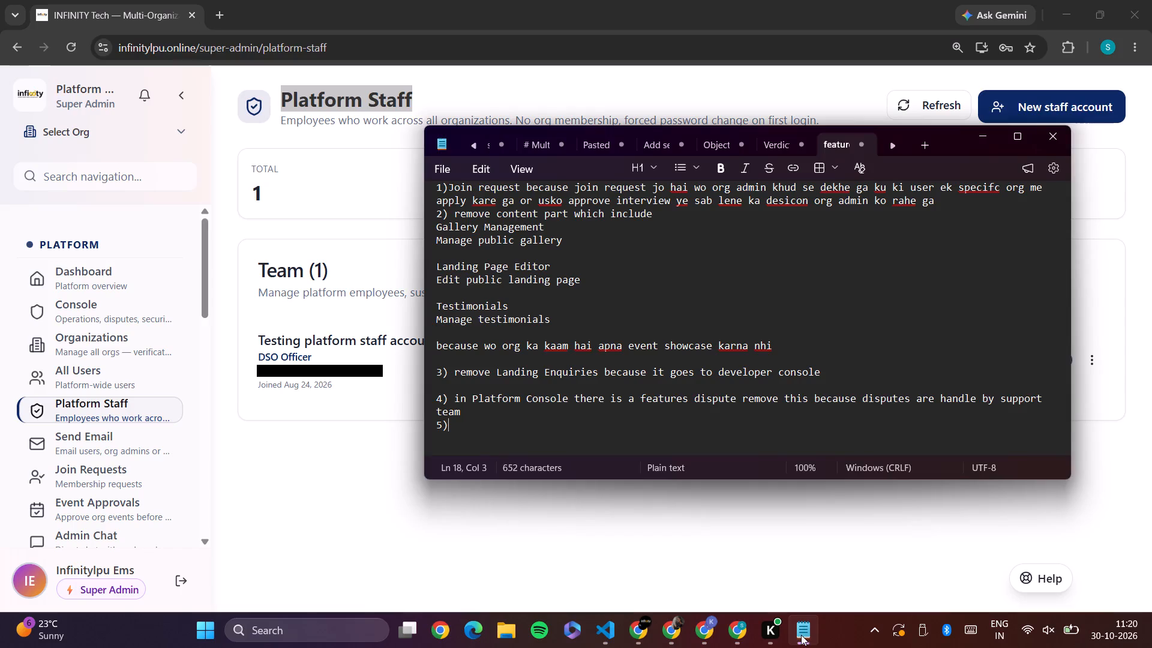
Write item 5 in the note as "remove platform staff from sa and add to support team".
{"action": "type", "text": "remove platform staf"}
{"action": "key", "text": "space"}
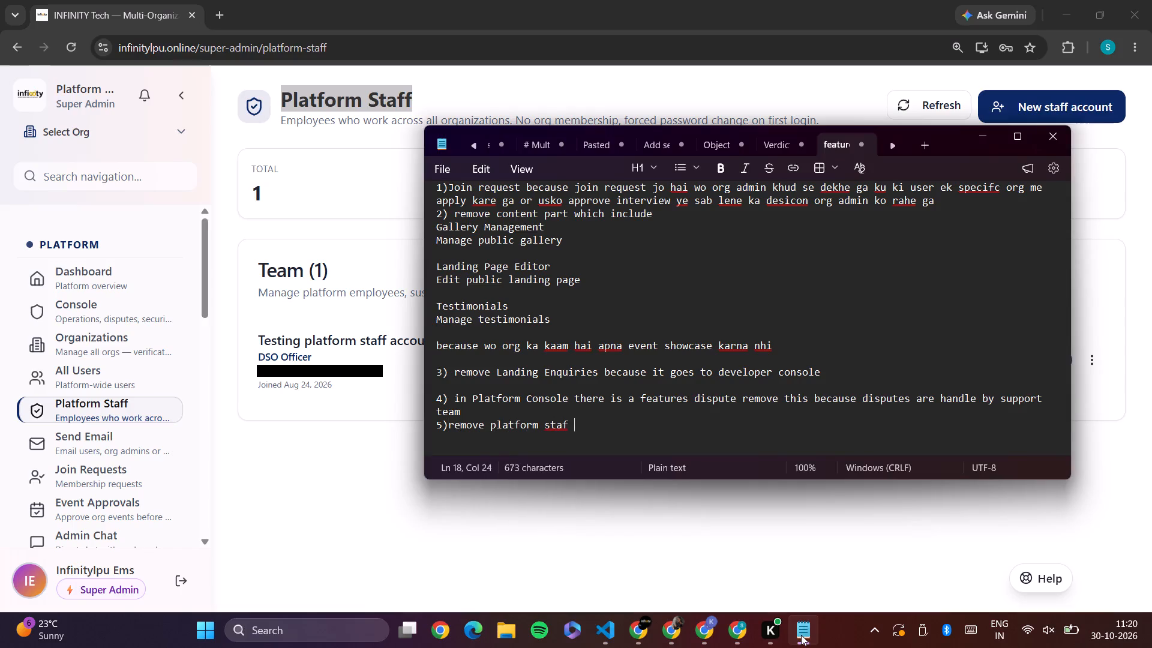
{"action": "key", "text": "BackSpace"}
{"action": "key", "text": "d"}
{"action": "key", "text": "BackSpace"}
{"action": "type", "text": "f"}
{"action": "key", "text": "space"}
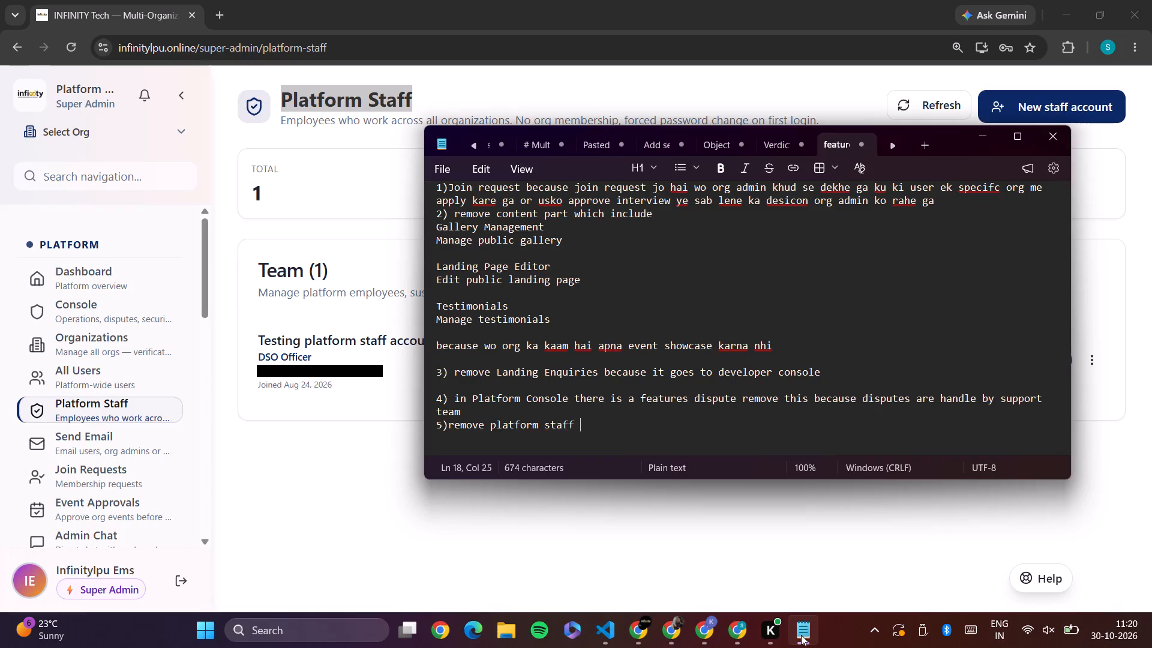
{"action": "type", "text": "from sa"}
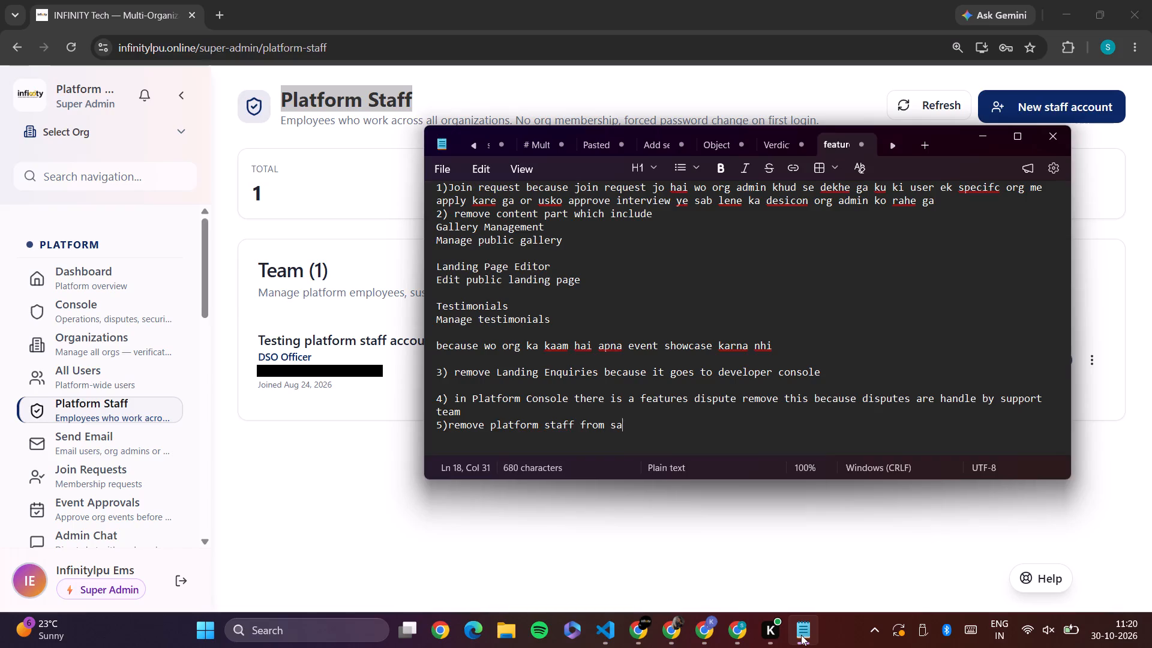
{"action": "key", "text": "space"}
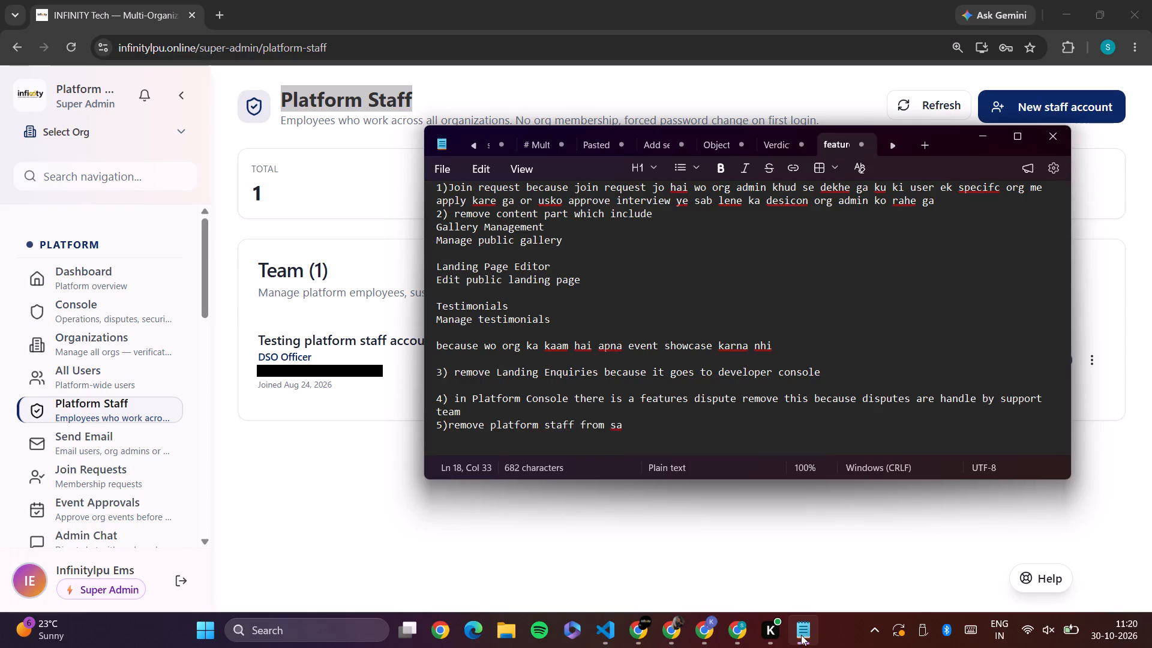
{"action": "type", "text": "and add to"}
{"action": "key", "text": "space"}
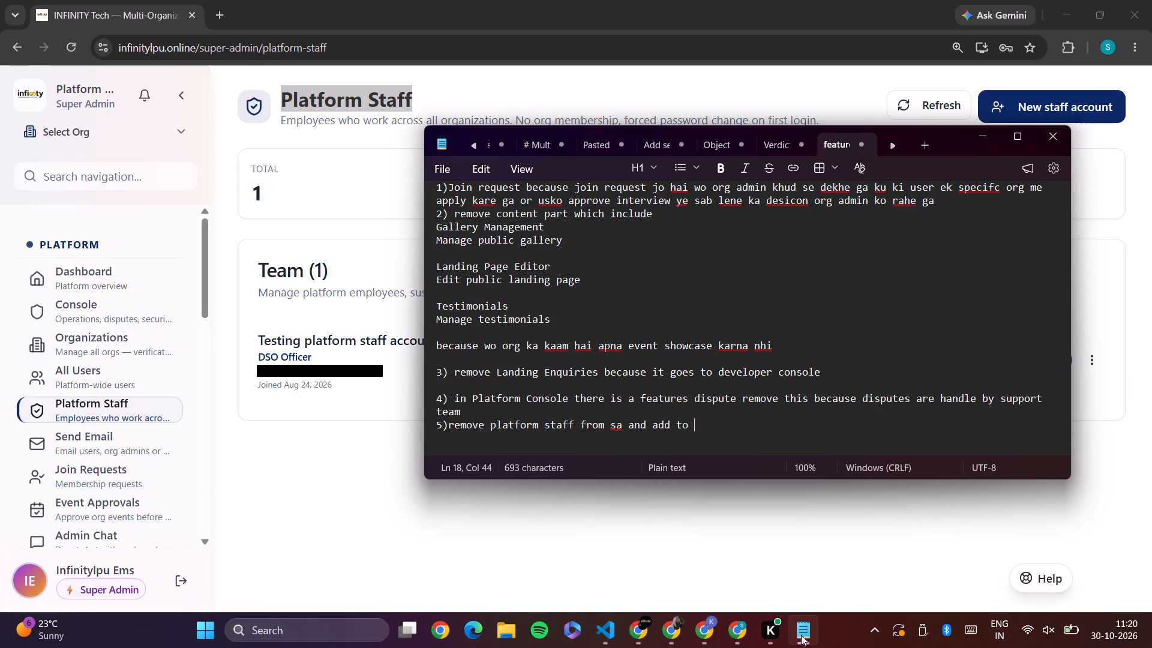
{"action": "type", "text": "suport team"}
{"action": "key", "text": "space"}
Extend item 5 in the note with "in sa dashboare in help add request for creation new platform staff".
{"action": "type", "text": "in sa dashboare"}
{"action": "key", "text": "space"}
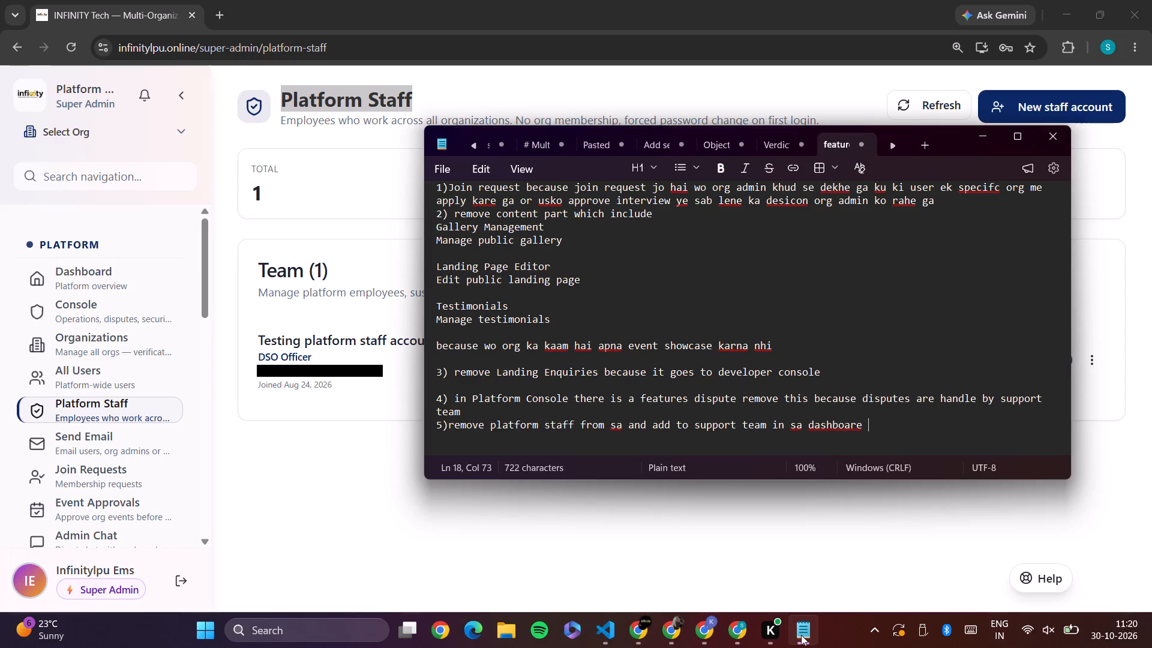
{"action": "type", "text": "in he"}
{"action": "type", "text": "lp addd"}
{"action": "key", "text": "BackSpace"}
{"action": "key", "text": "space"}
{"action": "type", "text": "requesr"}
{"action": "key", "text": "BackSpace"}
{"action": "type", "text": "t"}
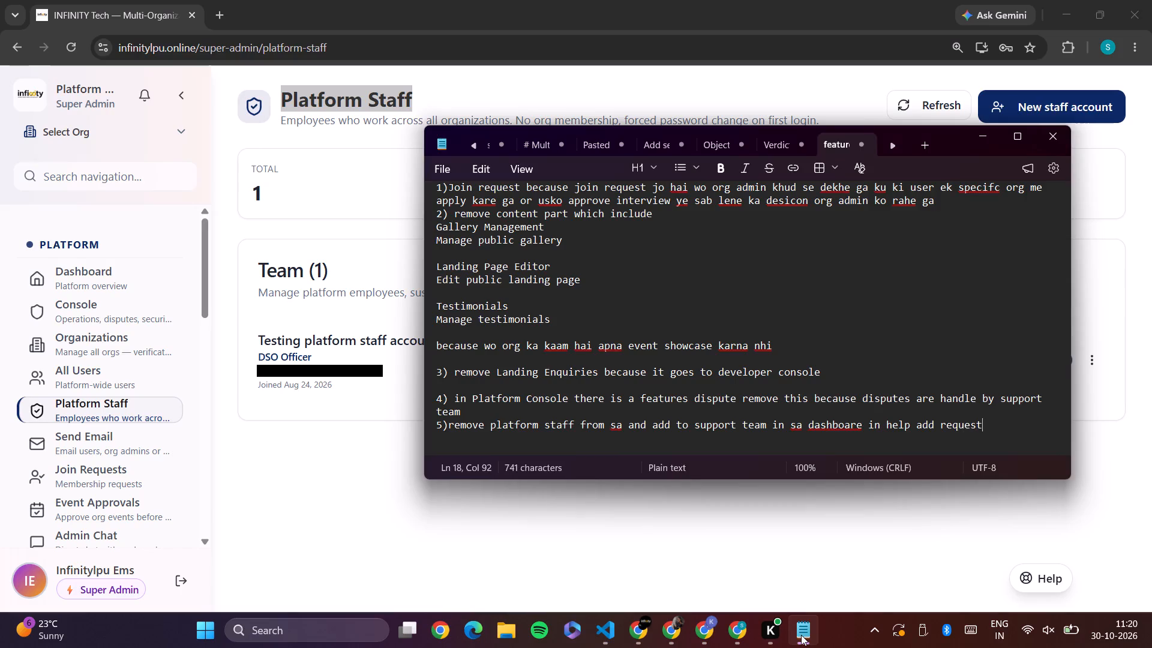
{"action": "key", "text": "space"}
{"action": "type", "text": "for creation"}
{"action": "key", "text": "space"}
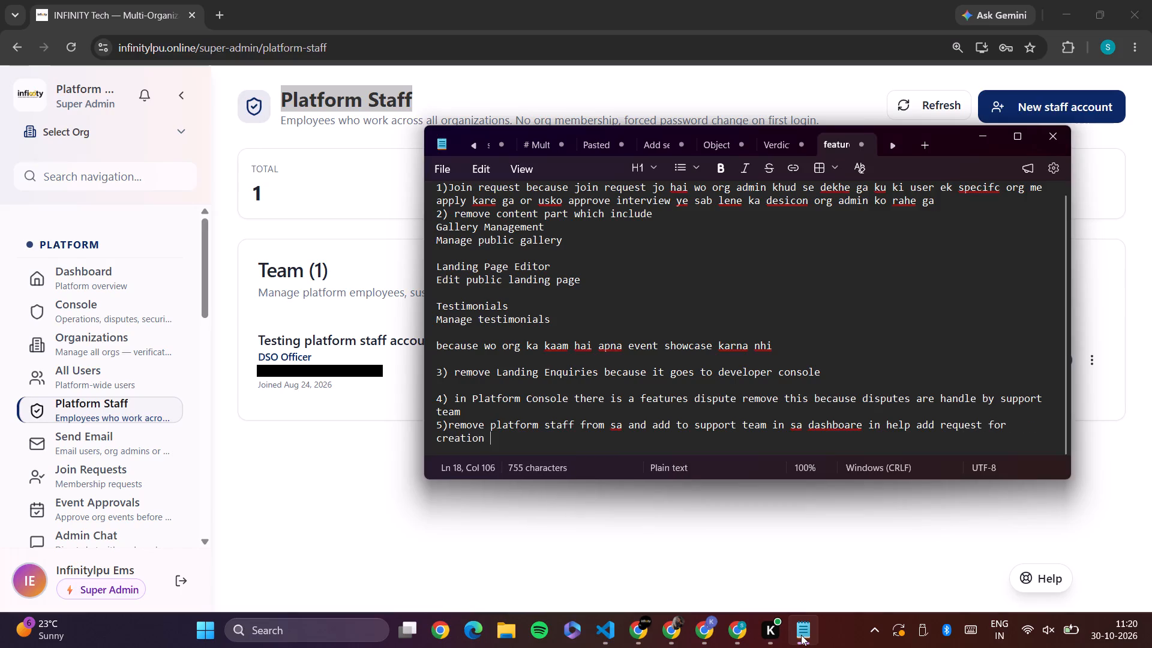
{"action": "type", "text": "new"}
{"action": "key", "text": "space"}
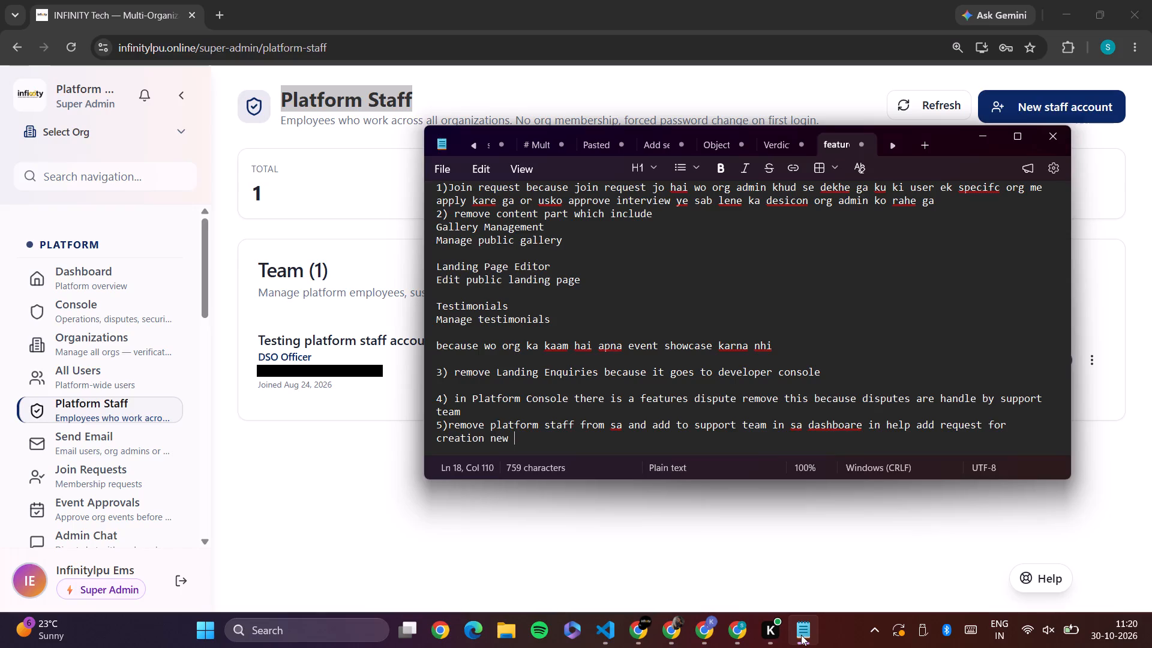
{"action": "type", "text": "platform"}
{"action": "key", "text": "space"}
{"action": "type", "text": "staff"}
Switch to the browser and check the options offered under Help on the Platform Staff page.
{"action": "left_click", "coordinate": [1033, 571]}
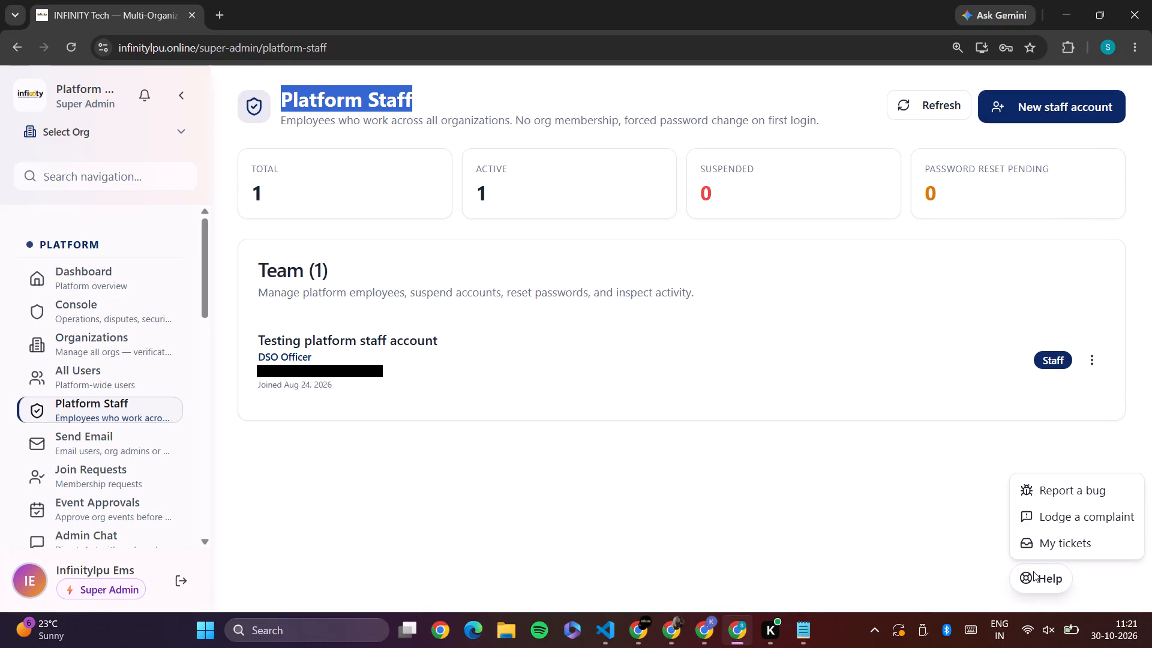
{"action": "left_click", "coordinate": [1033, 571]}
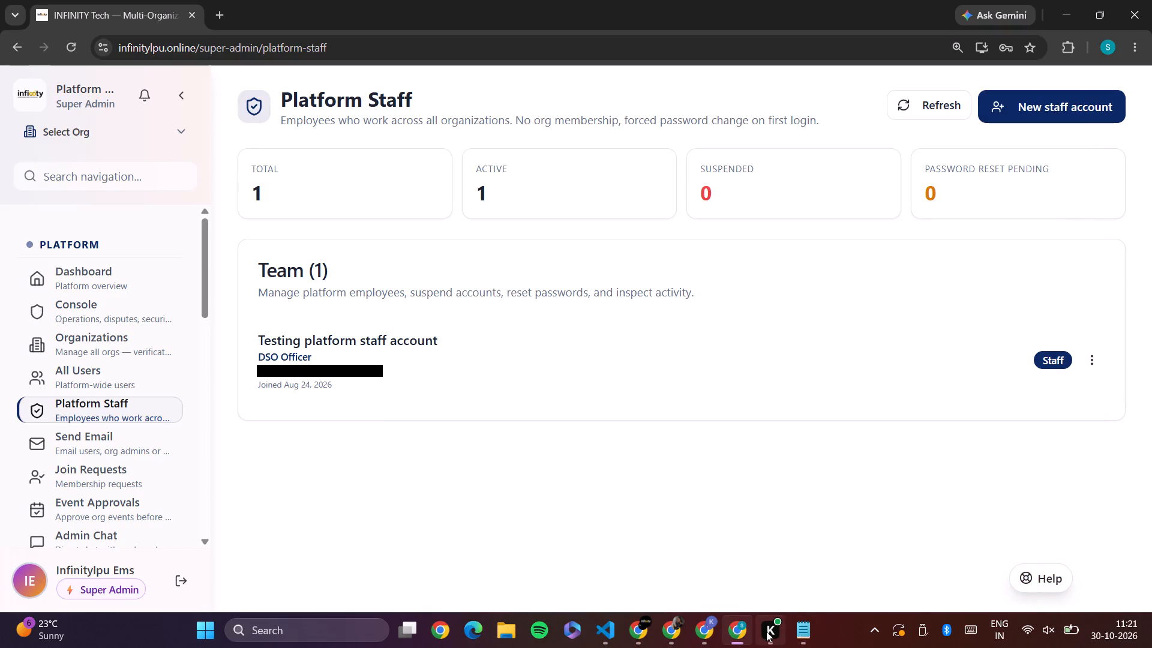
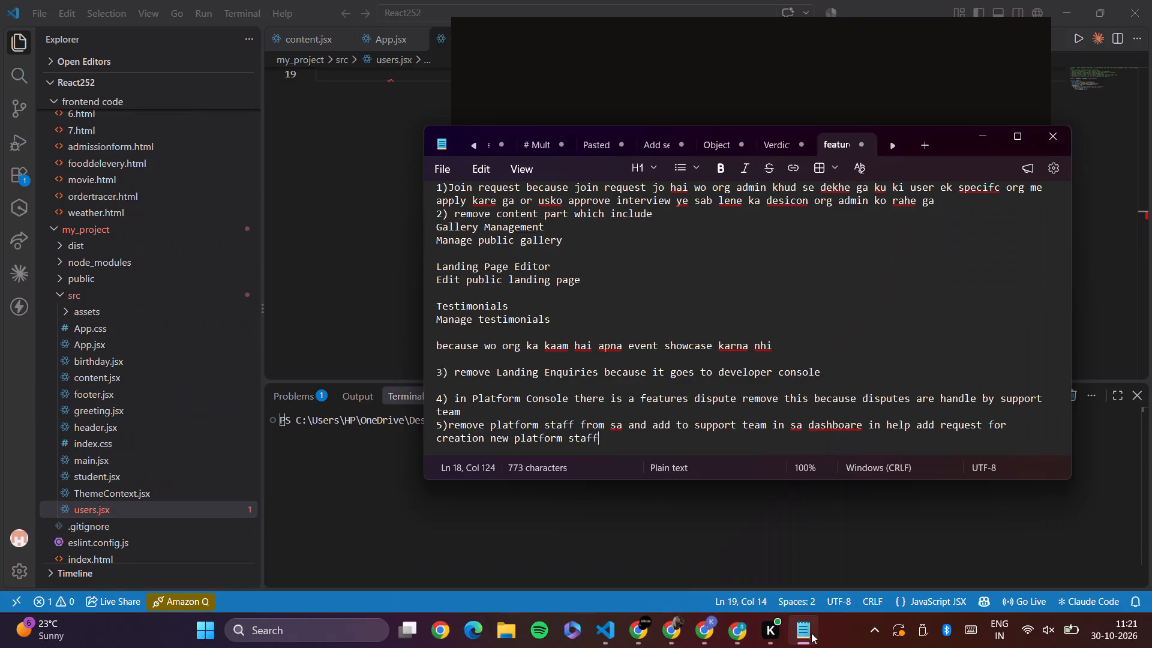
Bring the browser up behind the Notepad note and start item "6)" below item 5, separated by one blank line.
{"action": "left_click", "coordinate": [736, 639]}
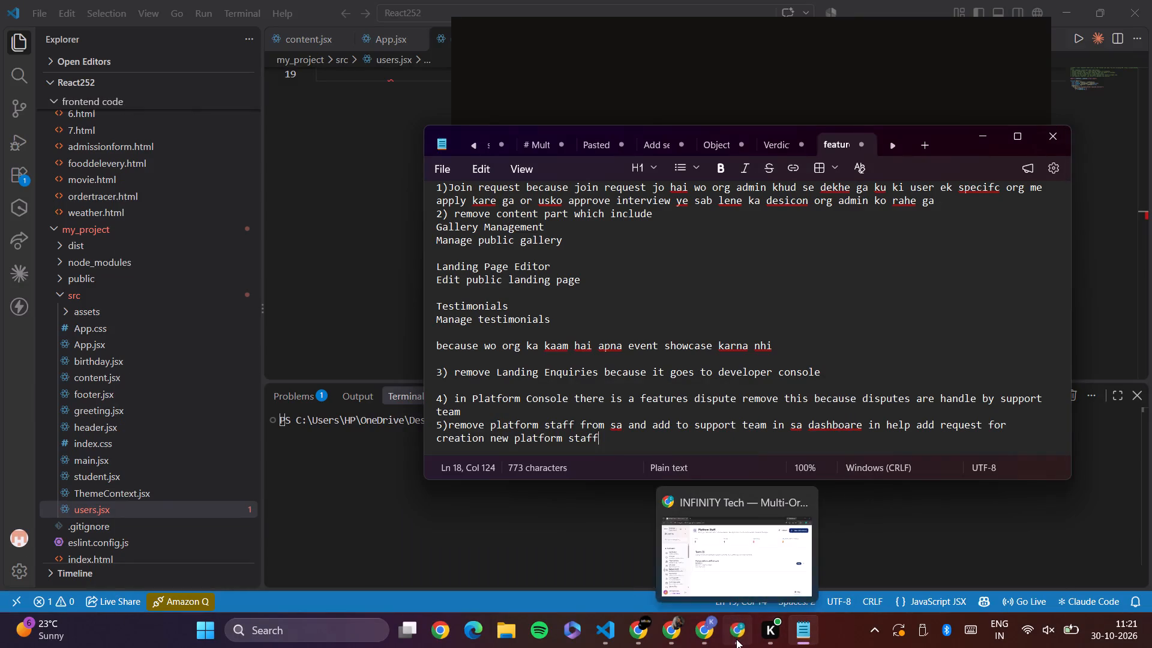
{"action": "left_click", "coordinate": [815, 647]}
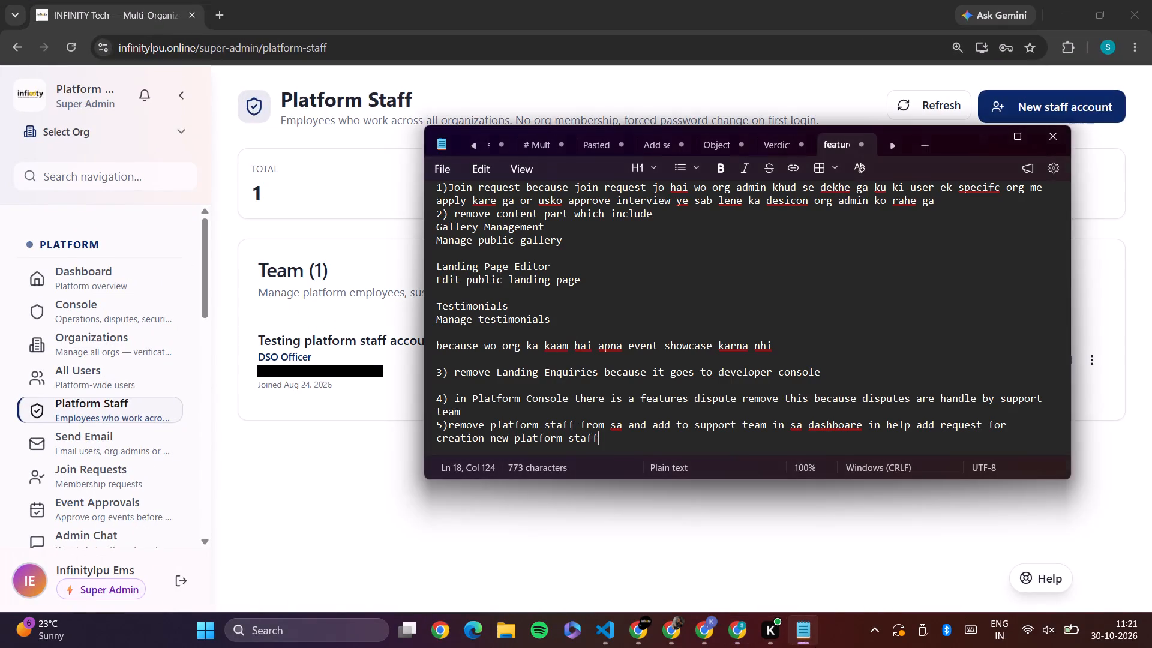
{"action": "key", "text": "shift+Return"}
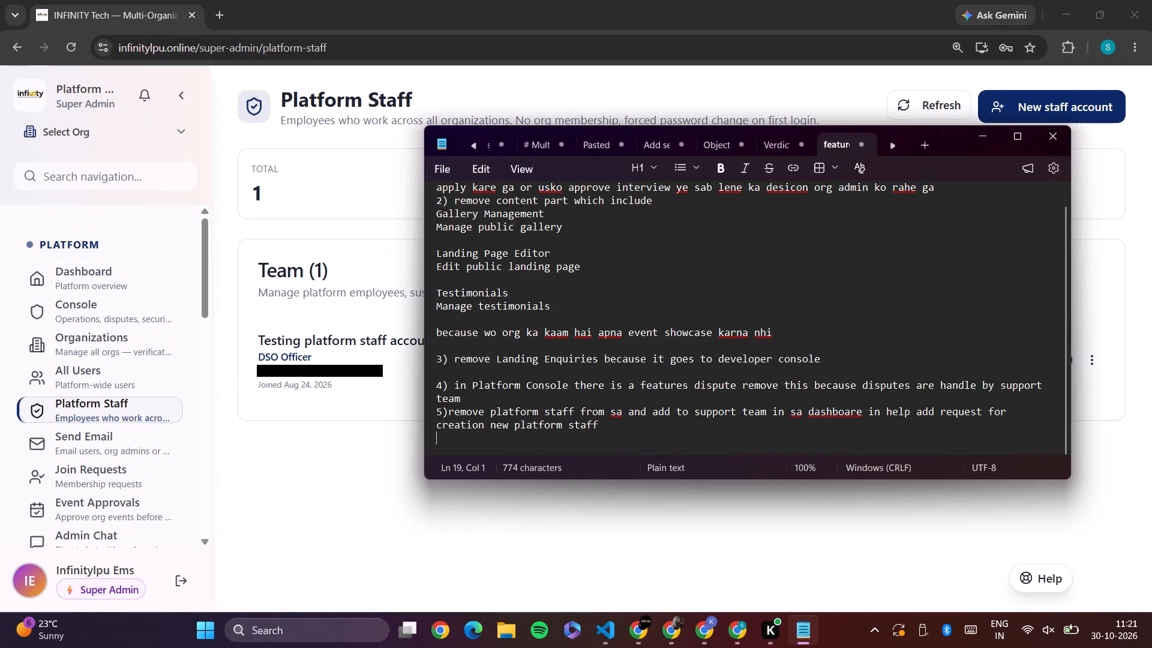
{"action": "key", "text": "shift+Return"}
{"action": "key", "text": "6"}
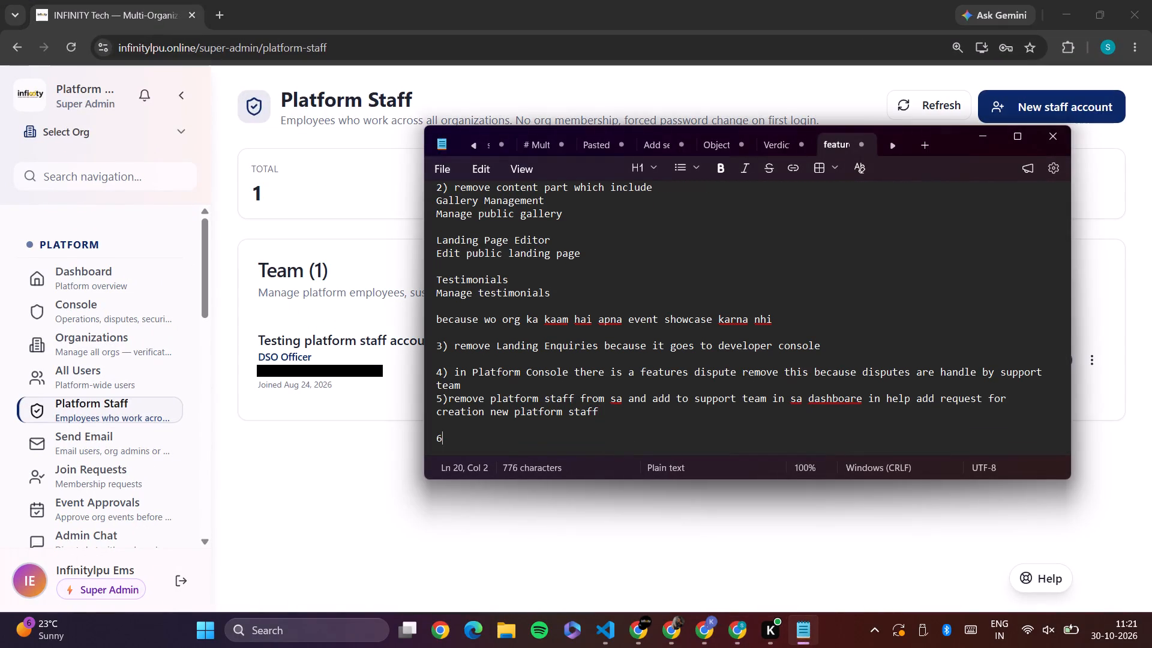
{"action": "key", "text": "Return"}
{"action": "key", "text": "Return"}
{"action": "key", "text": "Return"}
{"action": "key", "text": "Return"}
{"action": "key", "text": "Return"}
{"action": "key", "text": "BackSpace"}
{"action": "key", "text": "BackSpace"}
{"action": "key", "text": "BackSpace"}
{"action": "key", "text": "BackSpace"}
{"action": "key", "text": "BackSpace"}
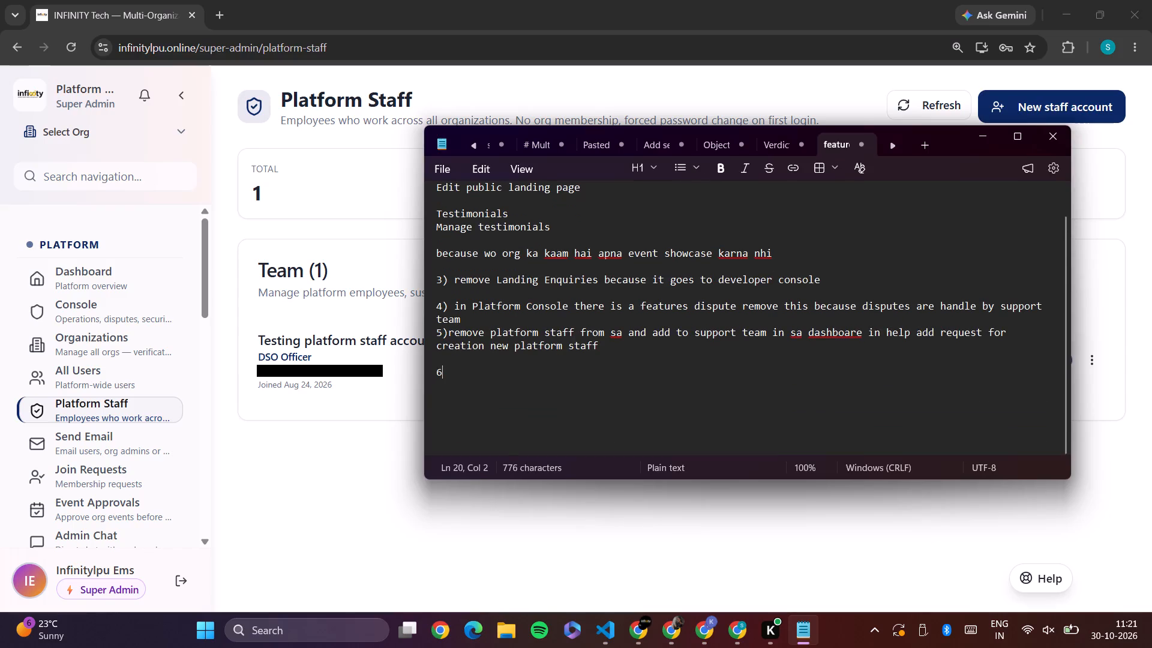
{"action": "key", "text": "shift+parenright"}
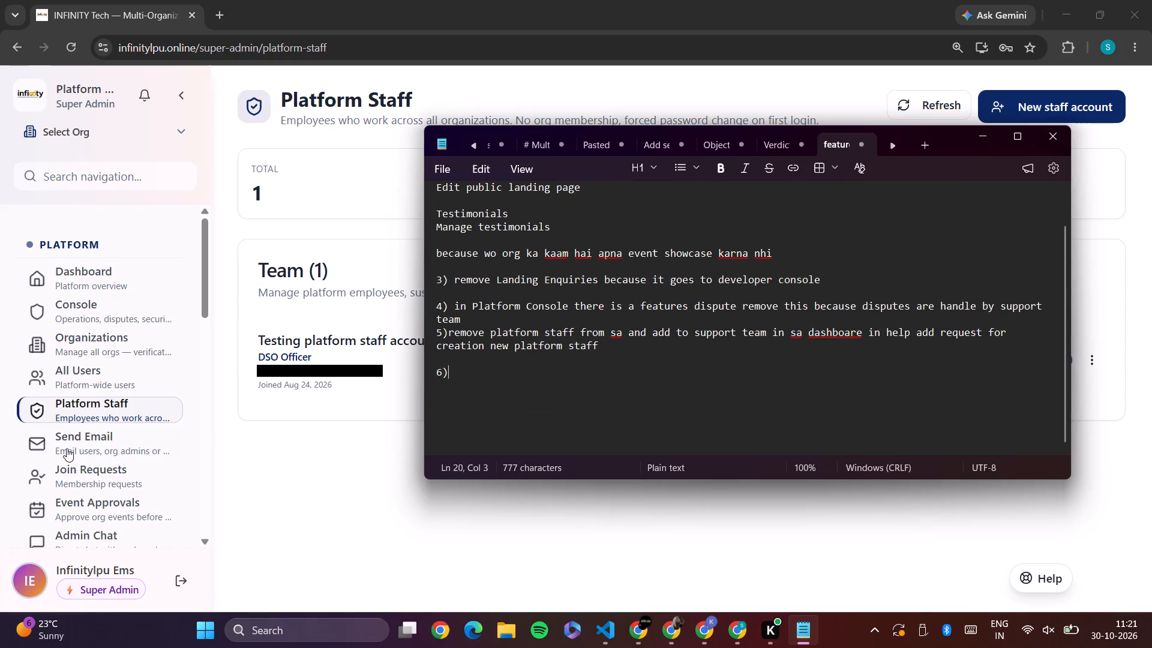
Open the super admin Dashboard and examine the overview's attention queues, What to do today, Recent platform activity and Platform growth sections.
{"action": "left_click", "coordinate": [109, 386]}
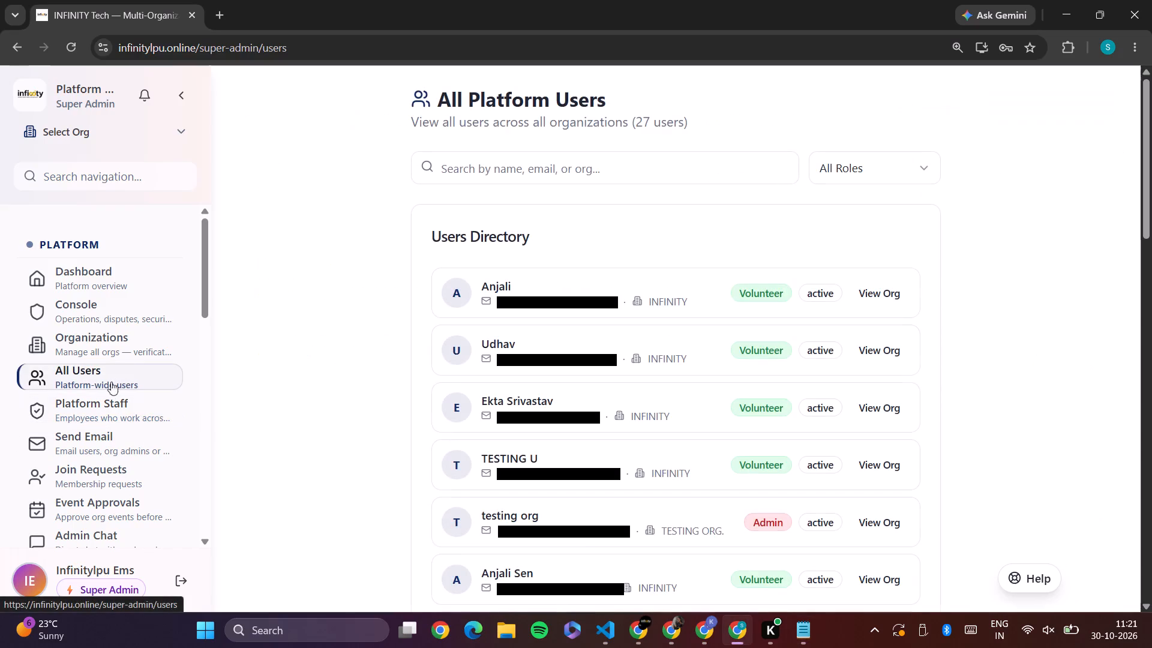
{"action": "left_click", "coordinate": [113, 303]}
{"action": "left_click", "coordinate": [128, 284]}
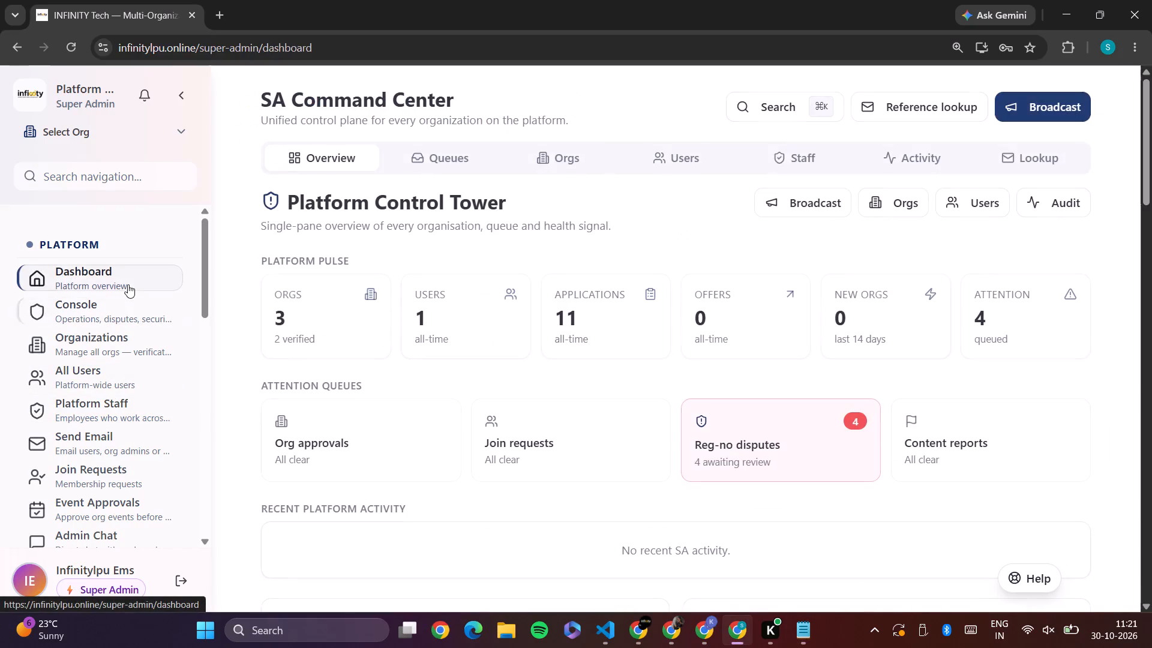
{"action": "scroll", "coordinate": [503, 344], "scroll_direction": "down", "scroll_amount": 1}
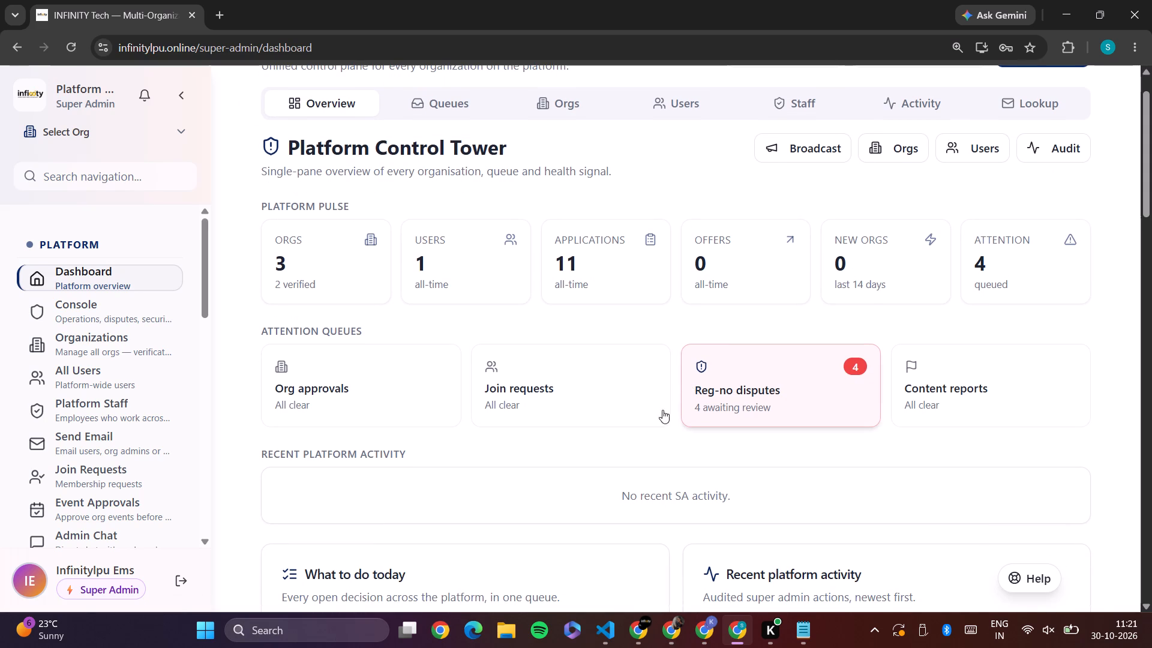
{"action": "left_click_drag", "start_coordinate": [820, 394], "coordinate": [940, 447]}
{"action": "scroll", "coordinate": [700, 434], "scroll_direction": "down", "scroll_amount": 1}
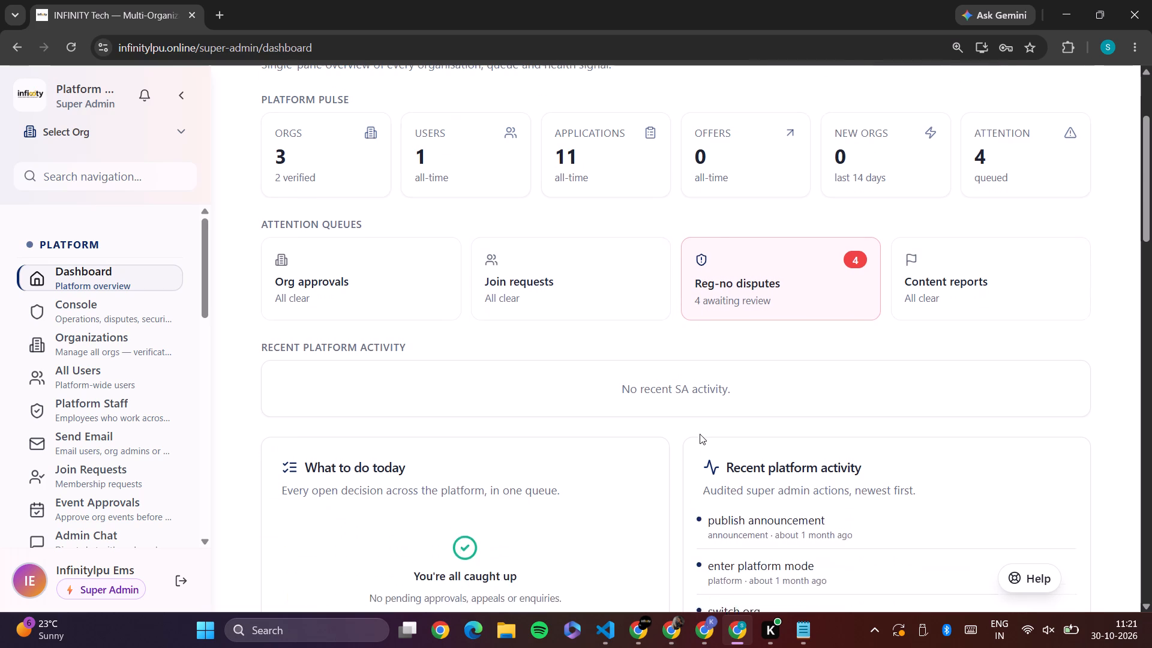
{"action": "scroll", "coordinate": [700, 434], "scroll_direction": "down", "scroll_amount": 1}
{"action": "scroll", "coordinate": [488, 445], "scroll_direction": "up", "scroll_amount": 5}
{"action": "scroll", "coordinate": [488, 445], "scroll_direction": "down", "scroll_amount": 4}
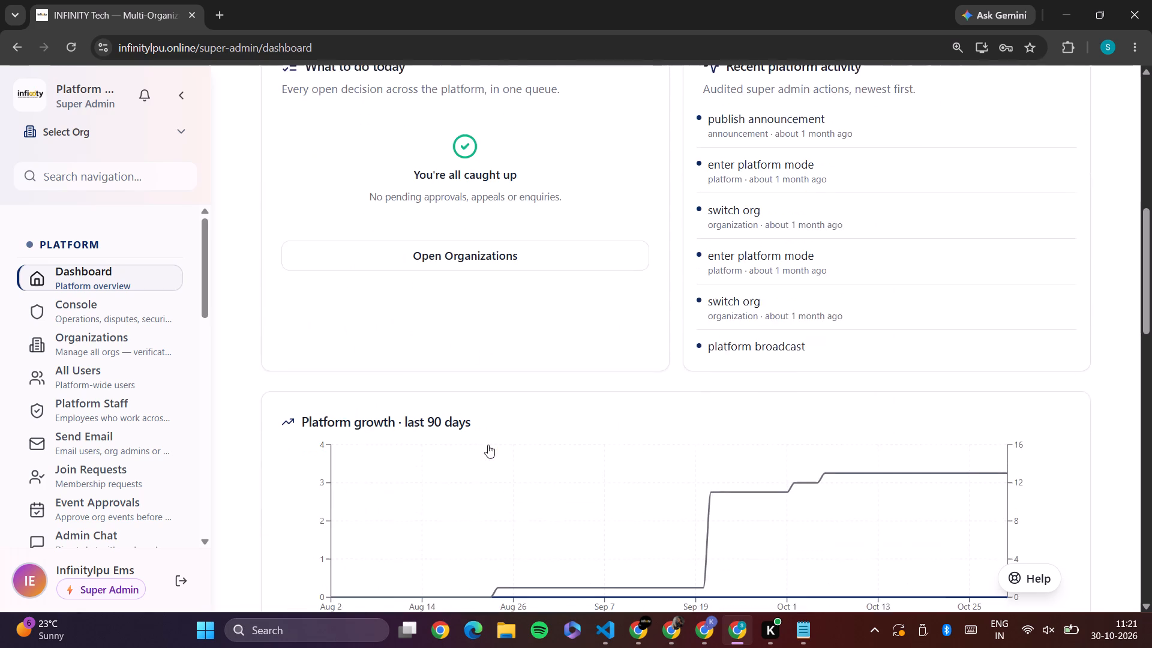
{"action": "scroll", "coordinate": [483, 255], "scroll_direction": "up", "scroll_amount": 1}
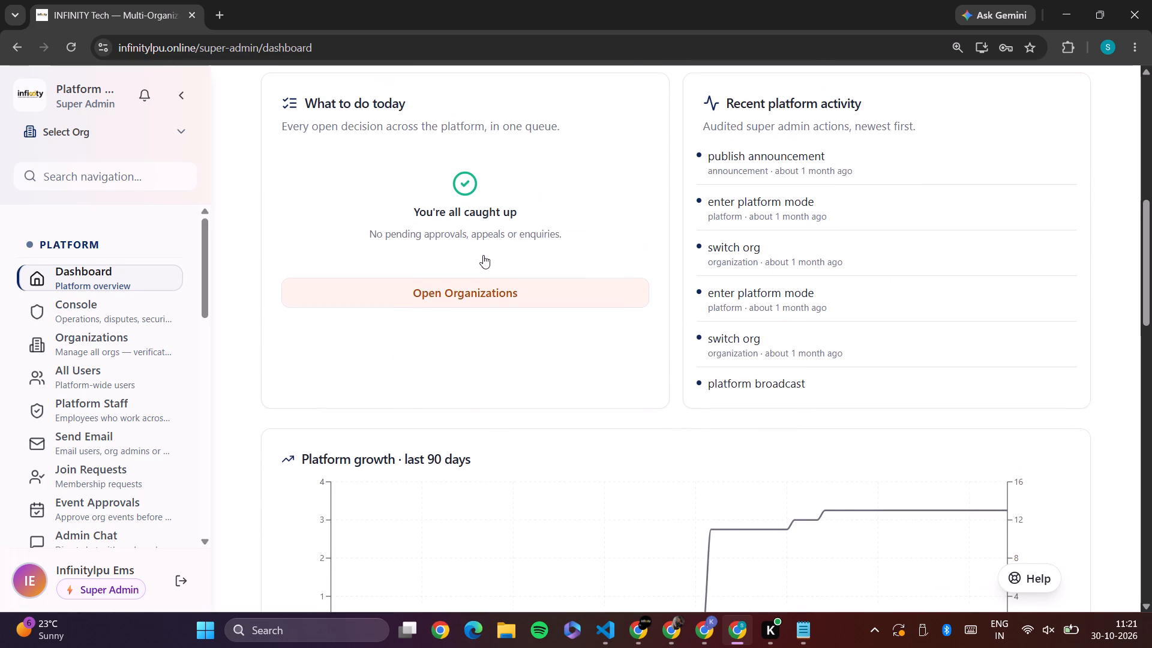
{"action": "scroll", "coordinate": [466, 291], "scroll_direction": "up", "scroll_amount": 1}
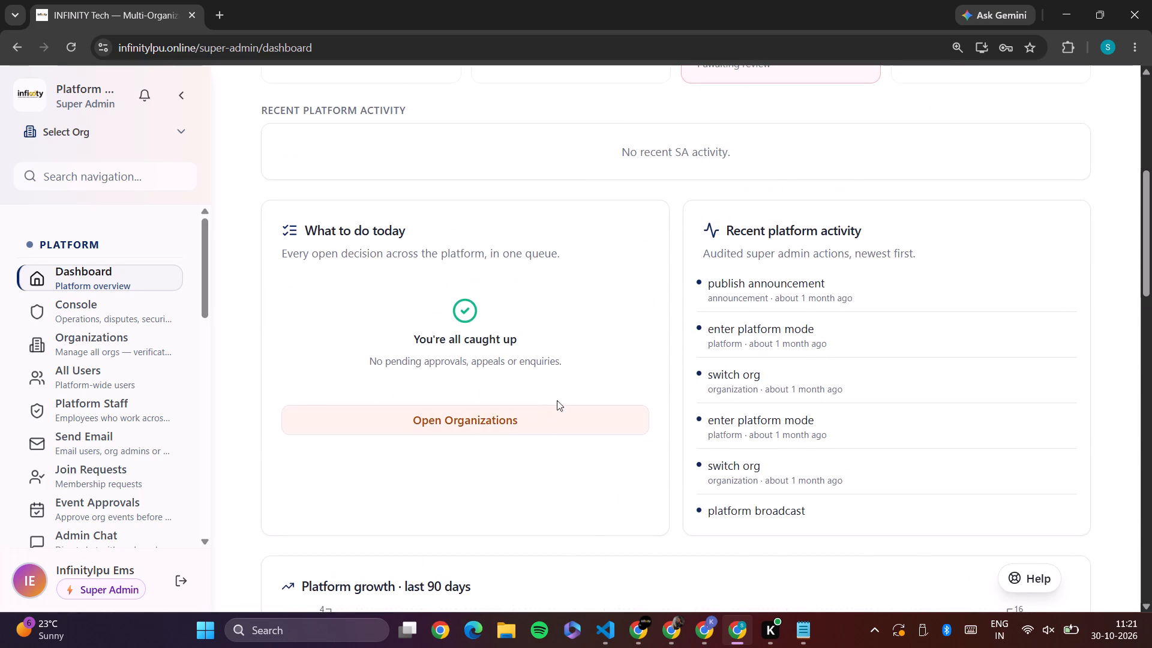
{"action": "scroll", "coordinate": [426, 415], "scroll_direction": "up", "scroll_amount": 1}
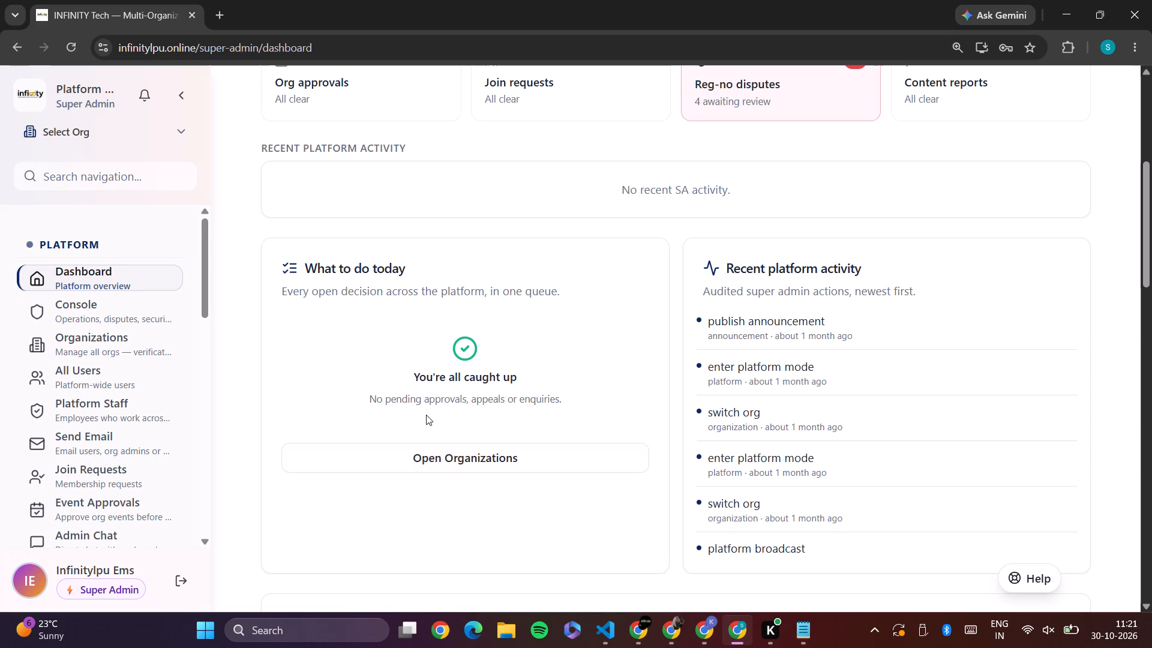
{"action": "scroll", "coordinate": [426, 415], "scroll_direction": "down", "scroll_amount": 3}
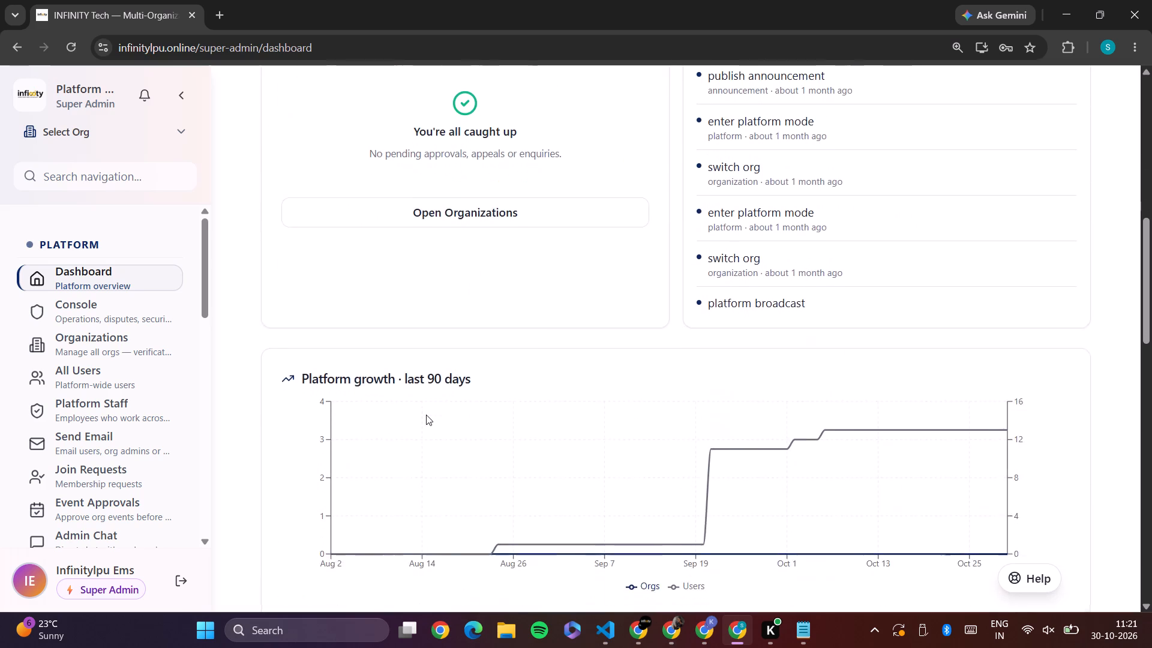
{"action": "scroll", "coordinate": [426, 415], "scroll_direction": "down", "scroll_amount": 4}
{"action": "scroll", "coordinate": [426, 415], "scroll_direction": "up", "scroll_amount": 2}
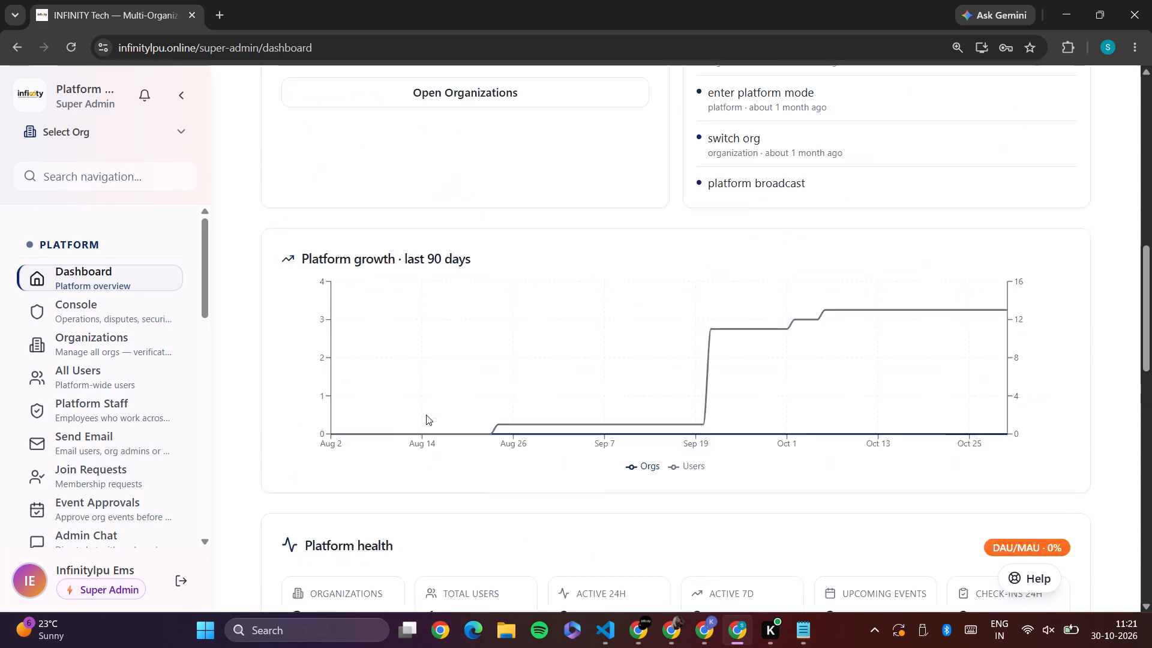
{"action": "scroll", "coordinate": [426, 415], "scroll_direction": "up", "scroll_amount": 1}
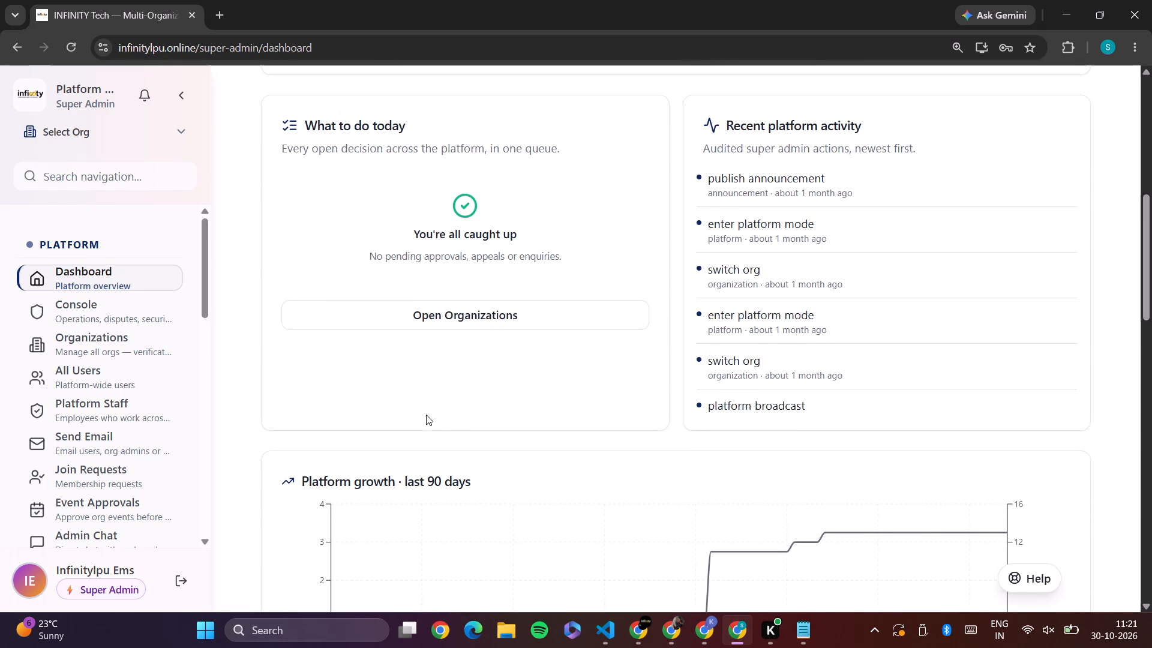
Examine the dashboard overview's Platform health, Feature adoption, Anomaly Detection and Data integrity sections, including the list of inactive accounts.
{"action": "scroll", "coordinate": [426, 415], "scroll_direction": "down", "scroll_amount": 6}
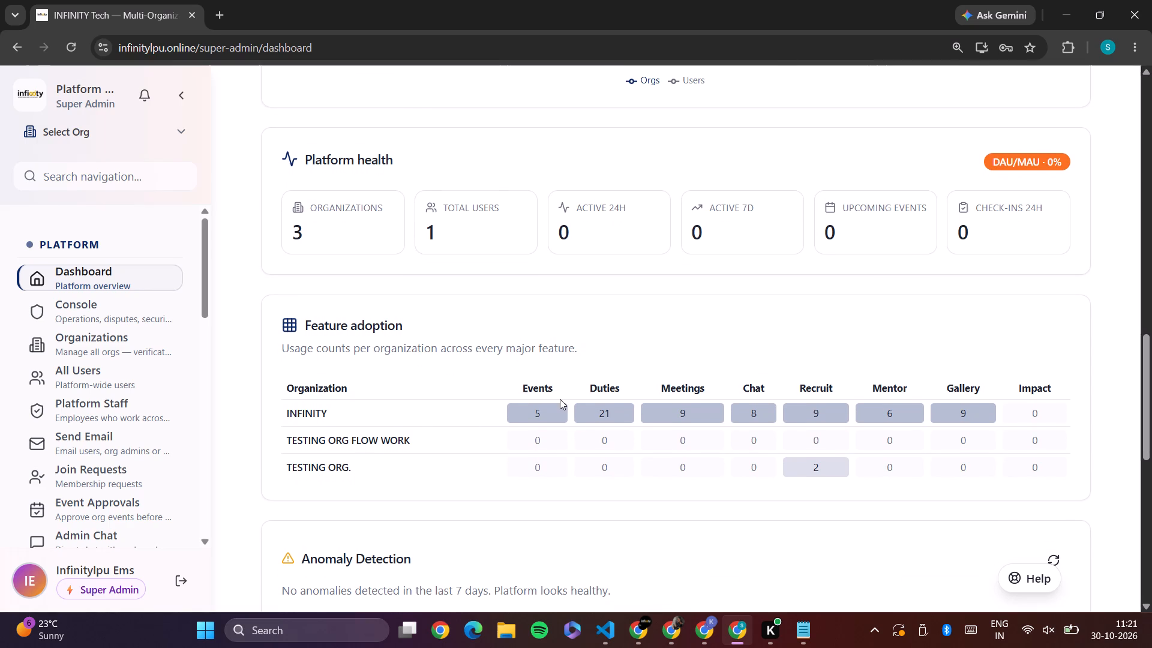
{"action": "scroll", "coordinate": [560, 399], "scroll_direction": "down", "scroll_amount": 6}
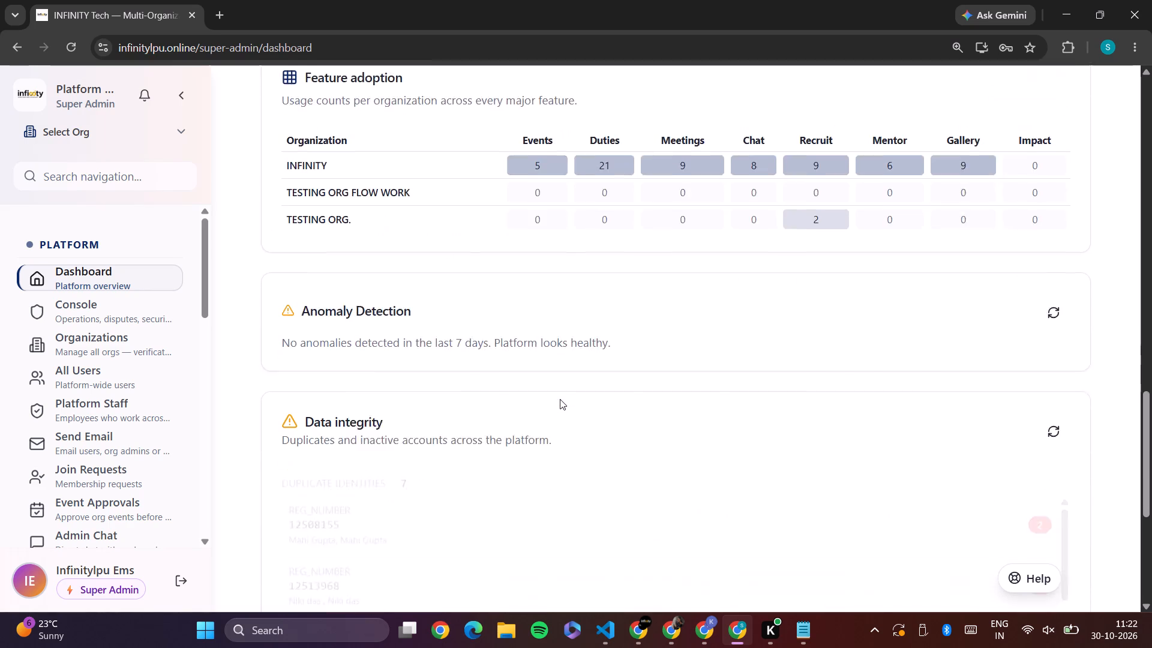
{"action": "scroll", "coordinate": [560, 399], "scroll_direction": "down", "scroll_amount": 1}
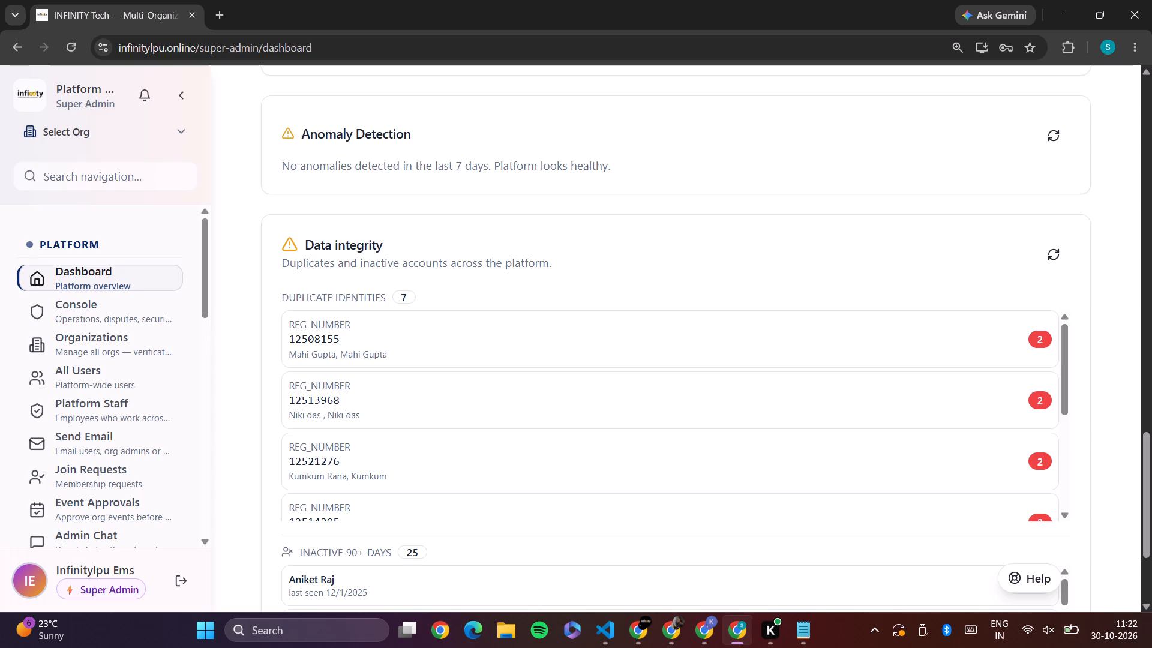
{"action": "scroll", "coordinate": [312, 247], "scroll_direction": "down", "scroll_amount": 3}
{"action": "scroll", "coordinate": [382, 452], "scroll_direction": "down", "scroll_amount": 1}
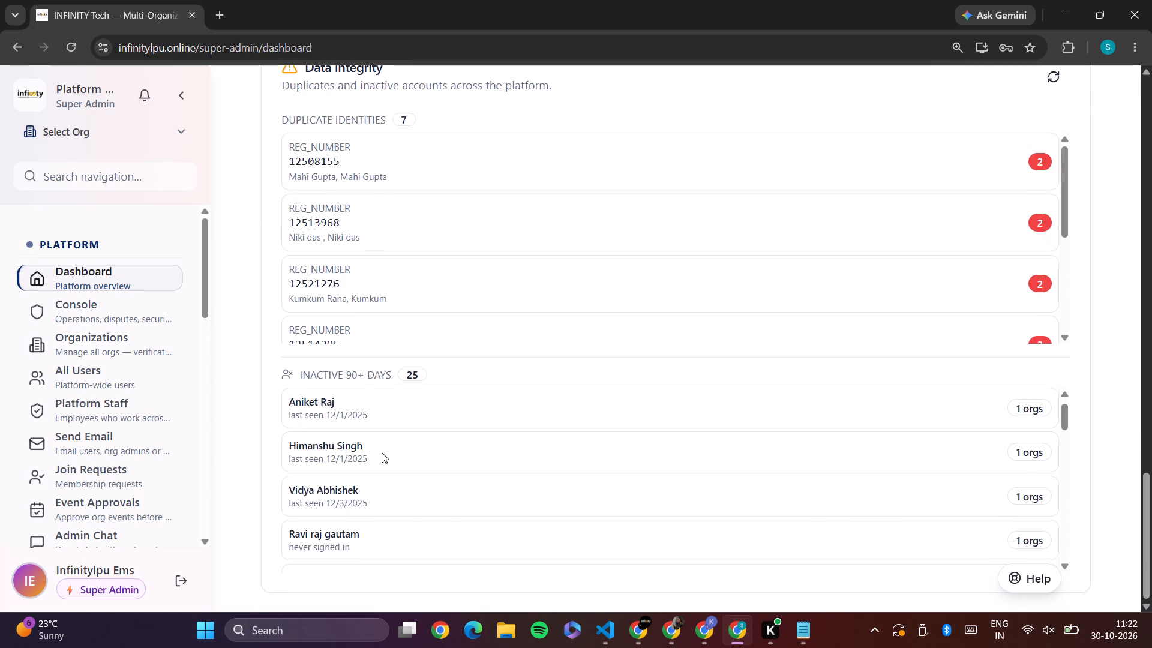
{"action": "scroll", "coordinate": [382, 452], "scroll_direction": "down", "scroll_amount": 1}
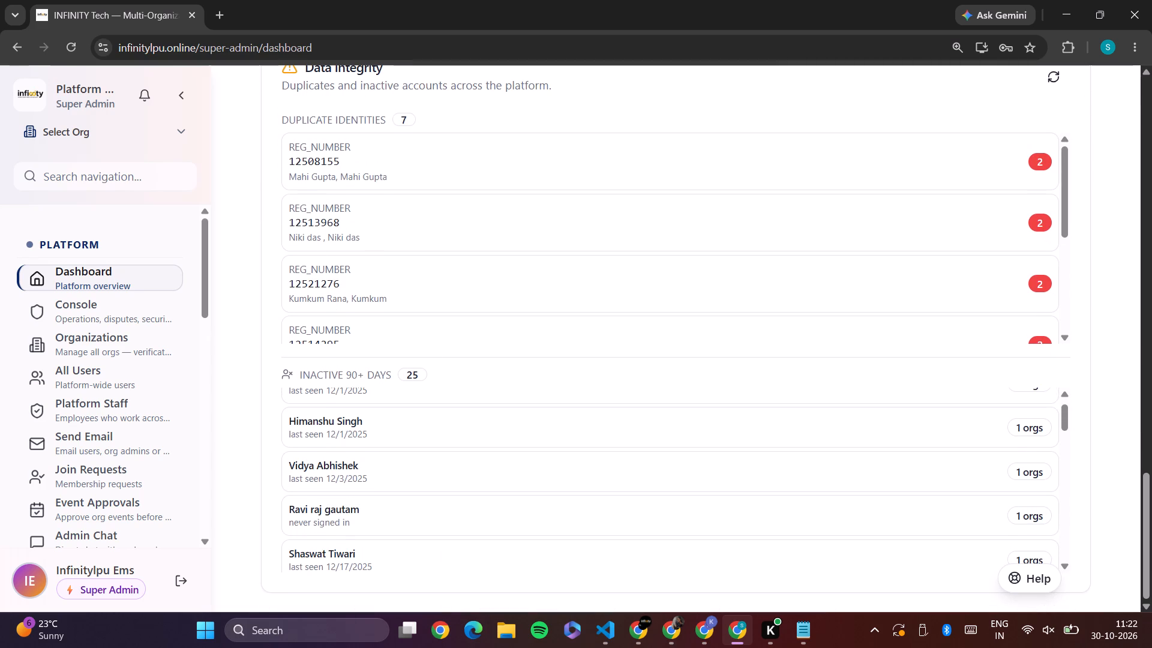
{"action": "scroll", "coordinate": [534, 486], "scroll_direction": "down", "scroll_amount": 9}
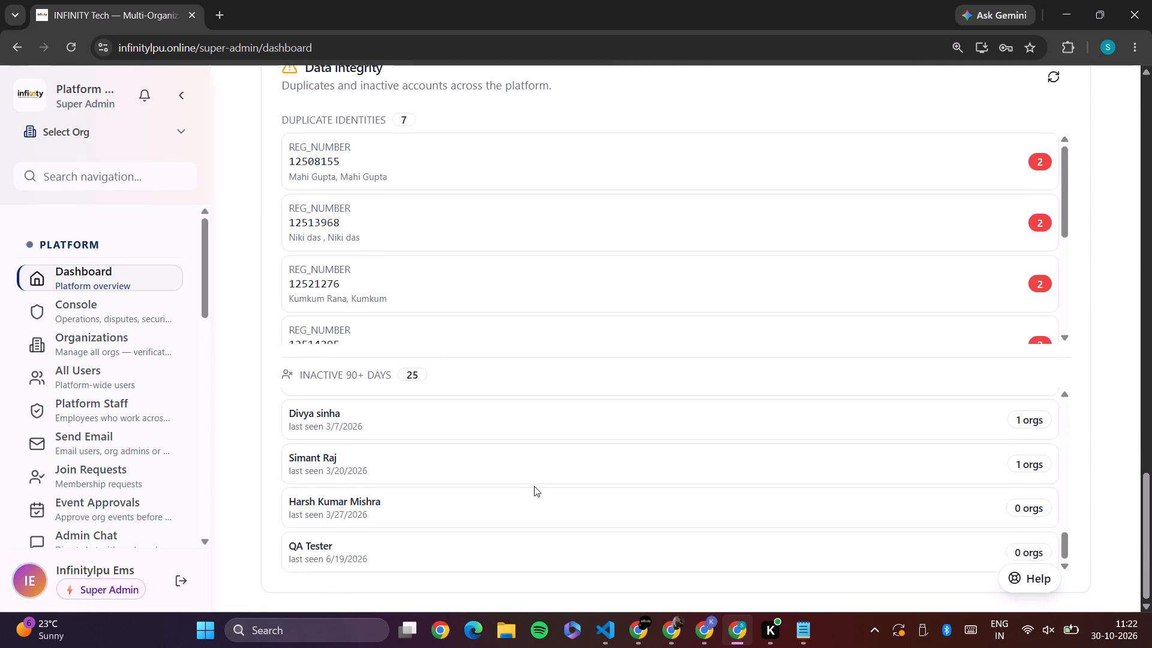
{"action": "scroll", "coordinate": [534, 486], "scroll_direction": "up", "scroll_amount": 9}
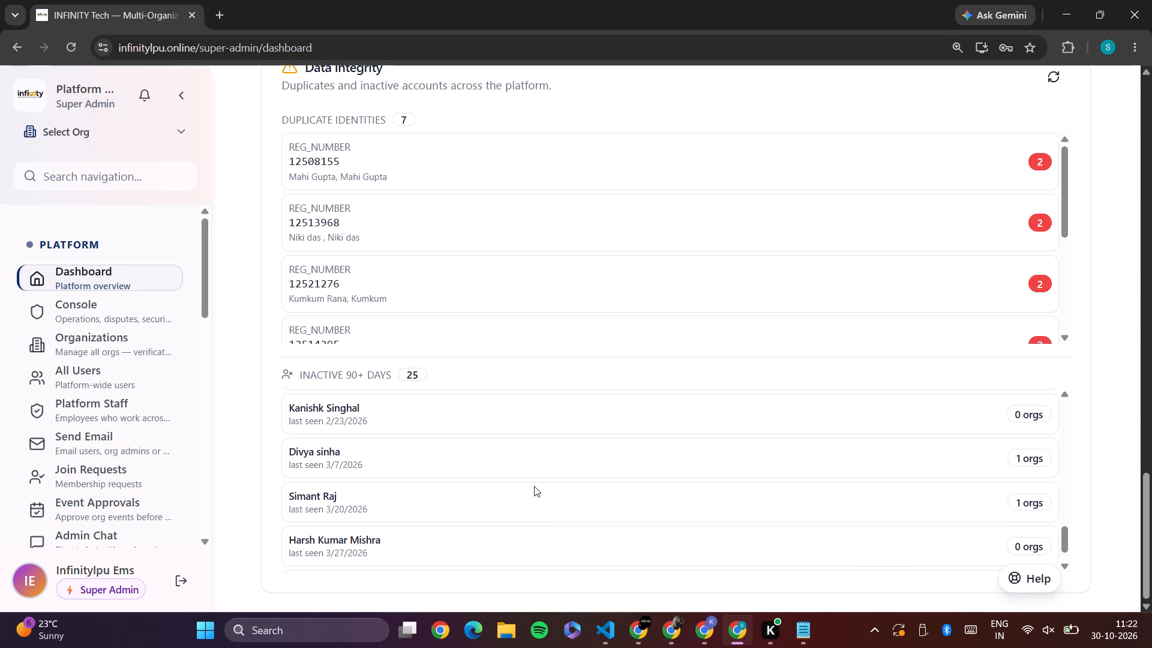
{"action": "scroll", "coordinate": [534, 486], "scroll_direction": "up", "scroll_amount": 10}
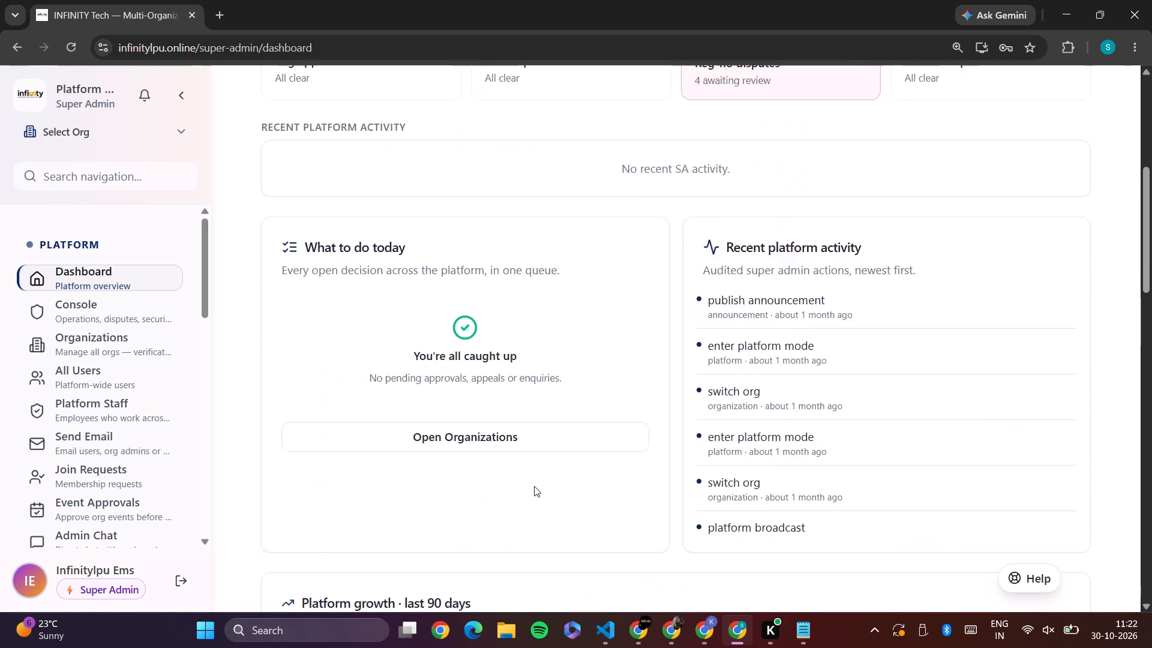
{"action": "scroll", "coordinate": [534, 486], "scroll_direction": "up", "scroll_amount": 5}
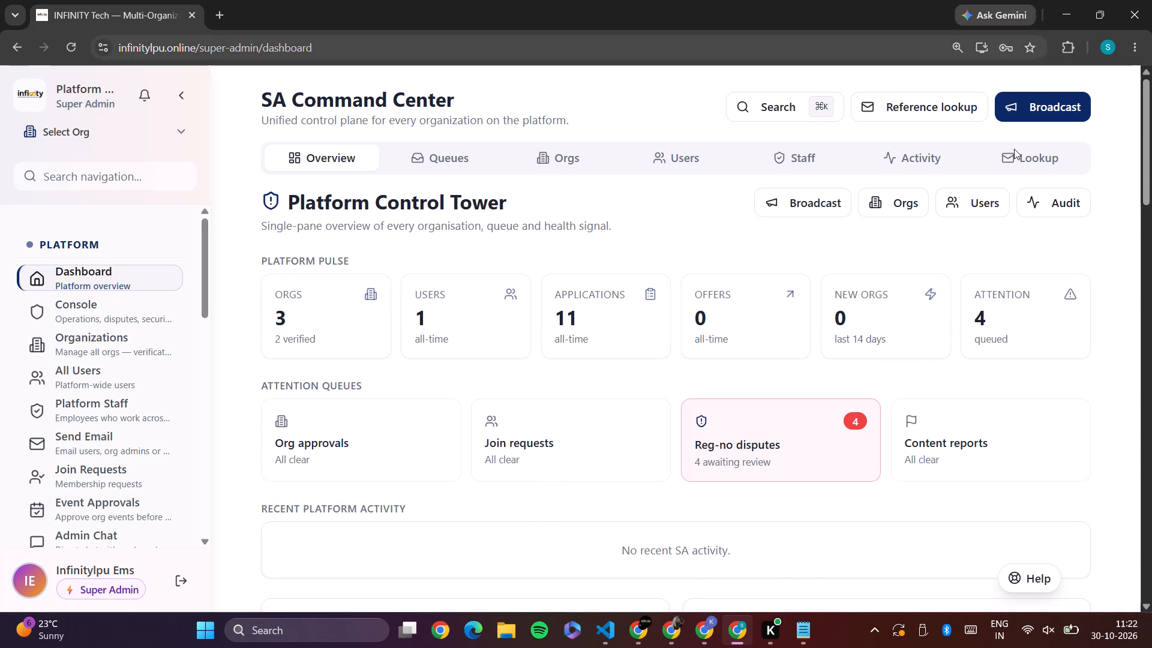
Open Queues in the SA Command Center and examine the Moderation Queue's status options, Cross-Org Announcement Publisher, Platform Killswitches and Rate Limit Console.
{"action": "left_click", "coordinate": [458, 175]}
{"action": "left_click", "coordinate": [456, 172]}
{"action": "left_click", "coordinate": [448, 160]}
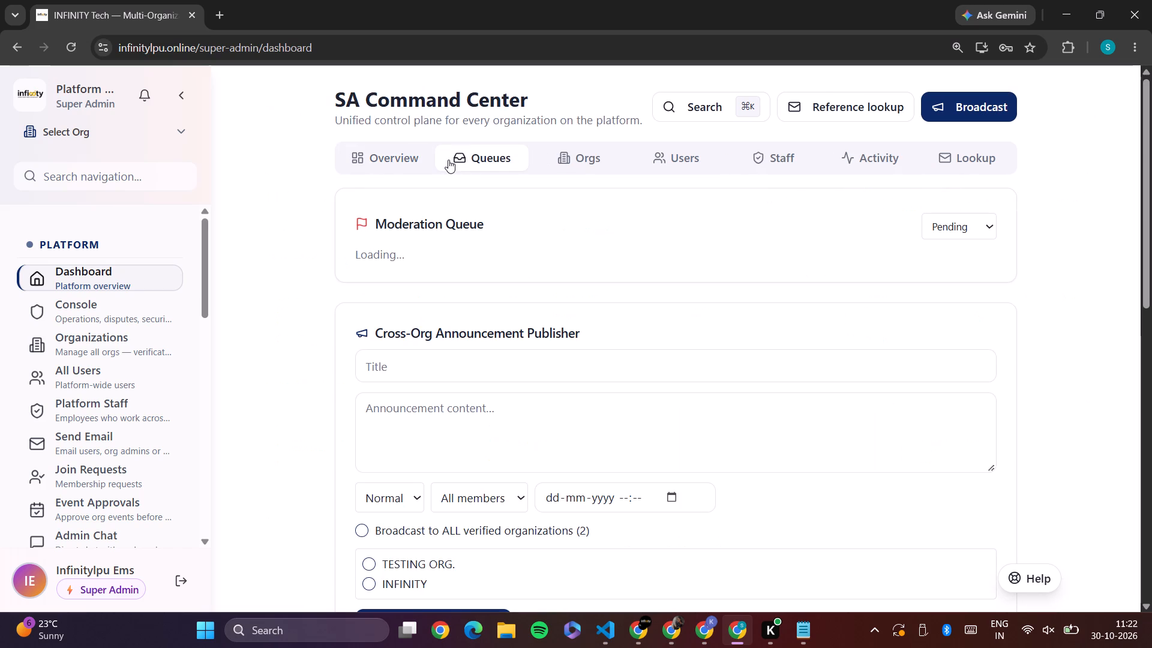
{"action": "scroll", "coordinate": [484, 271], "scroll_direction": "down", "scroll_amount": 2}
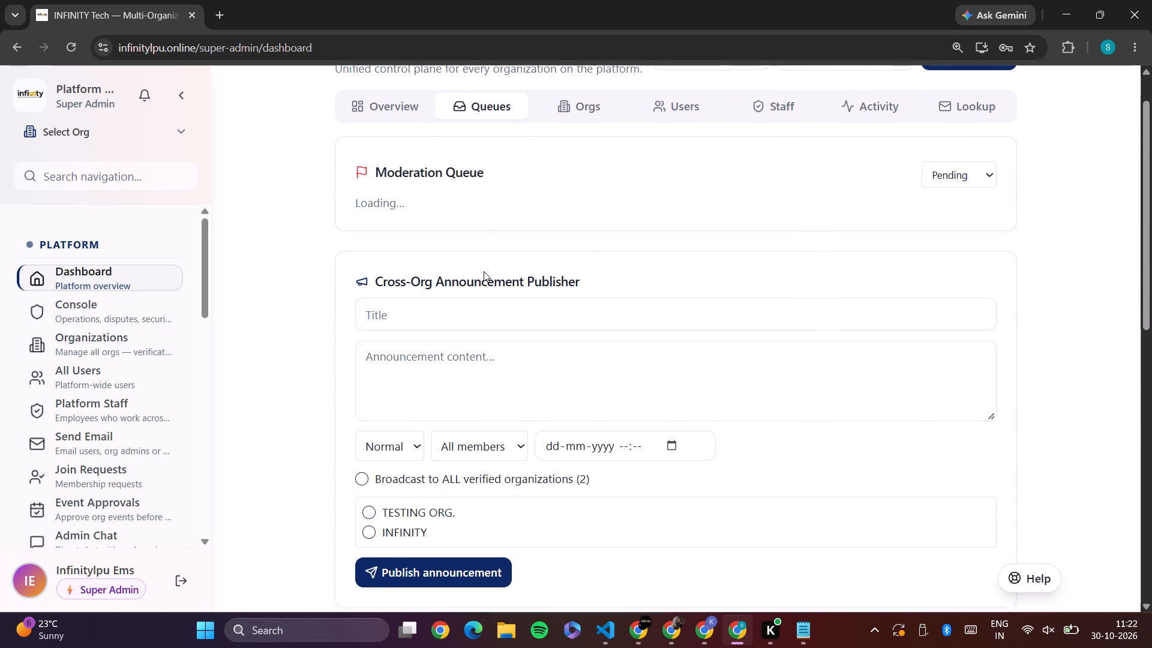
{"action": "scroll", "coordinate": [484, 271], "scroll_direction": "down", "scroll_amount": 1}
{"action": "left_click", "coordinate": [955, 151]}
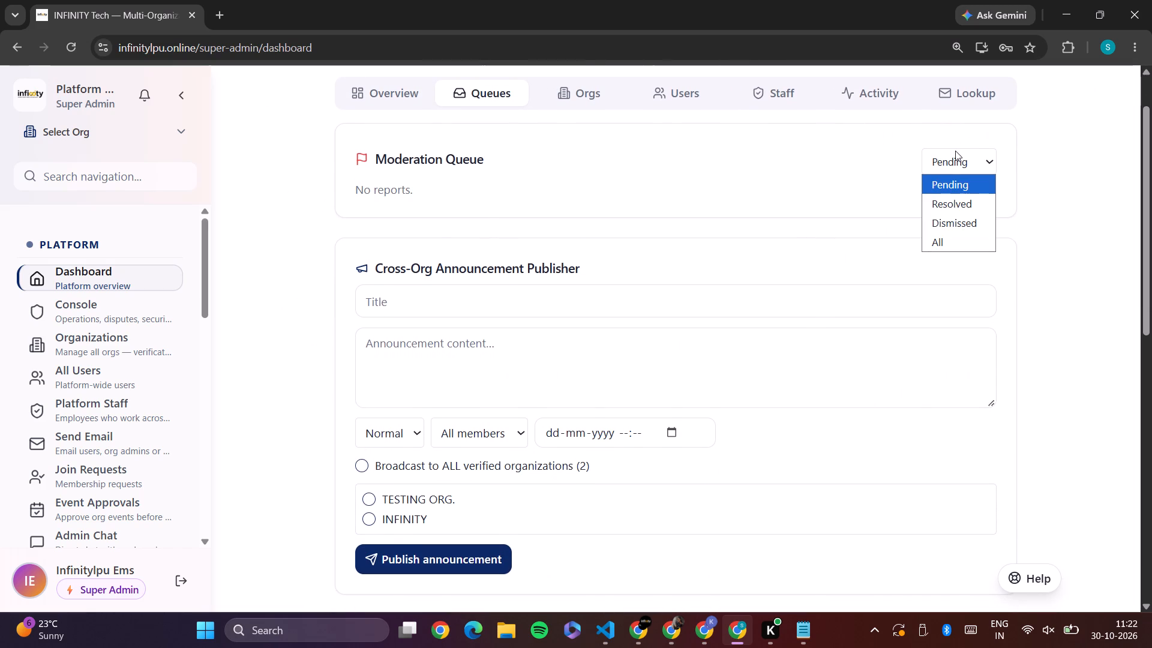
{"action": "left_click", "coordinate": [955, 151]}
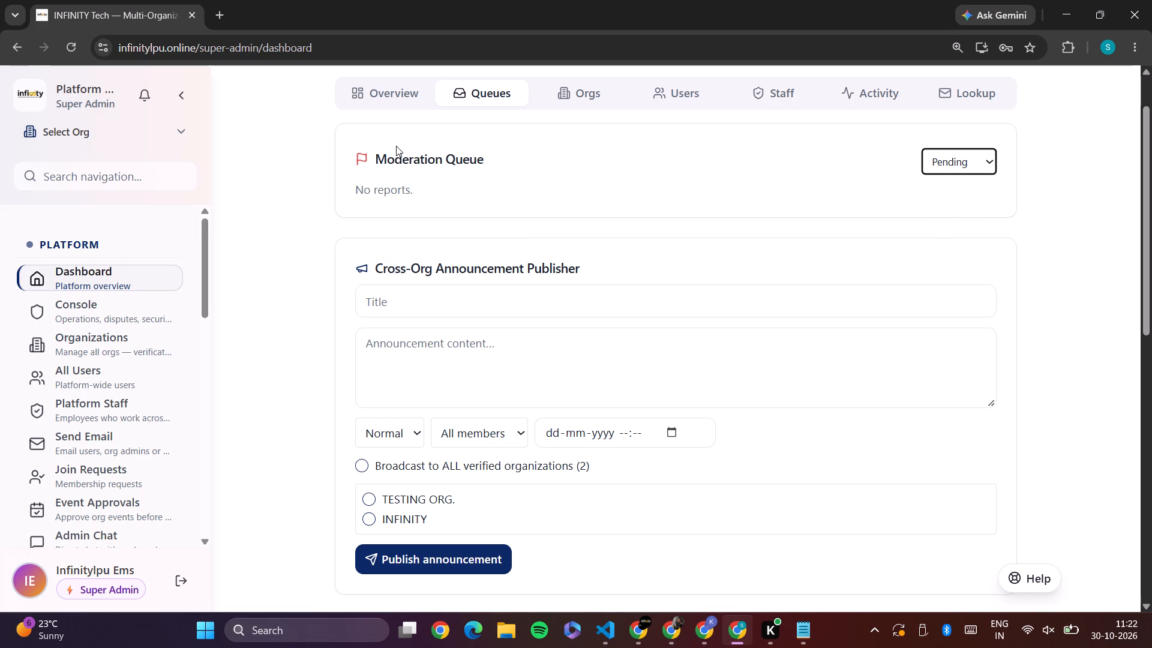
{"action": "scroll", "coordinate": [410, 454], "scroll_direction": "up", "scroll_amount": 1}
{"action": "scroll", "coordinate": [410, 454], "scroll_direction": "down", "scroll_amount": 5}
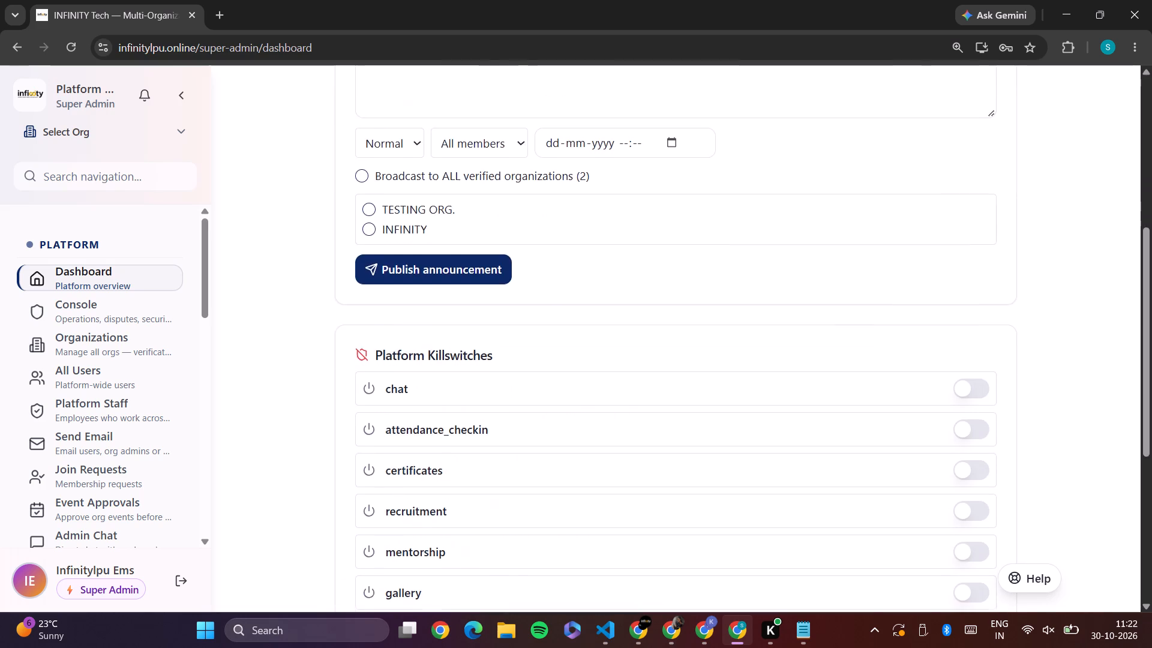
{"action": "scroll", "coordinate": [410, 454], "scroll_direction": "down", "scroll_amount": 2}
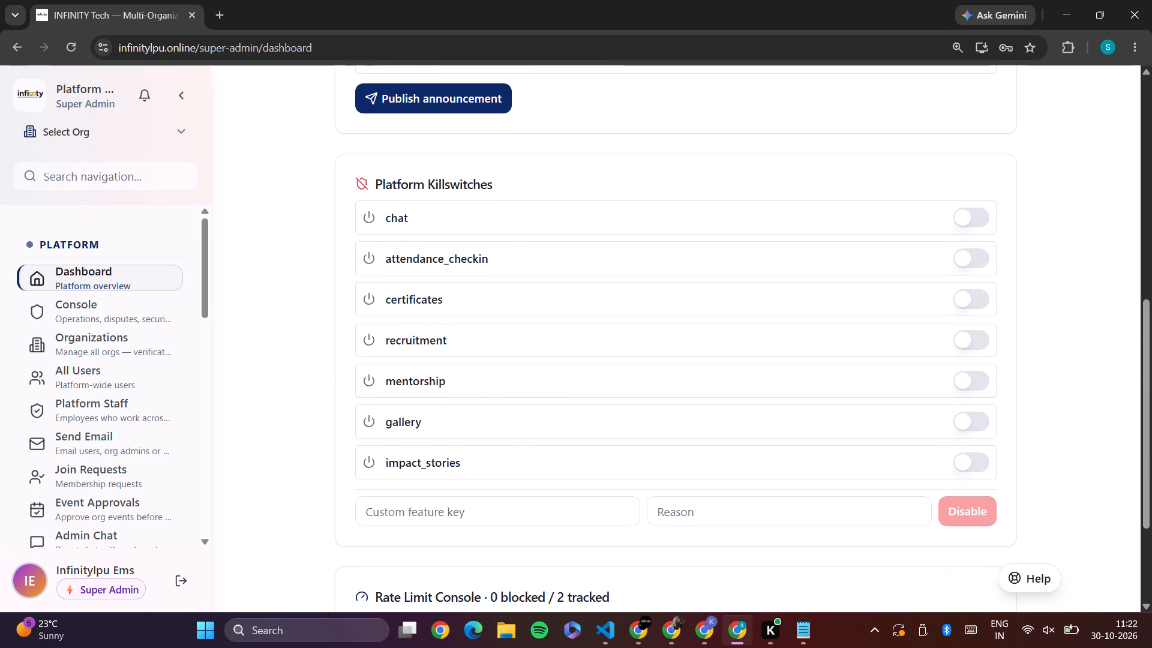
{"action": "scroll", "coordinate": [349, 238], "scroll_direction": "down", "scroll_amount": 2}
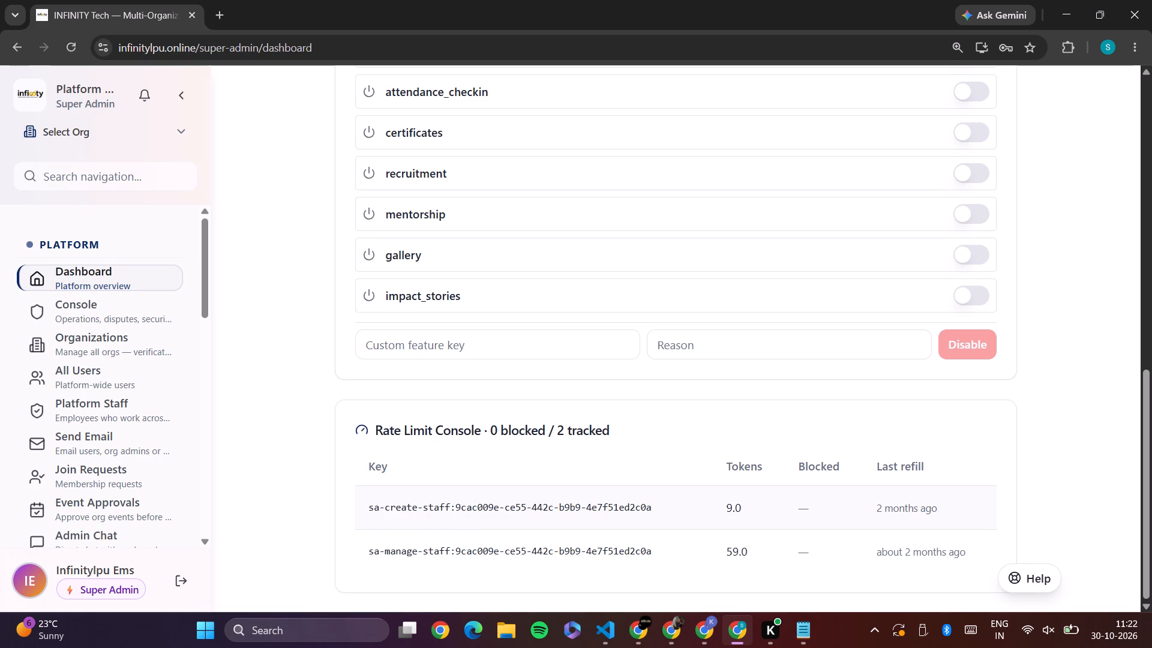
{"action": "scroll", "coordinate": [411, 508], "scroll_direction": "up", "scroll_amount": 1}
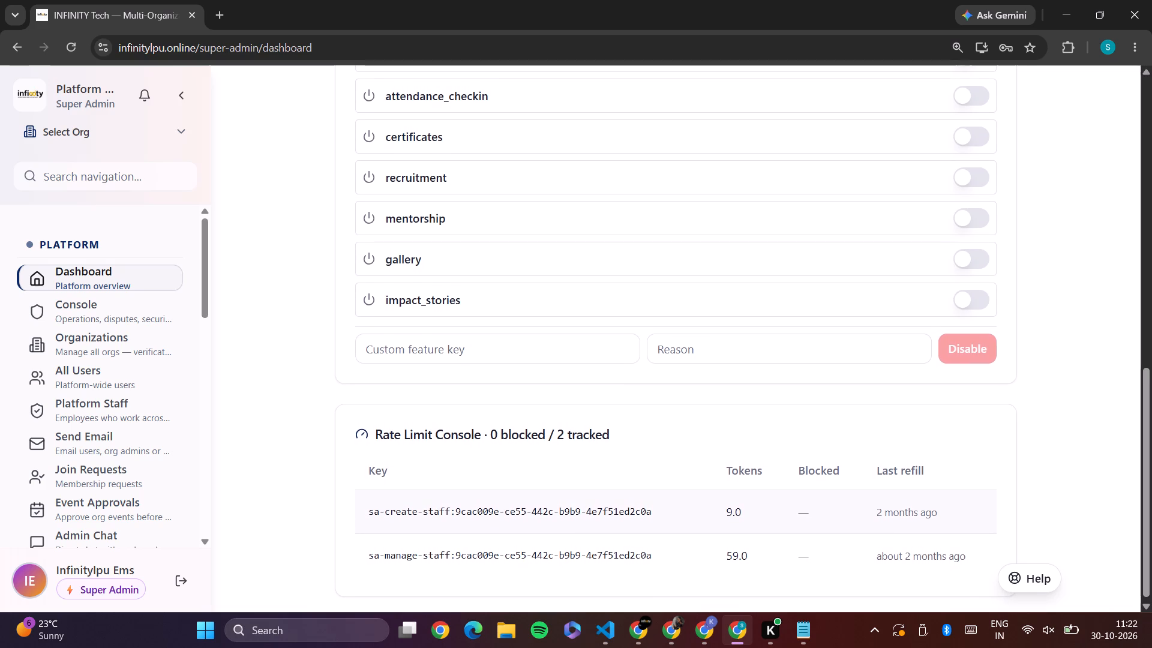
Complete item 6 of the Notepad note as "remove Platform Killswitches from sa add to developer", copying the feature name from the Queues page.
{"action": "scroll", "coordinate": [411, 508], "scroll_direction": "up", "scroll_amount": 3}
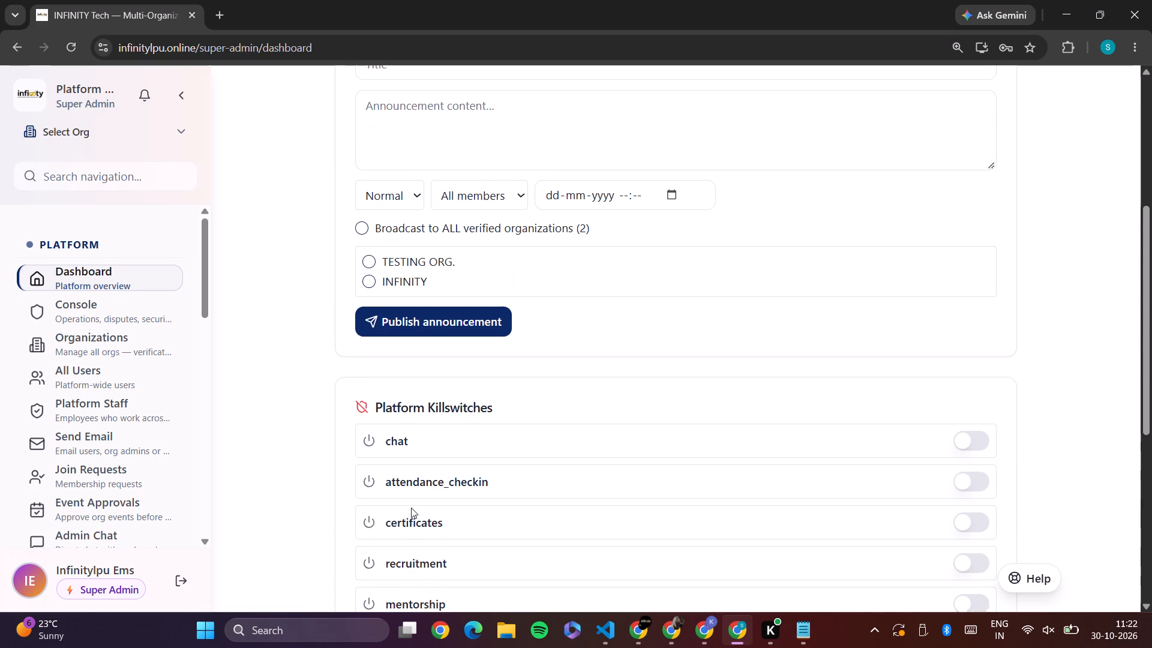
{"action": "triple_click", "coordinate": [386, 409]}
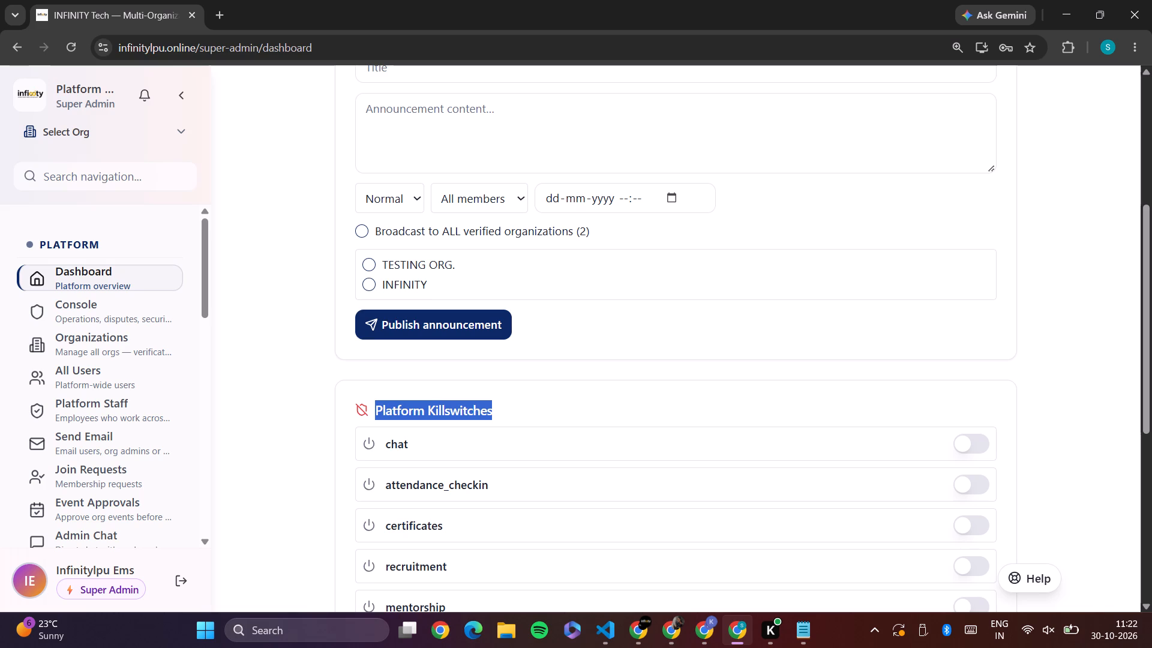
{"action": "key", "text": "ctrl+c"}
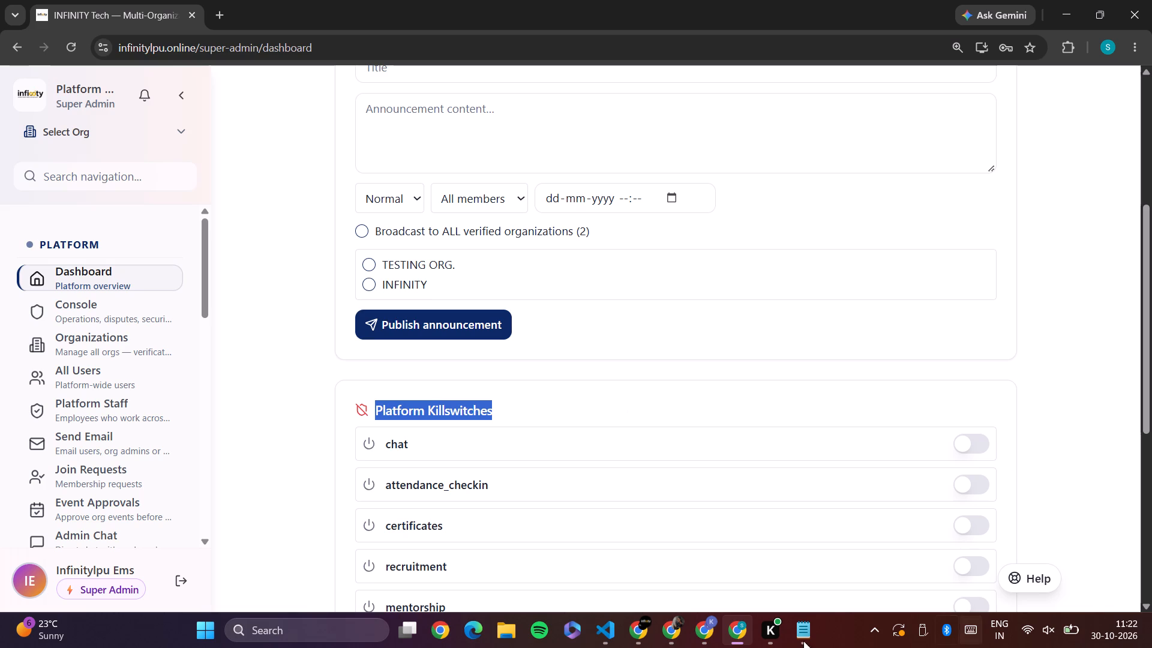
{"action": "left_click", "coordinate": [797, 638]}
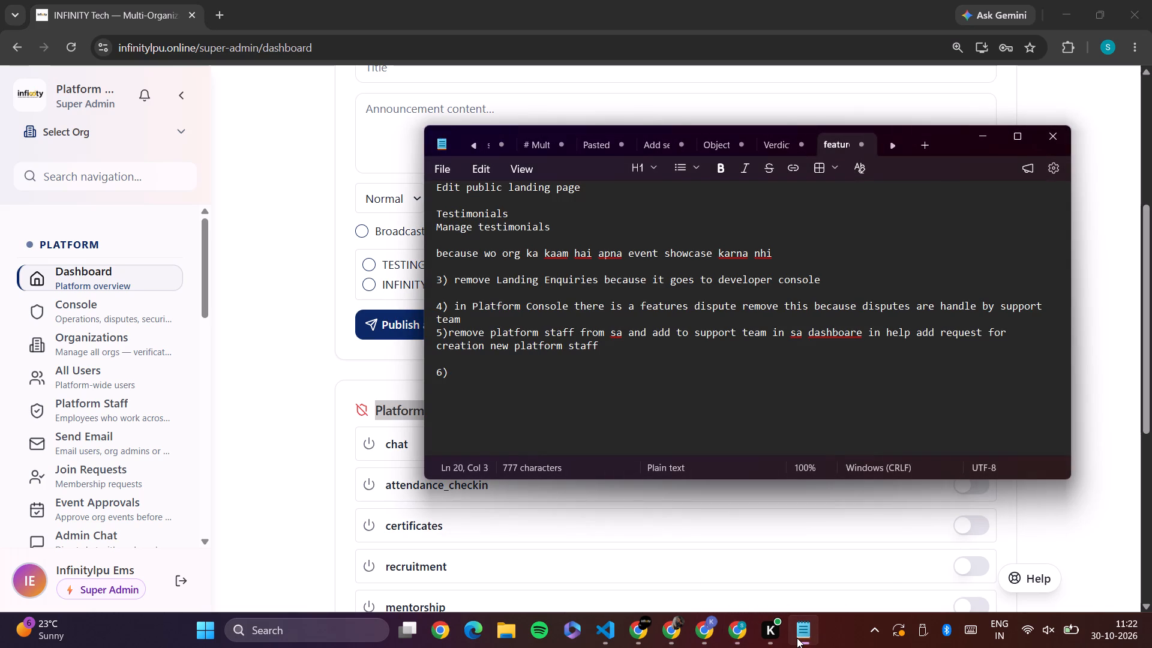
{"action": "type", "text": "remove"}
{"action": "key", "text": "space"}
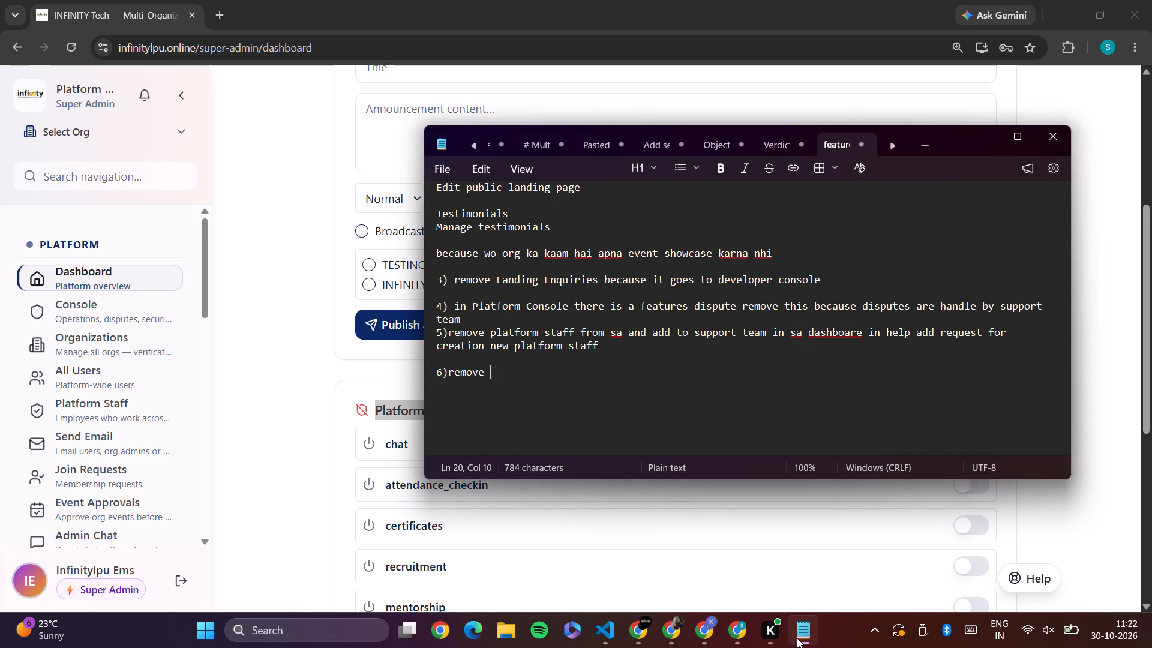
{"action": "key", "text": "ctrl+v"}
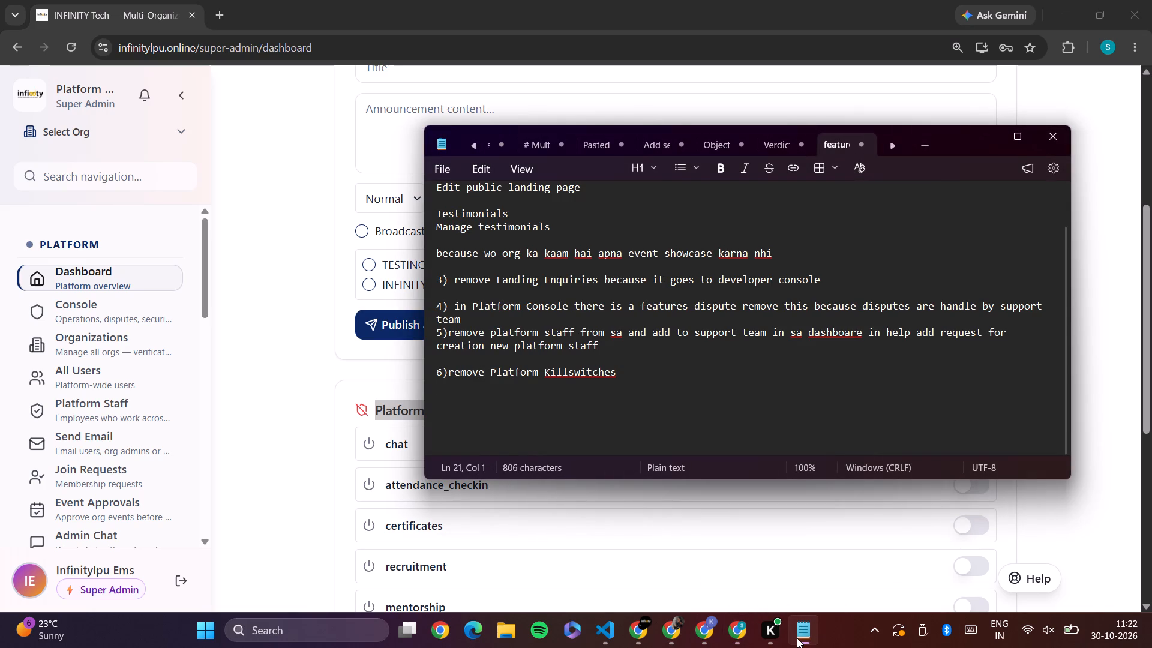
{"action": "key", "text": "BackSpace"}
{"action": "key", "text": "space"}
{"action": "type", "text": "from sa"}
{"action": "key", "text": "space"}
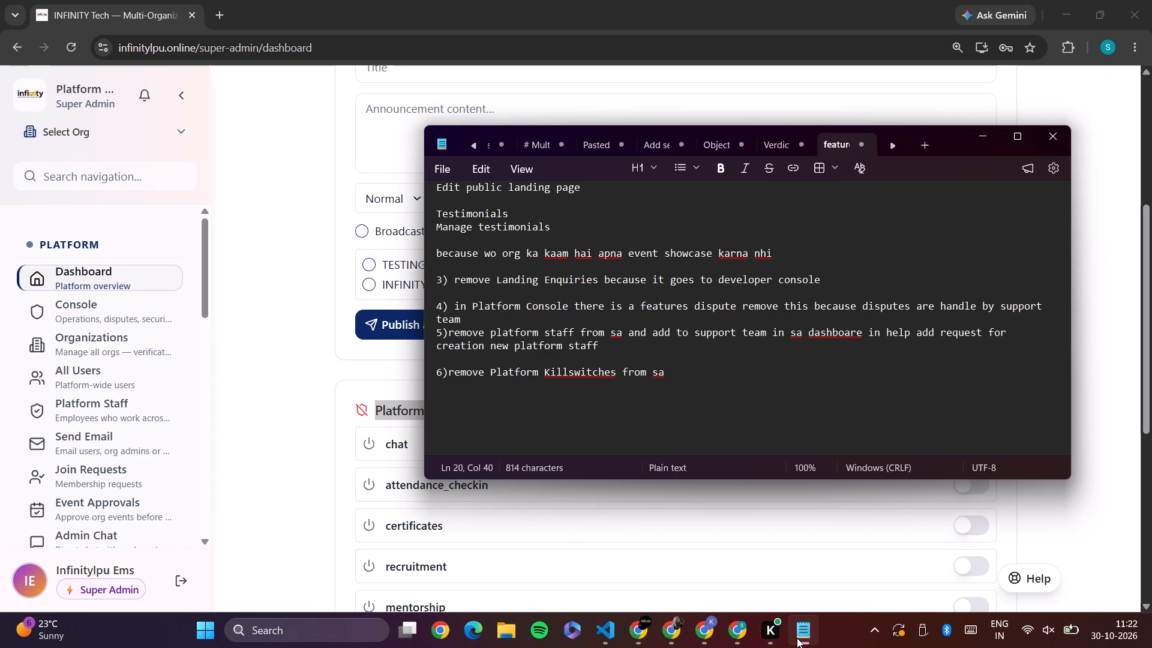
{"action": "type", "text": "add to"}
{"action": "key", "text": "space"}
{"action": "type", "text": "devloper"}
{"action": "key", "text": "space"}
Start item "7)" in the note below item 6, separated by one blank line.
{"action": "key", "text": "shift+Return"}
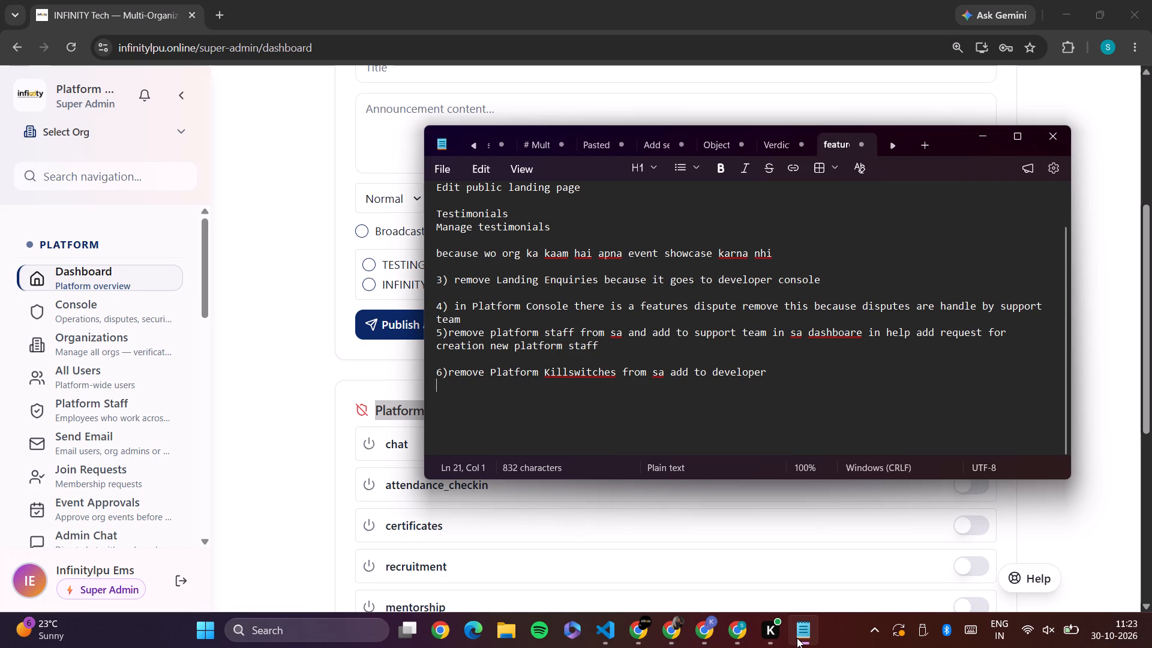
{"action": "key", "text": "shift+Return"}
{"action": "type", "text": "7)"}
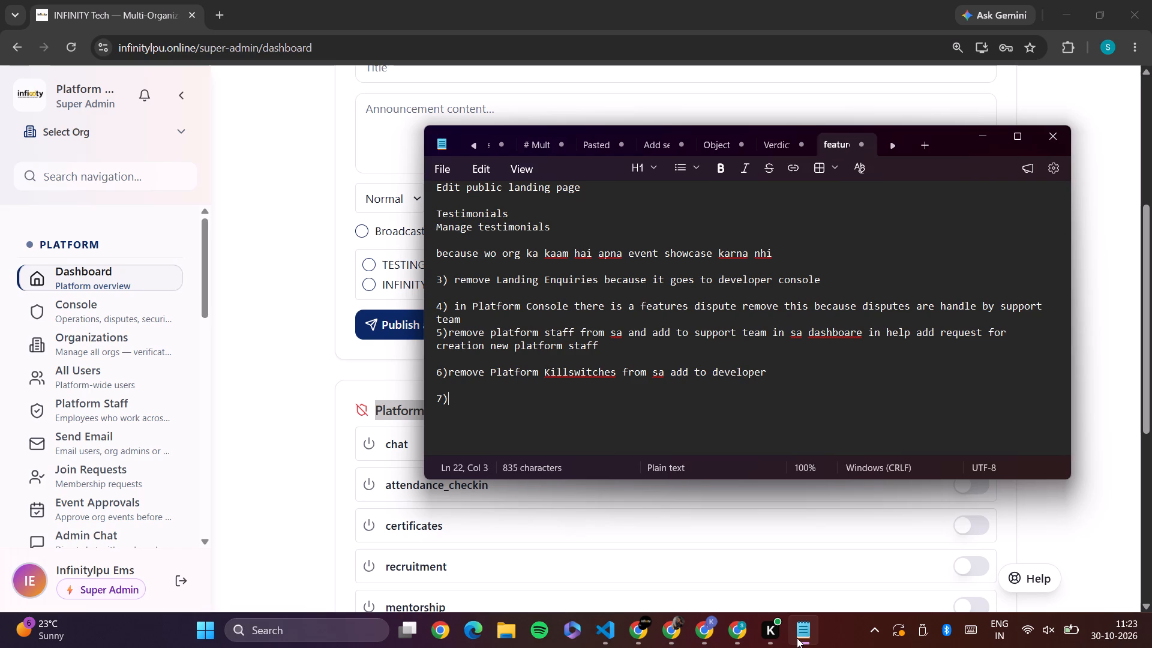
Recheck the Queues page sections and fill item 7 of the note with "remove Rate Limit Console", copying only the feature name from its heading.
{"action": "left_click", "coordinate": [325, 440]}
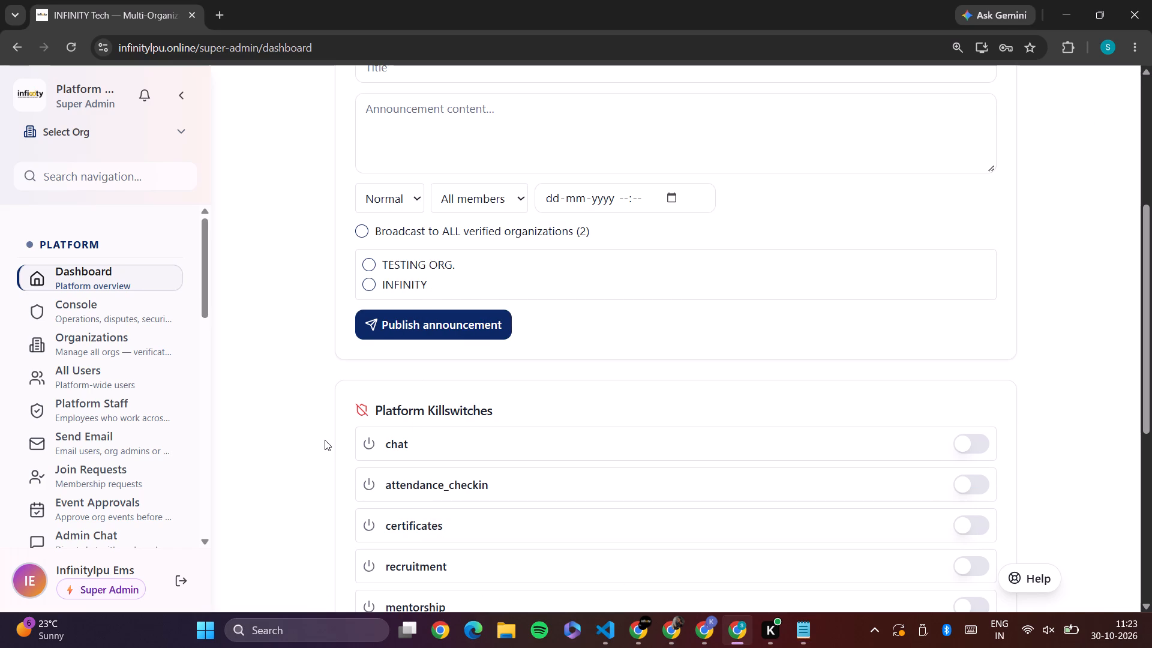
{"action": "left_click", "coordinate": [272, 397]}
{"action": "scroll", "coordinate": [272, 397], "scroll_direction": "up", "scroll_amount": 2}
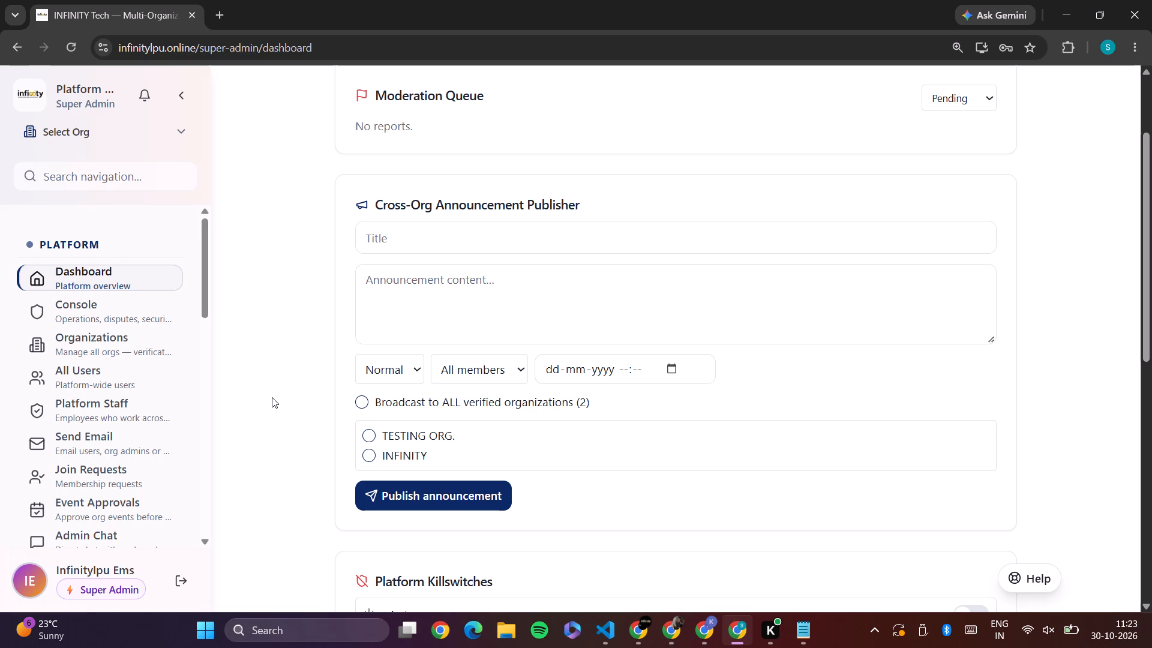
{"action": "scroll", "coordinate": [453, 274], "scroll_direction": "up", "scroll_amount": 5}
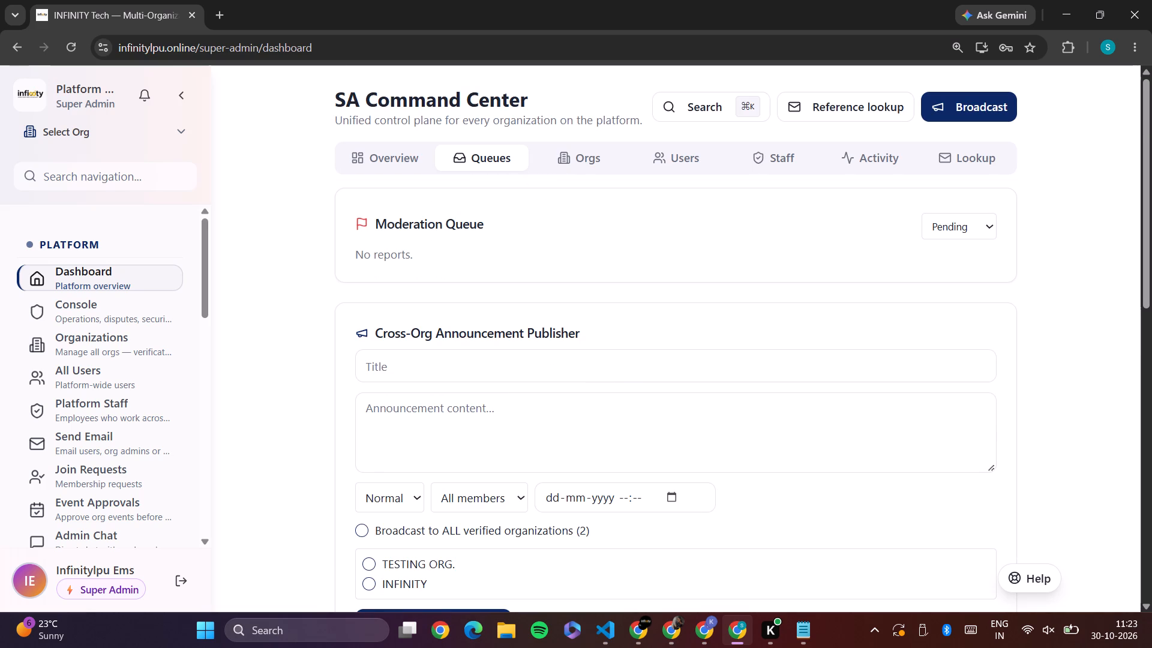
{"action": "left_click", "coordinate": [433, 222]}
{"action": "scroll", "coordinate": [320, 362], "scroll_direction": "down", "scroll_amount": 6}
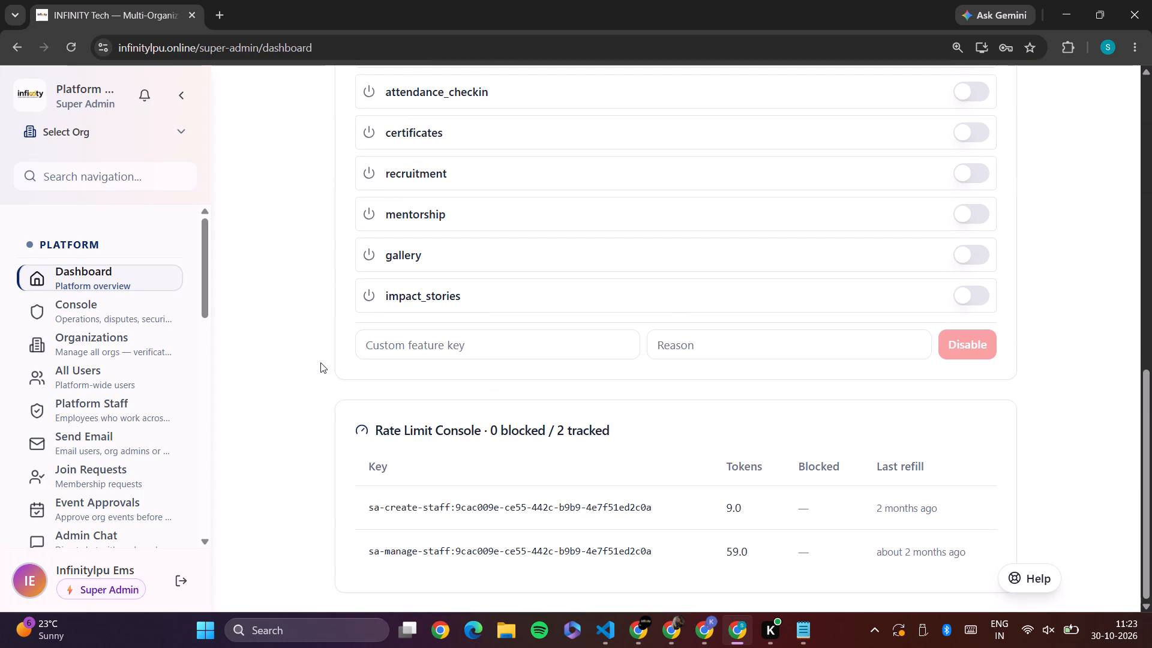
{"action": "triple_click", "coordinate": [407, 423]}
{"action": "left_click", "coordinate": [407, 423]}
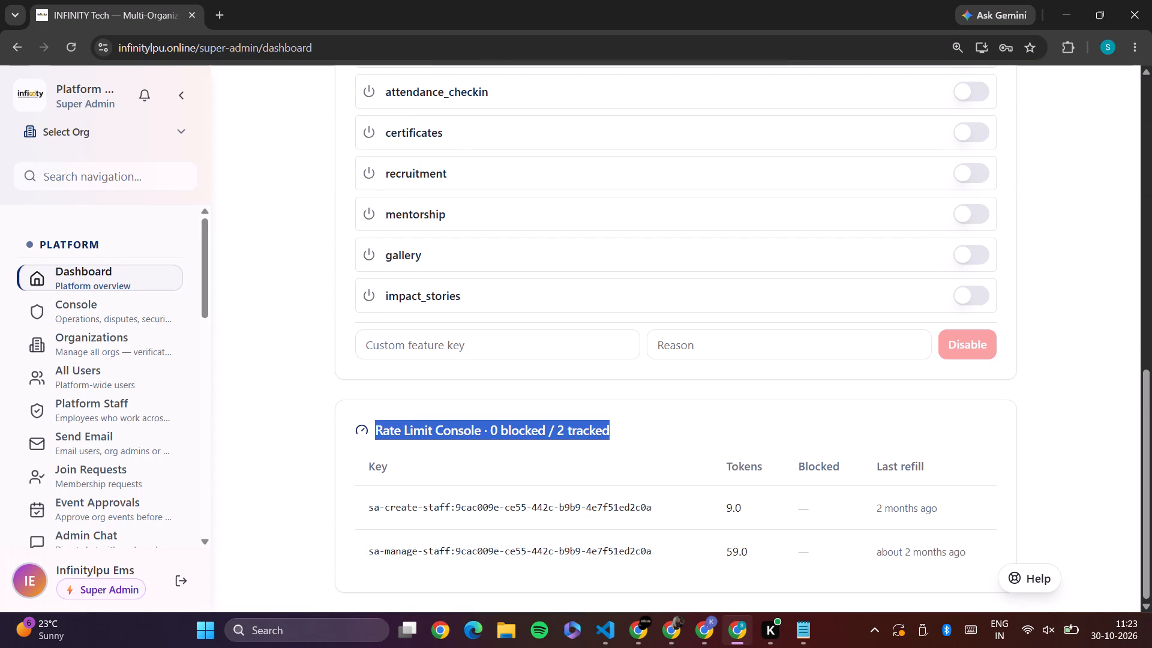
{"action": "double_click", "coordinate": [407, 423]}
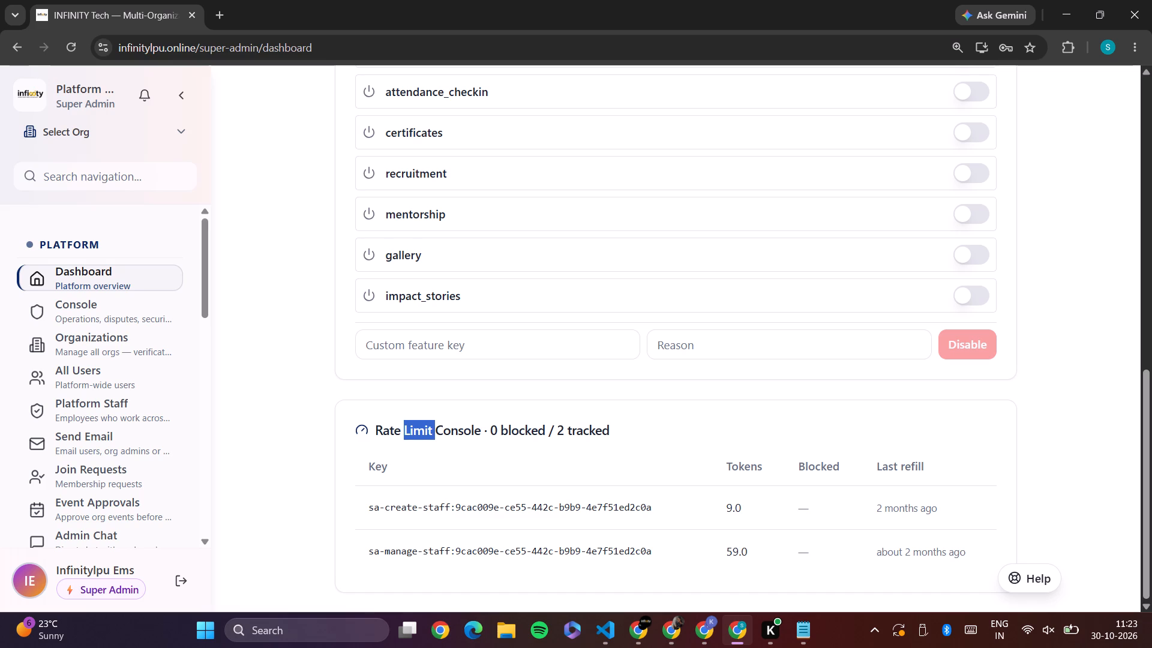
{"action": "left_click_drag", "start_coordinate": [480, 434], "coordinate": [379, 433]}
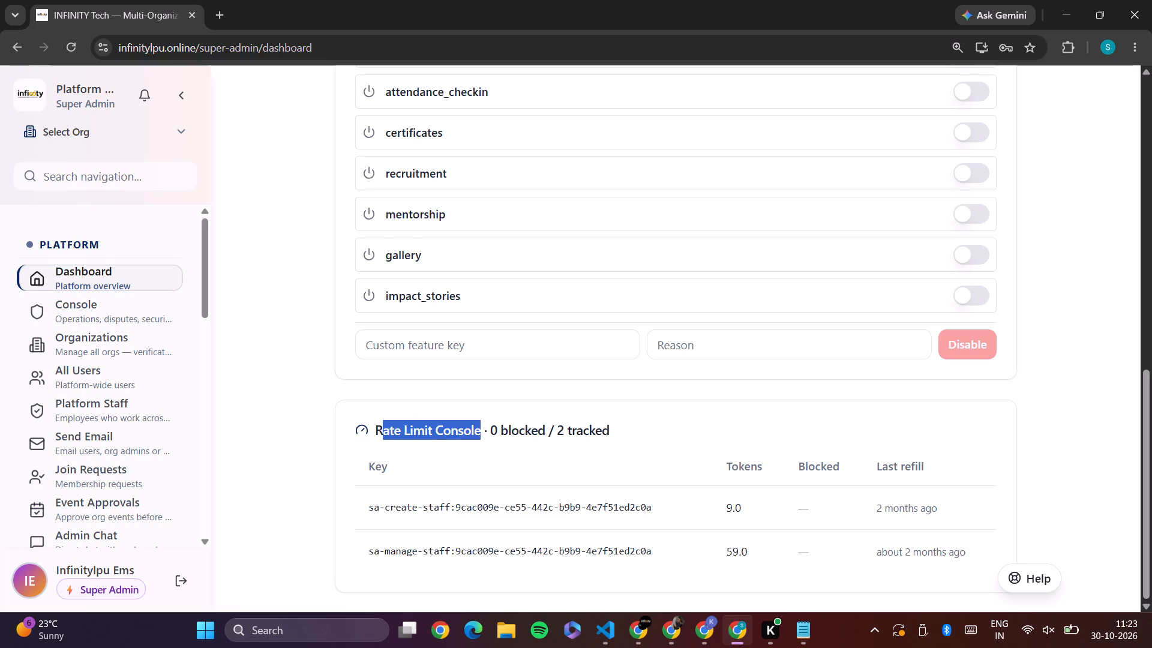
{"action": "left_click_drag", "start_coordinate": [379, 433], "coordinate": [371, 440]}
{"action": "key", "text": "ctrl+c"}
{"action": "left_click", "coordinate": [807, 647]}
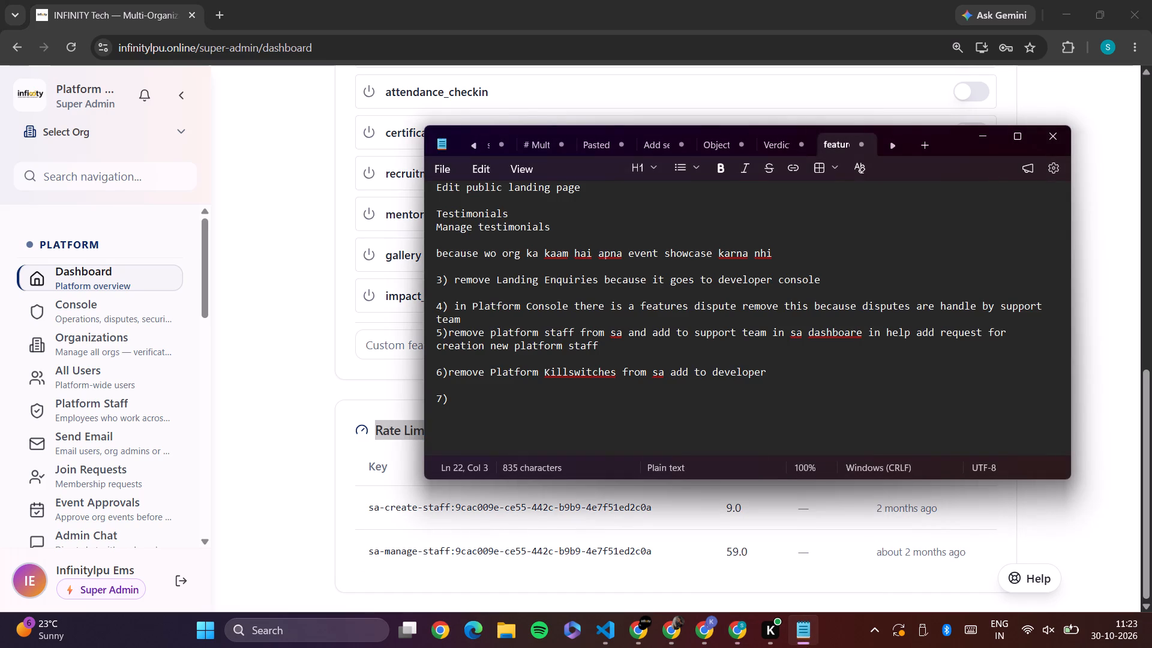
{"action": "type", "text": "remove"}
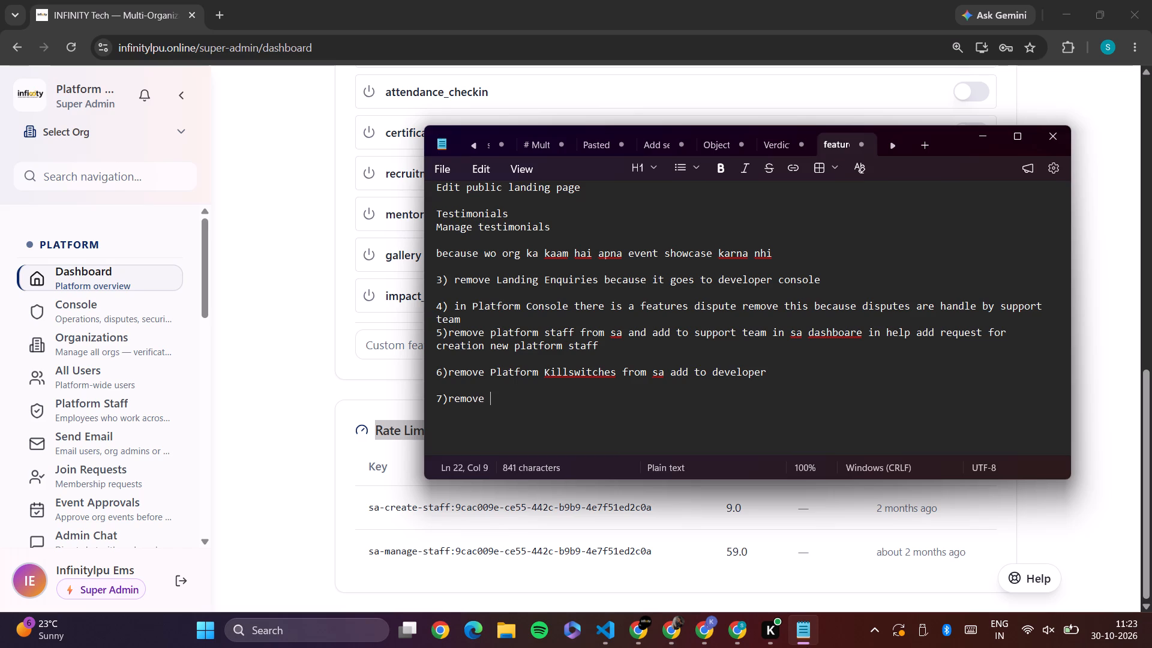
{"action": "key", "text": "space"}
{"action": "key", "text": "ctrl+v"}
{"action": "key", "text": "space"}
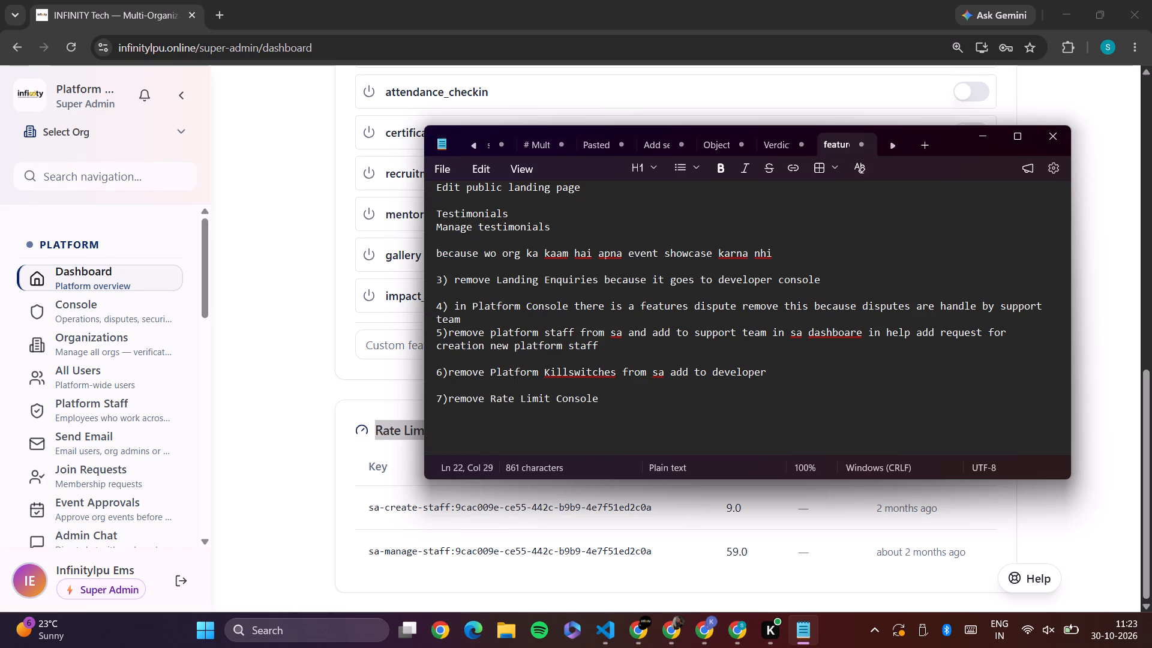
Open Activity in the SA Command Center and examine the Platform Audit Log, including raw details of the newest org_mail_sent and member_removed entries.
{"action": "left_click", "coordinate": [288, 463]}
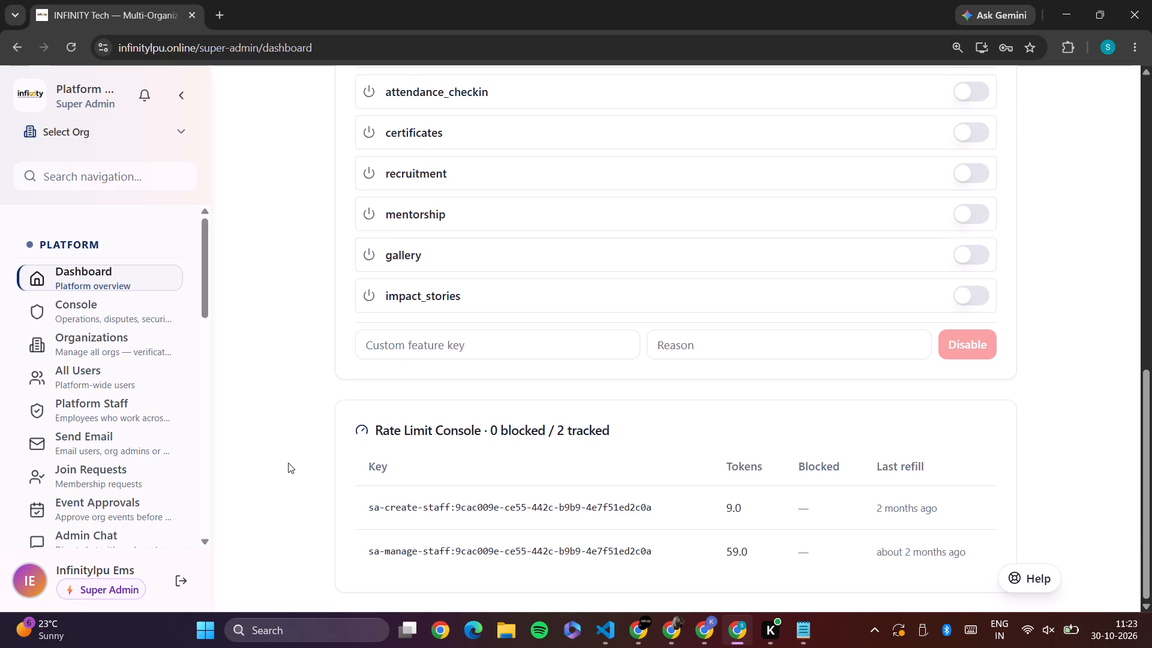
{"action": "scroll", "coordinate": [288, 463], "scroll_direction": "up", "scroll_amount": 5}
{"action": "scroll", "coordinate": [478, 195], "scroll_direction": "up", "scroll_amount": 2}
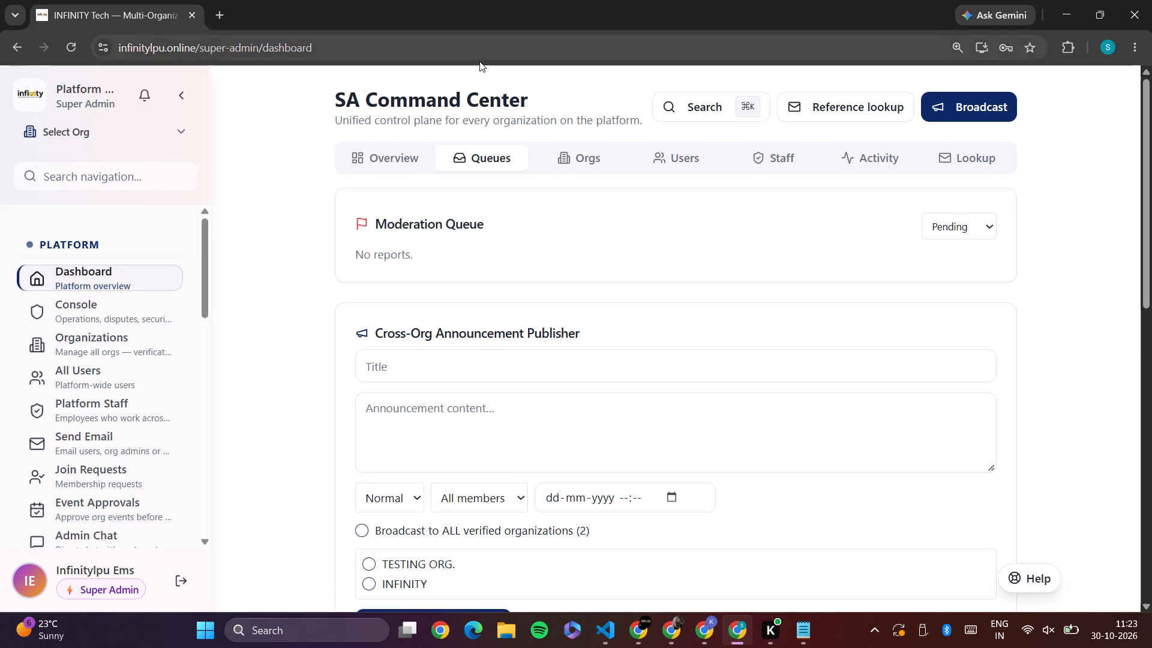
{"action": "double_click", "coordinate": [343, 94]}
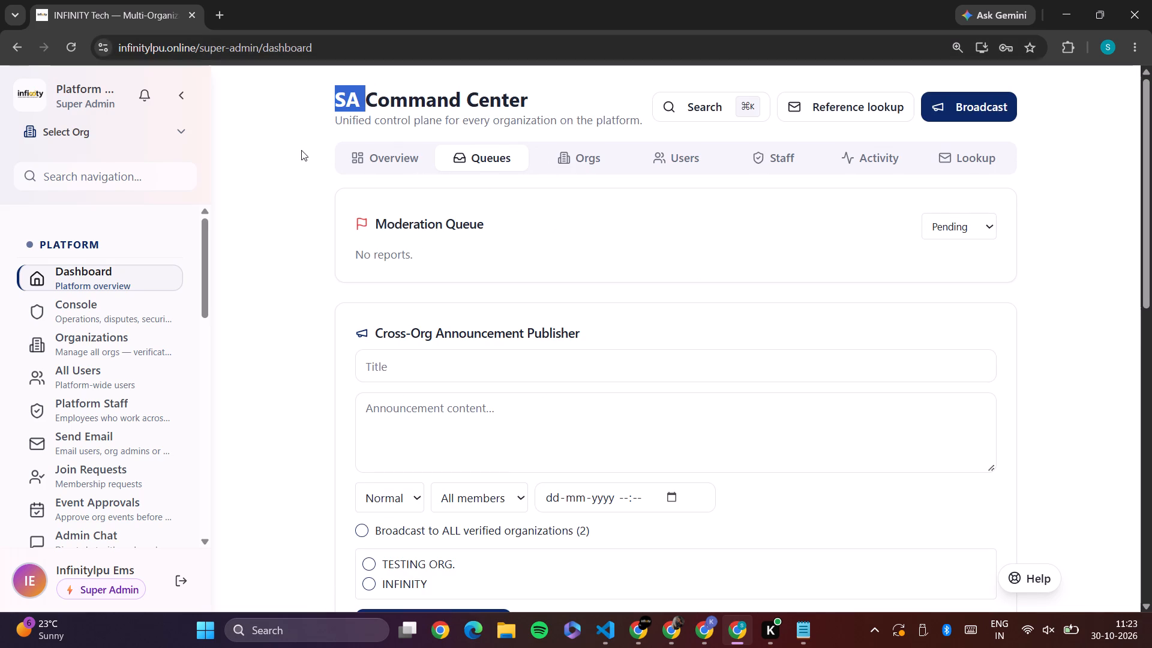
{"action": "left_click", "coordinate": [301, 150]}
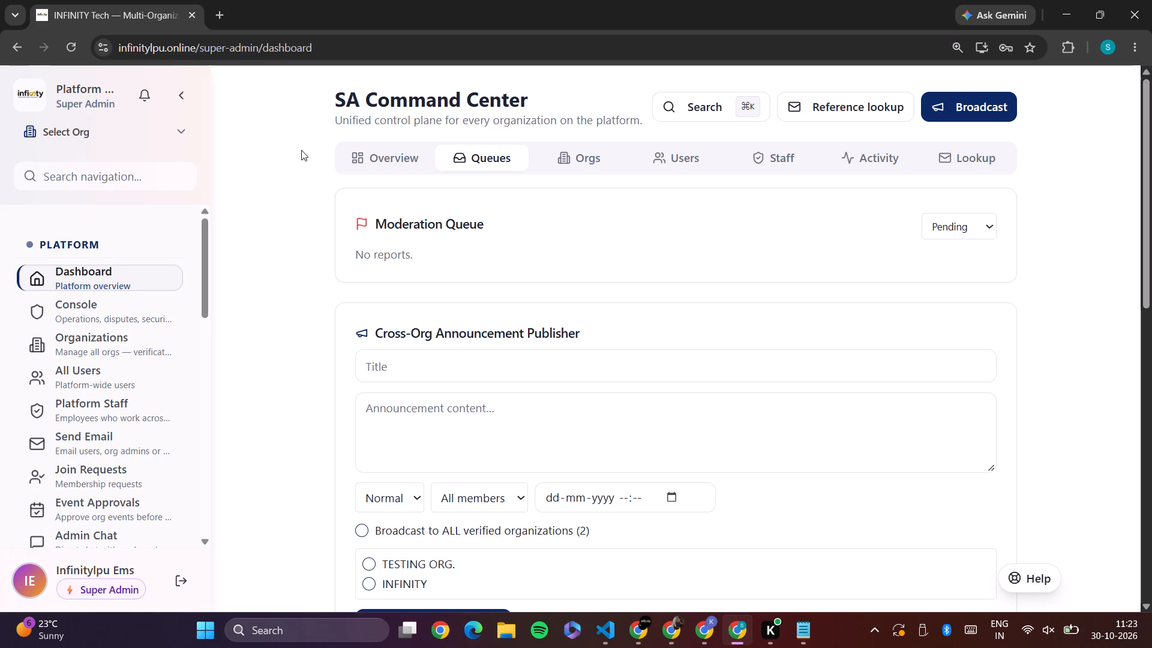
{"action": "left_click", "coordinate": [875, 163]}
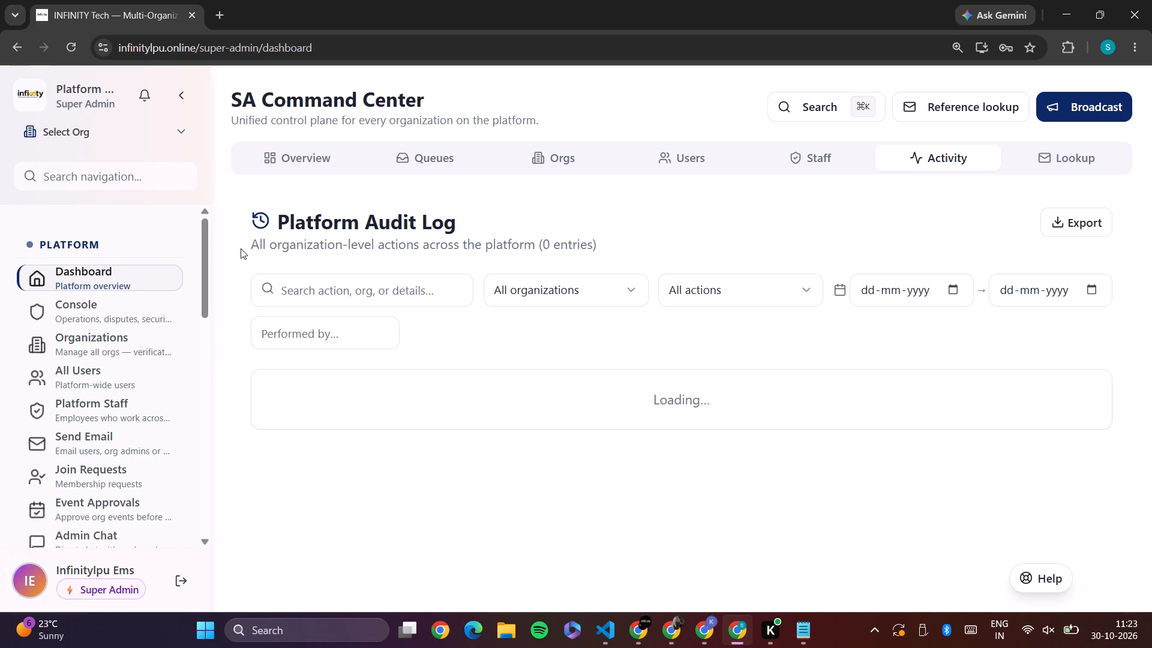
{"action": "scroll", "coordinate": [385, 346], "scroll_direction": "down", "scroll_amount": 1}
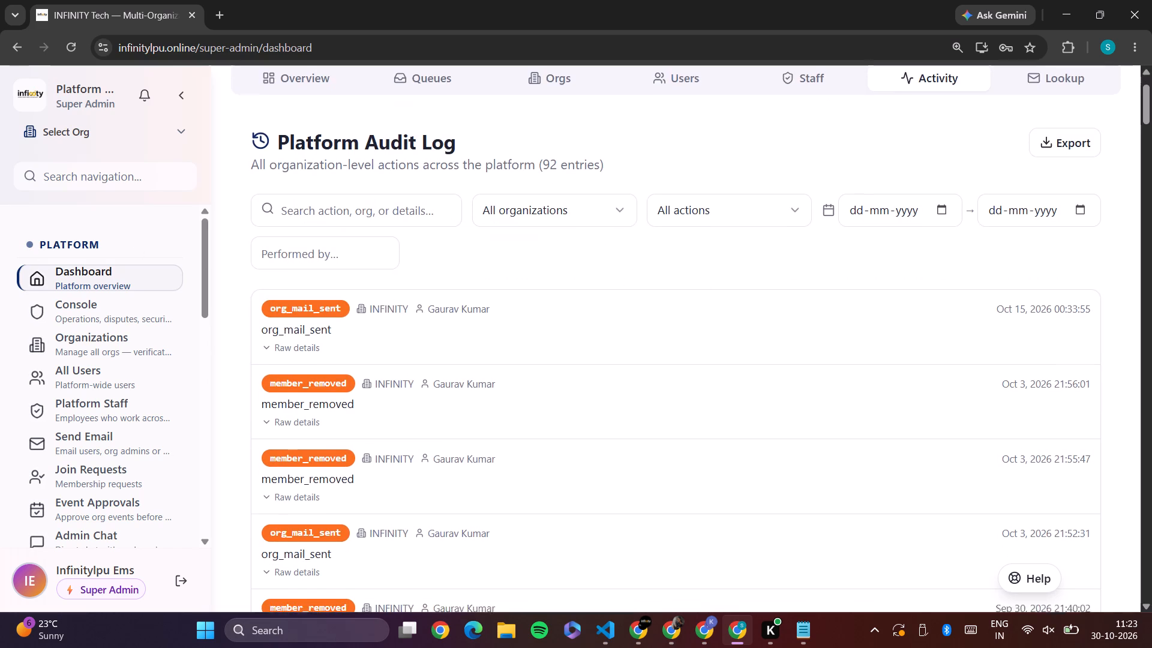
{"action": "left_click", "coordinate": [304, 343]}
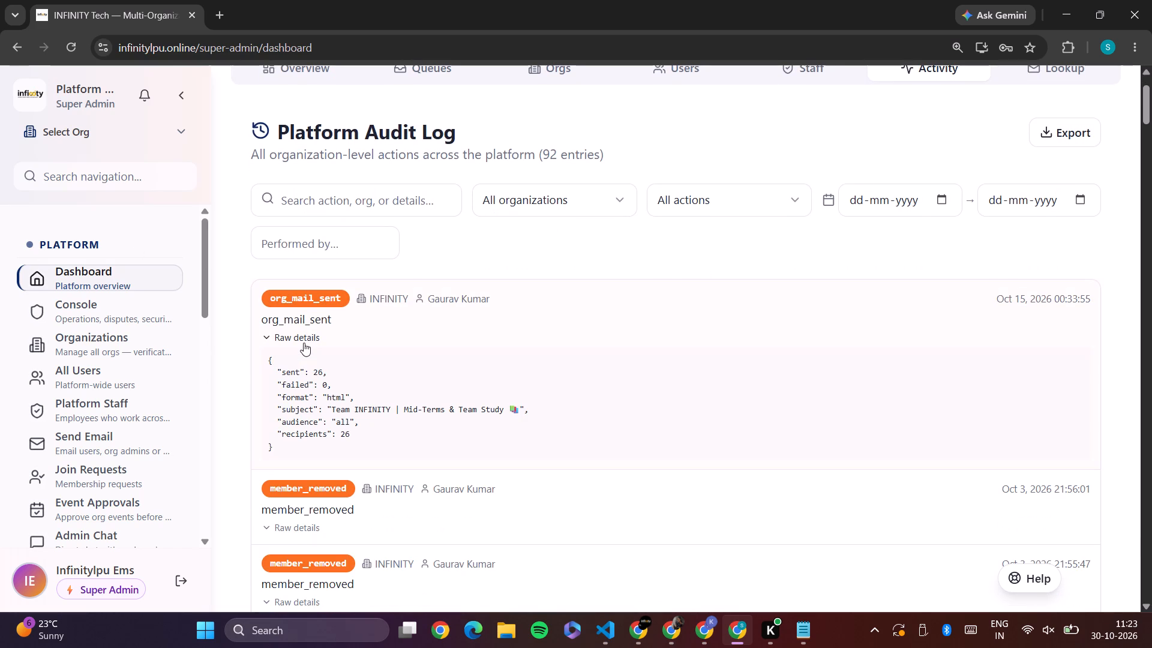
{"action": "left_click", "coordinate": [304, 343]}
{"action": "scroll", "coordinate": [304, 343], "scroll_direction": "up", "scroll_amount": 5}
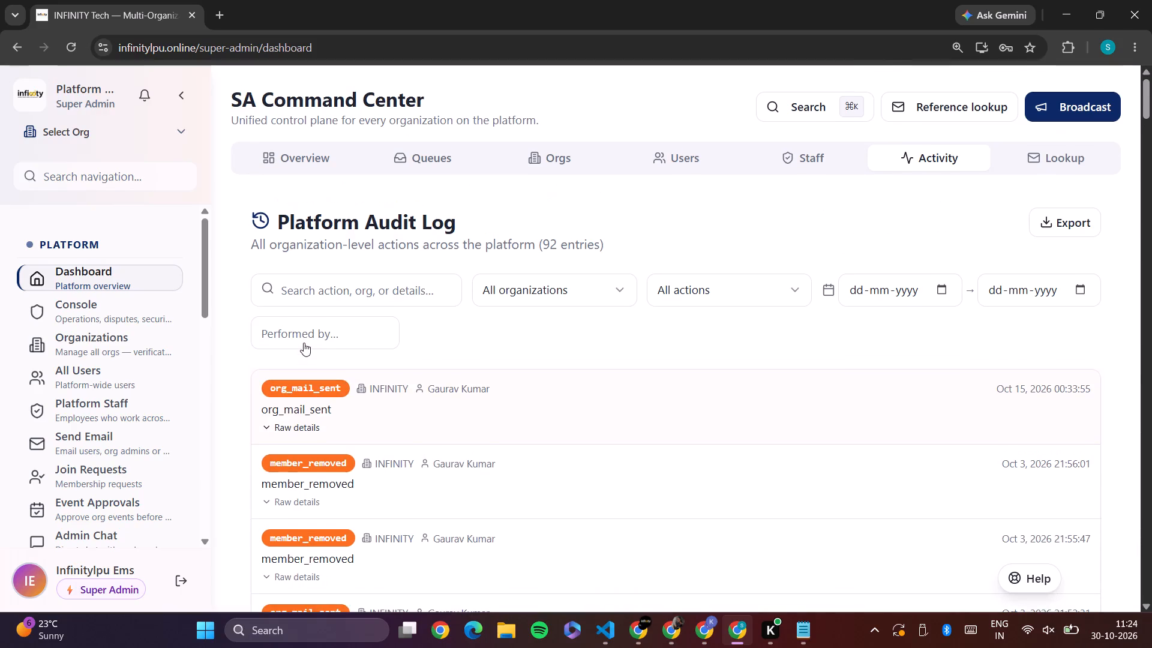
{"action": "left_click", "coordinate": [299, 499]}
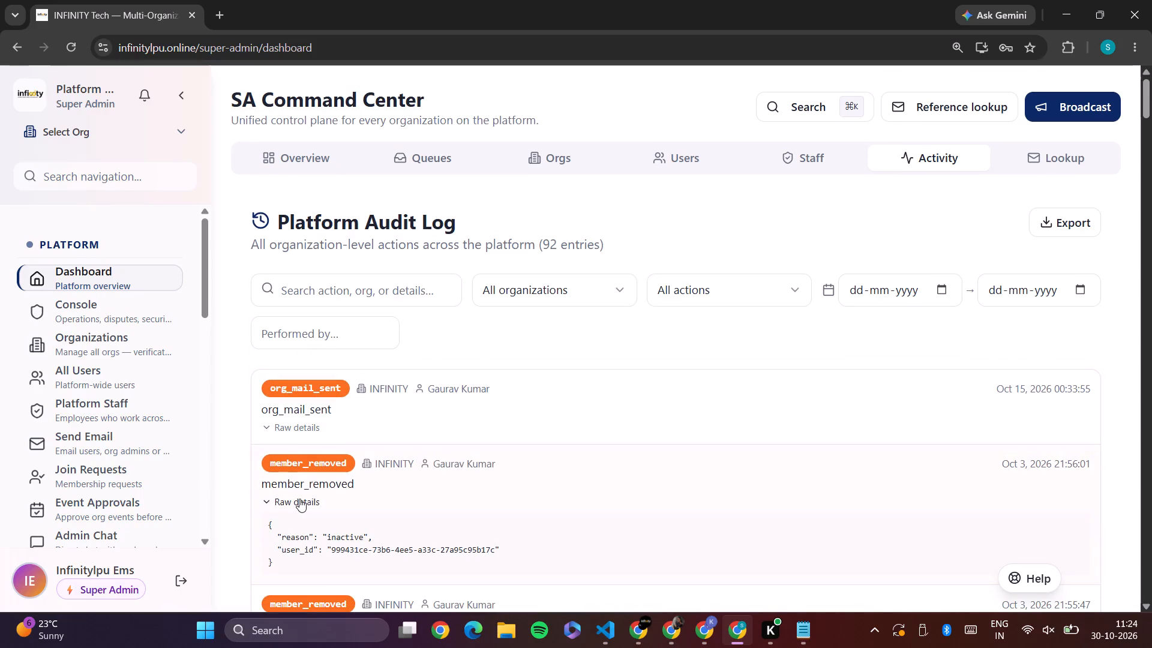
{"action": "left_click", "coordinate": [299, 499]}
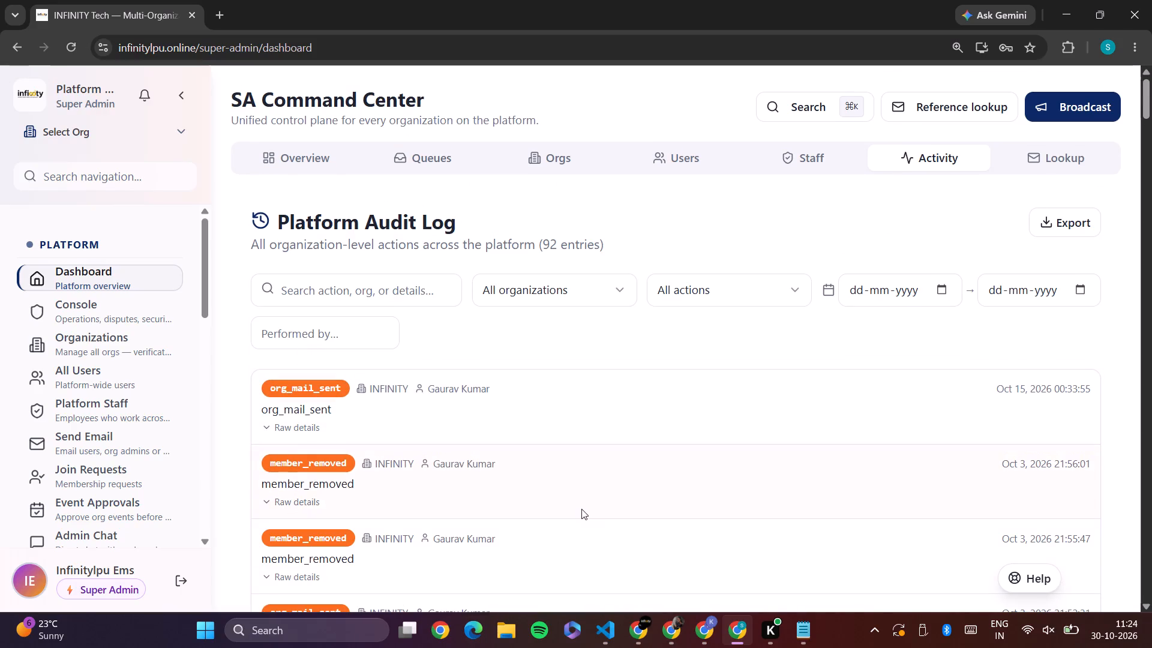
{"action": "scroll", "coordinate": [581, 509], "scroll_direction": "up", "scroll_amount": 3}
Examine the SA Command Center's Platform Staff page and the Reference lookup page with its recent emails.
{"action": "left_click", "coordinate": [830, 149]}
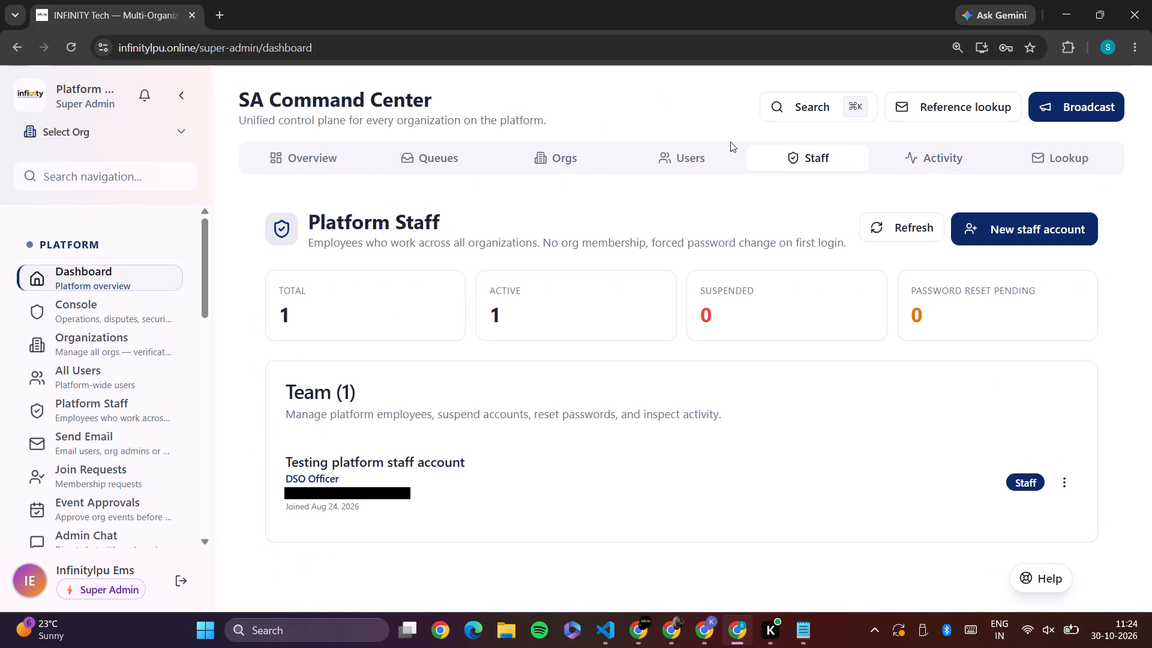
{"action": "left_click", "coordinate": [725, 142]}
{"action": "left_click", "coordinate": [1058, 146]}
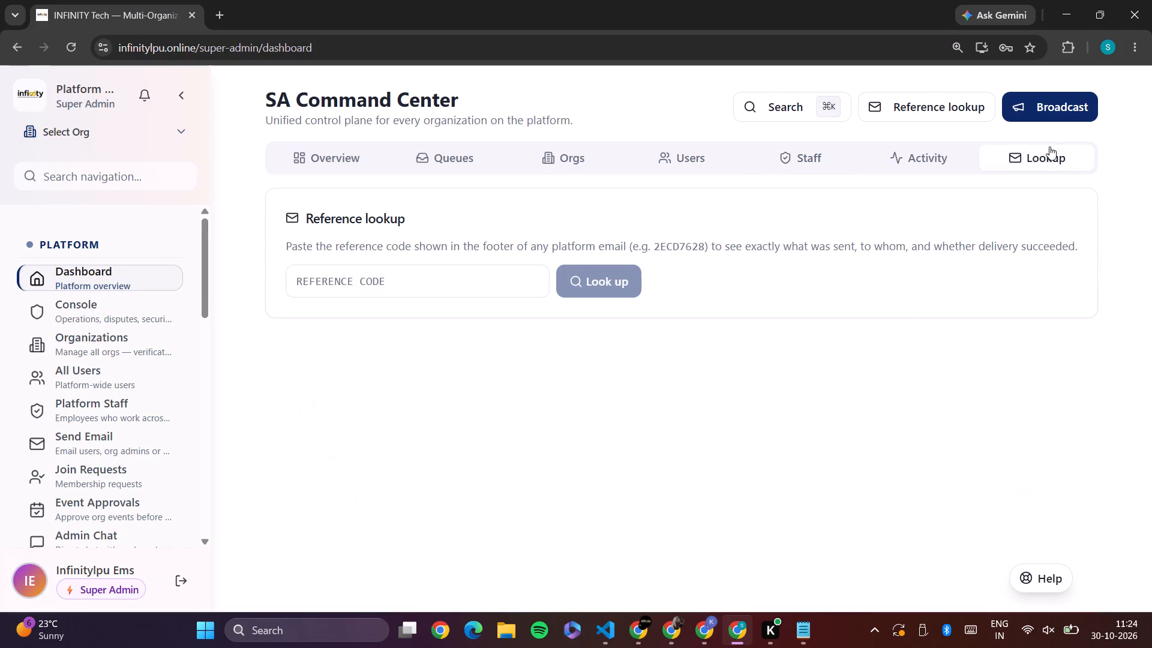
{"action": "left_click", "coordinate": [926, 115]}
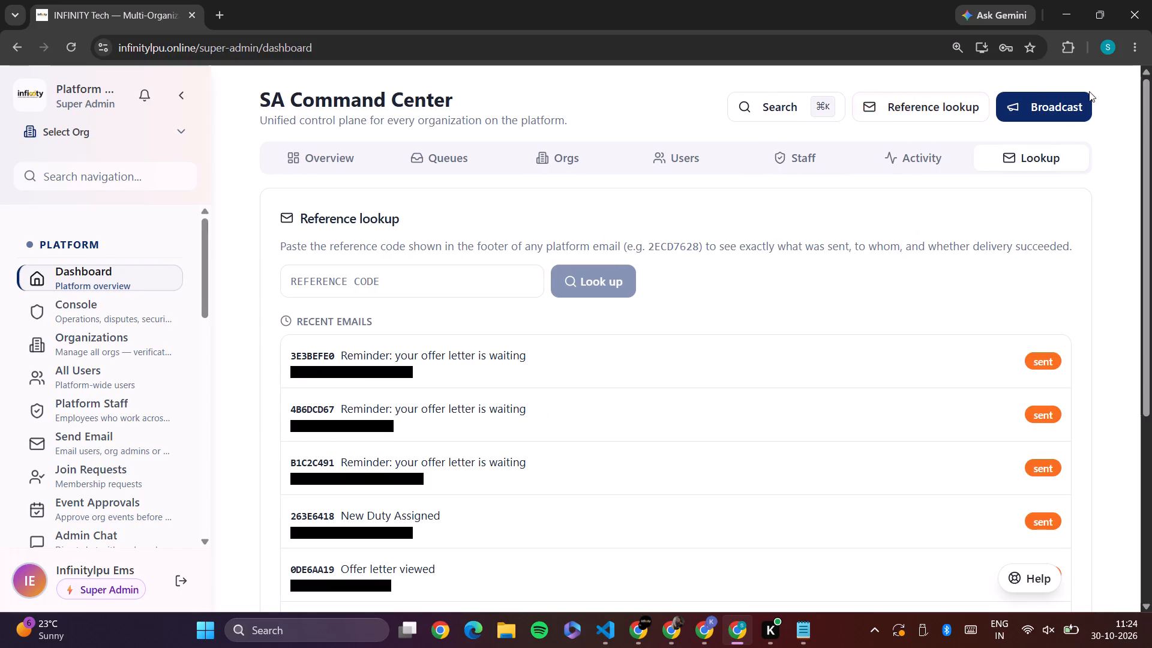
Examine the Platform Broadcast page's compose and audience options, followed by the Platform Staff and Send Email pages.
{"action": "left_click", "coordinate": [1060, 105]}
{"action": "scroll", "coordinate": [694, 289], "scroll_direction": "down", "scroll_amount": 5}
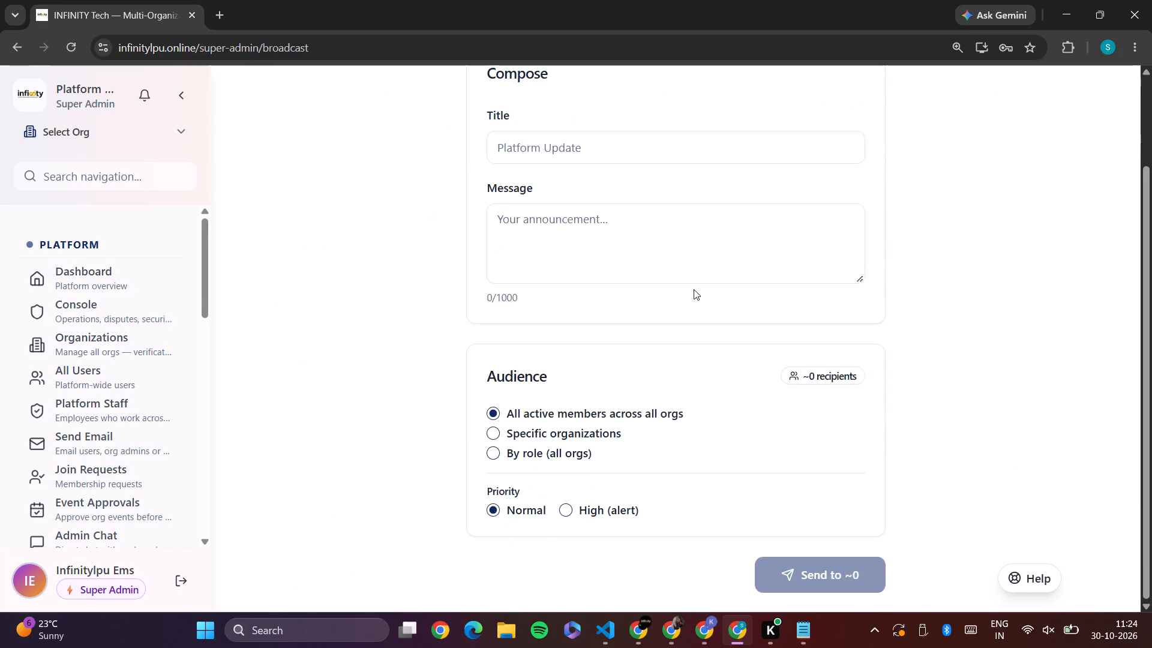
{"action": "scroll", "coordinate": [694, 289], "scroll_direction": "up", "scroll_amount": 5}
{"action": "scroll", "coordinate": [4, 518], "scroll_direction": "down", "scroll_amount": 6}
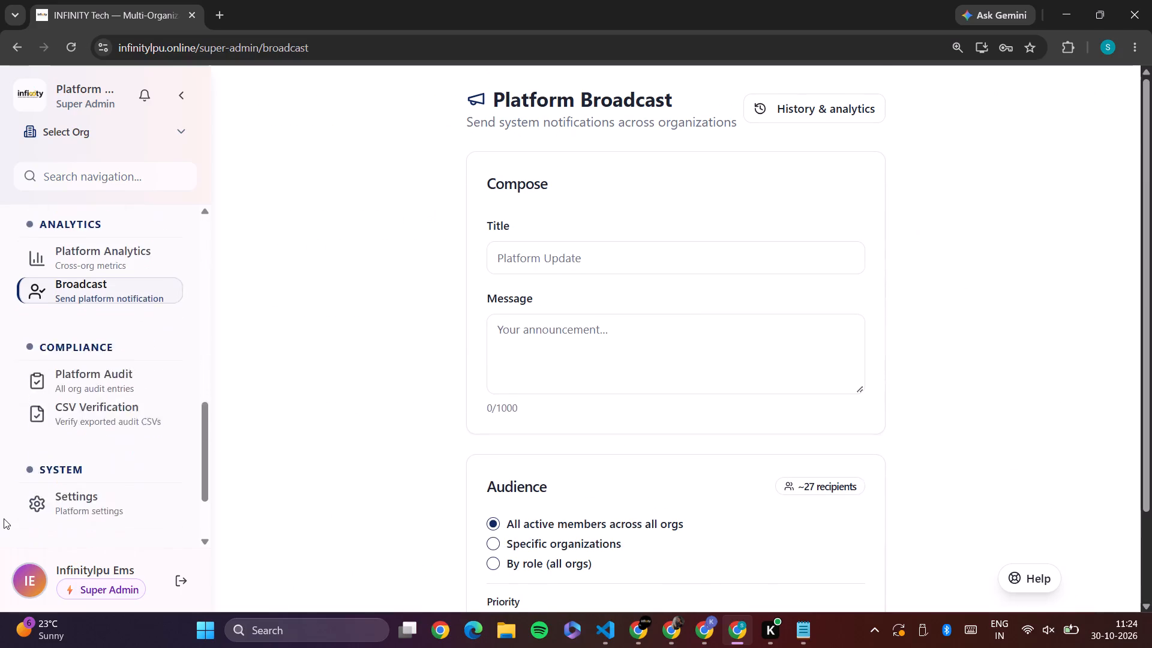
{"action": "scroll", "coordinate": [43, 457], "scroll_direction": "up", "scroll_amount": 7}
{"action": "left_click", "coordinate": [97, 284]}
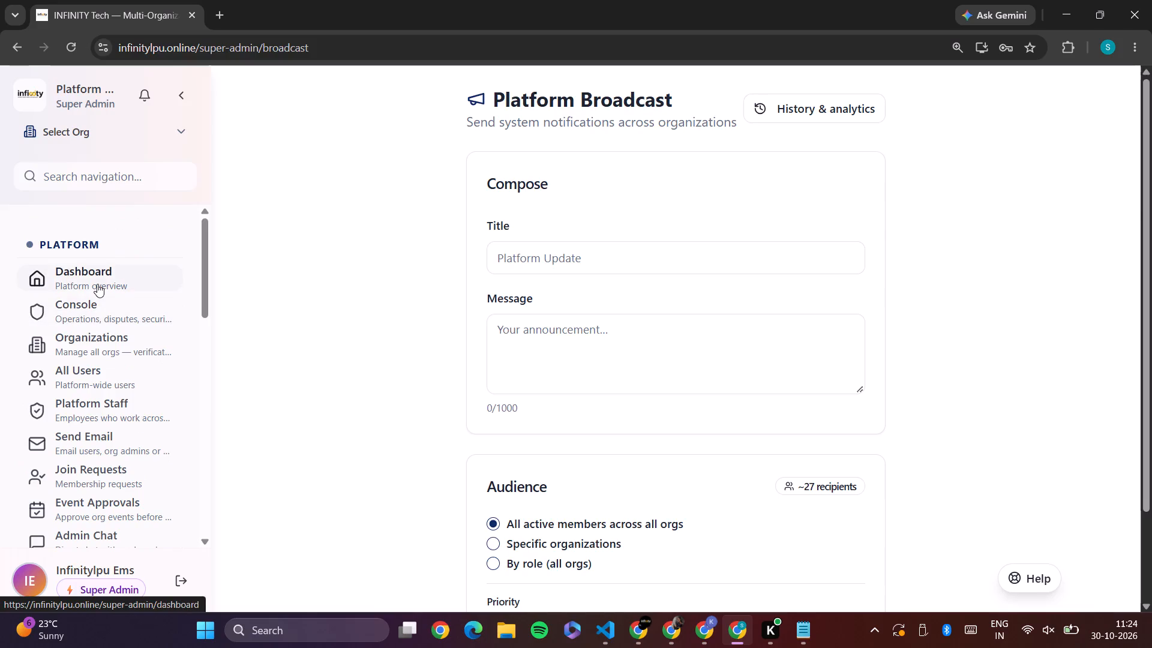
{"action": "left_click", "coordinate": [104, 413]}
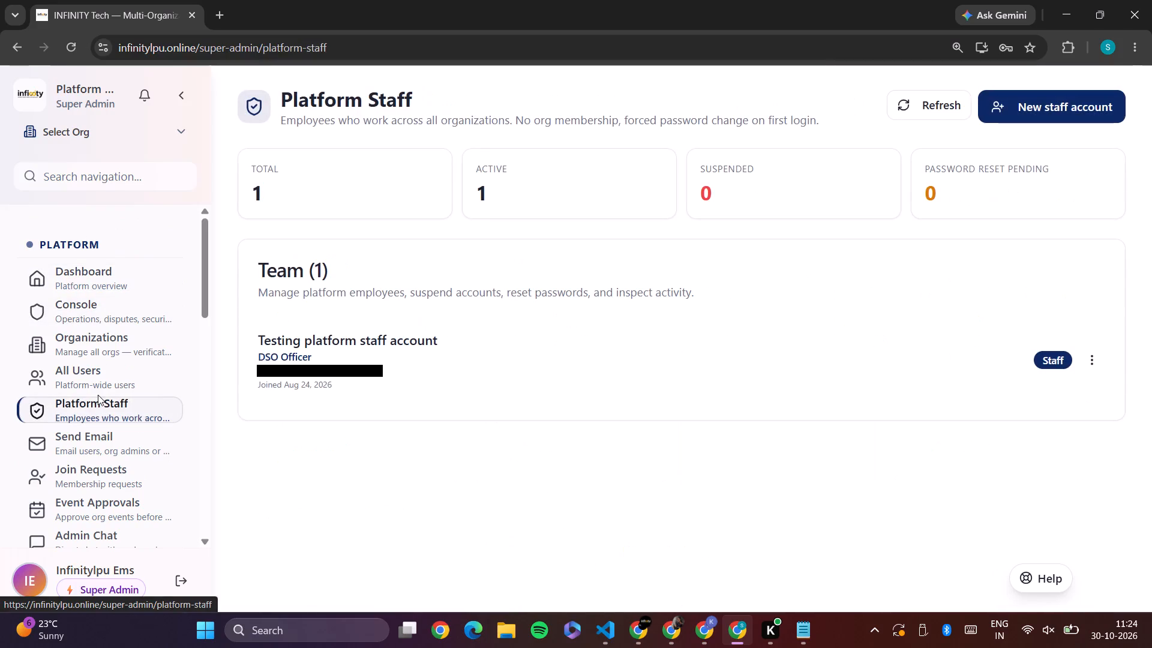
{"action": "left_click", "coordinate": [113, 446]}
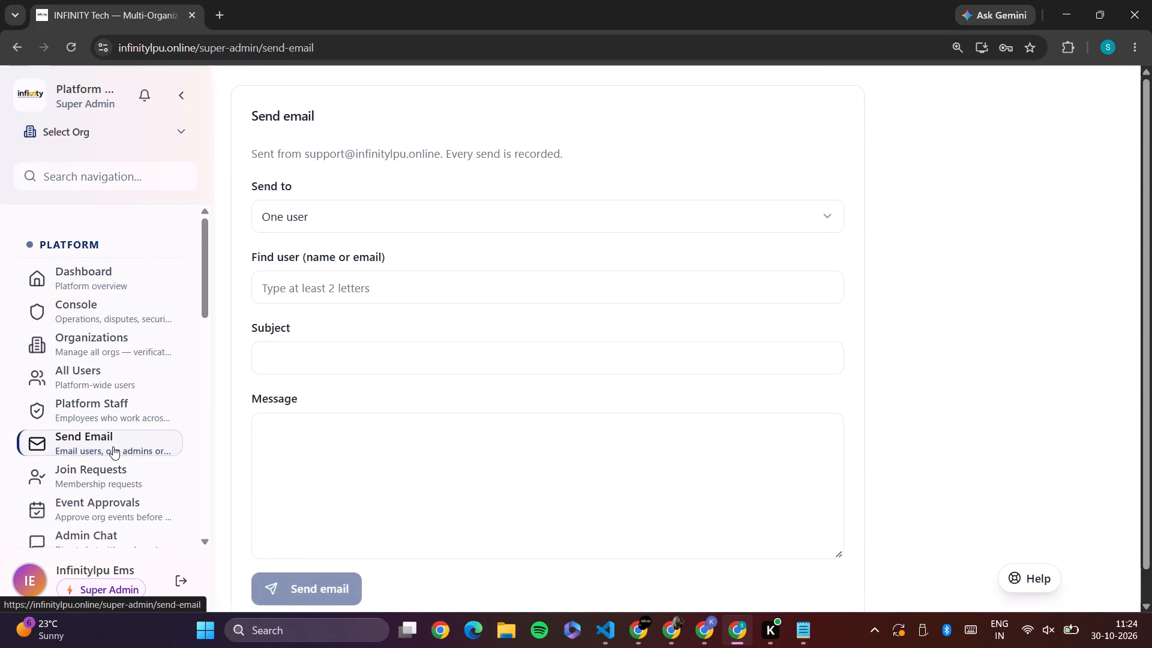
Check the Direct Messages page and the remaining navigation entries down to Platform Quick Actions against the Notepad feature note.
{"action": "left_click", "coordinate": [808, 636]}
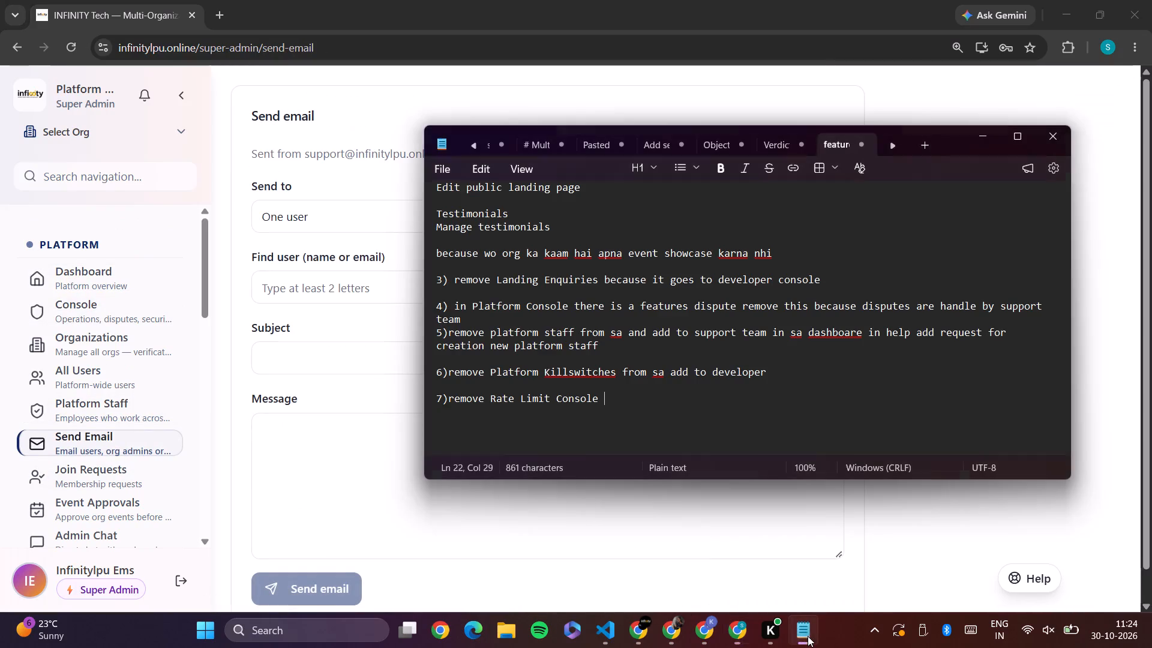
{"action": "scroll", "coordinate": [112, 467], "scroll_direction": "down", "scroll_amount": 1}
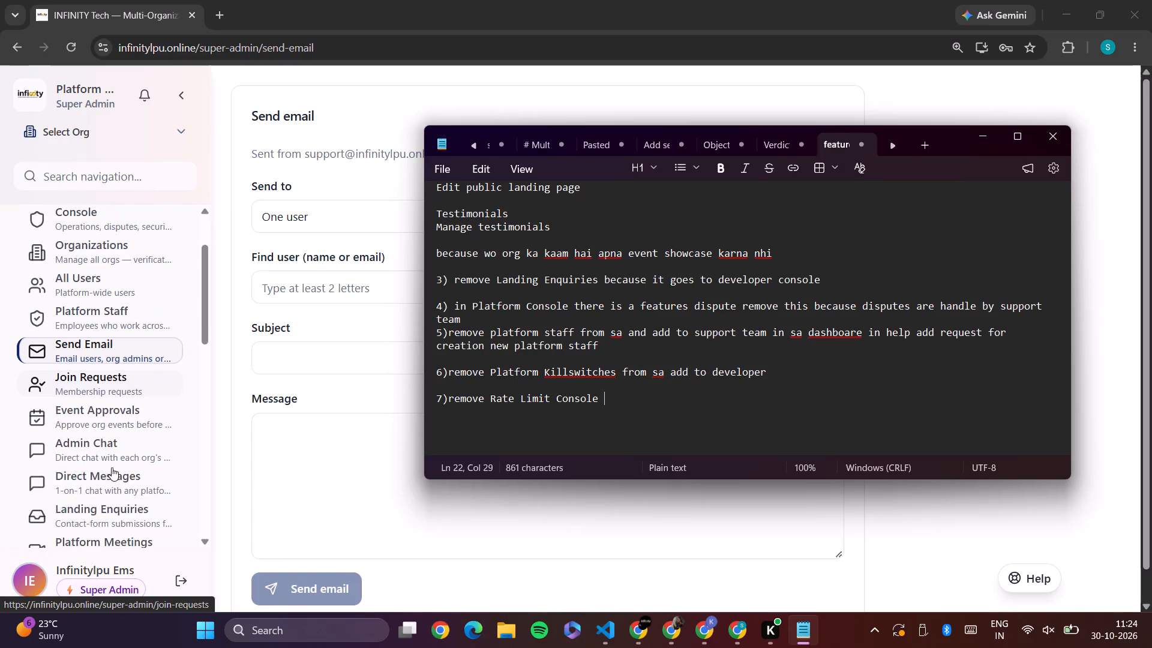
{"action": "left_click", "coordinate": [89, 481]}
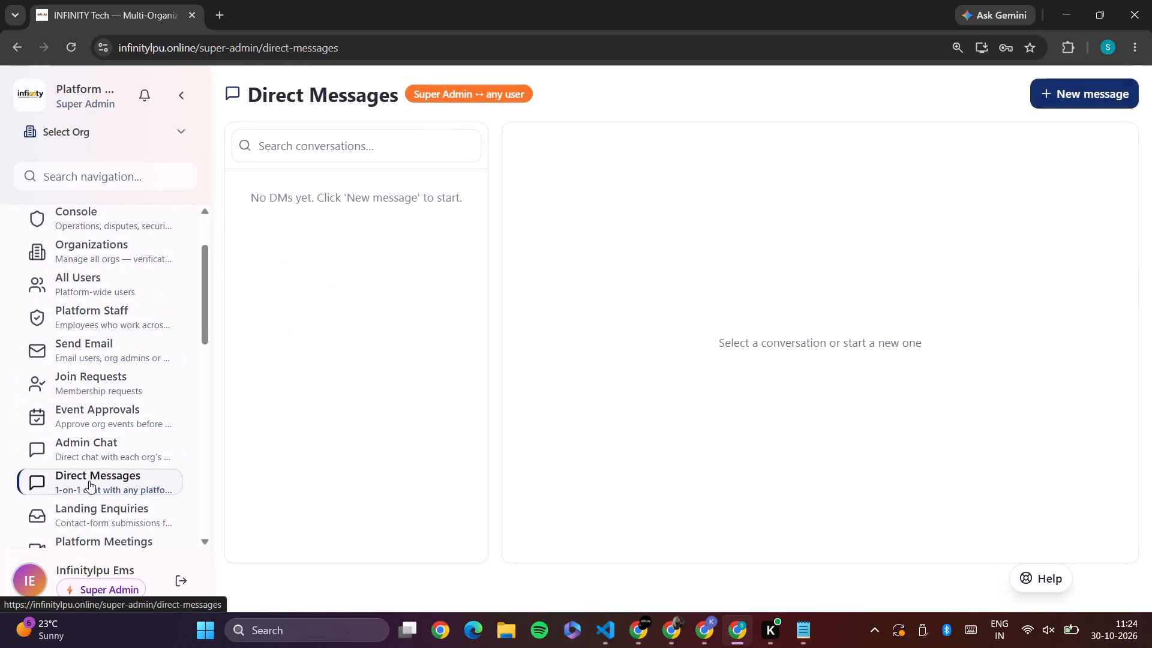
{"action": "left_click", "coordinate": [815, 646]}
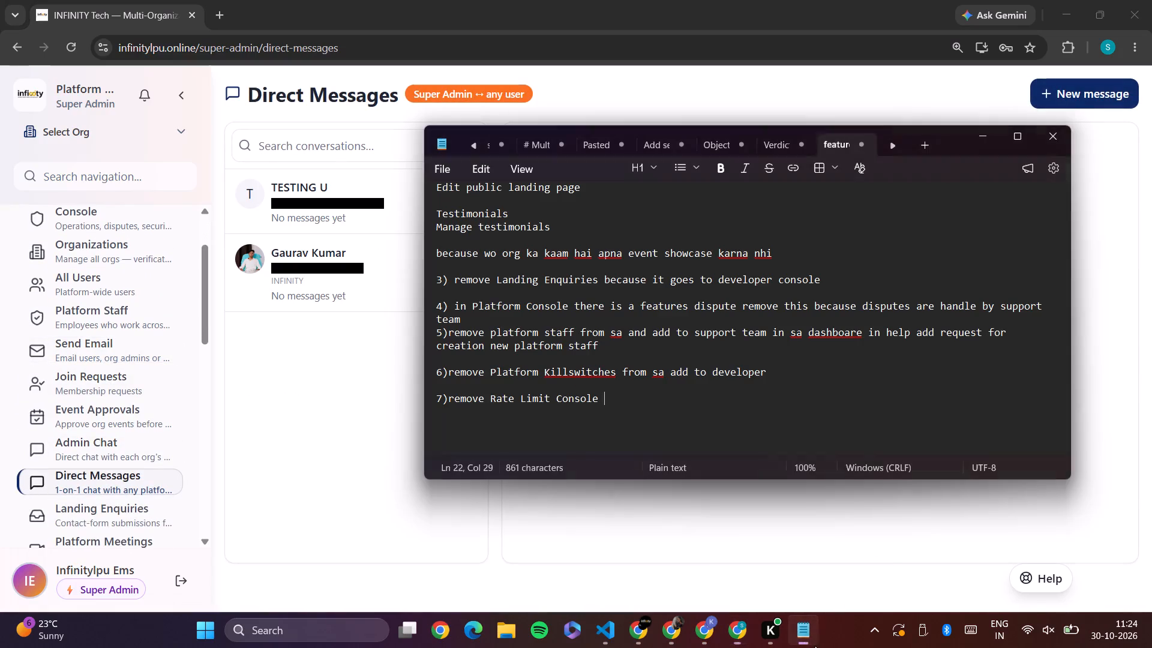
{"action": "scroll", "coordinate": [126, 392], "scroll_direction": "down", "scroll_amount": 1}
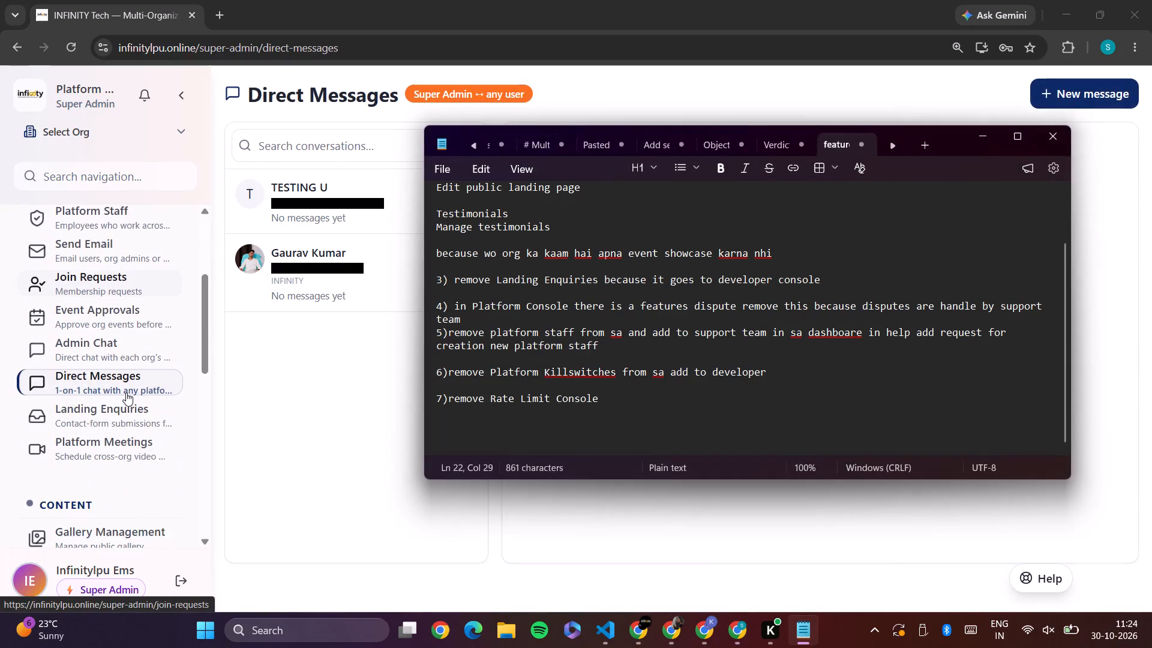
{"action": "scroll", "coordinate": [126, 392], "scroll_direction": "down", "scroll_amount": 1}
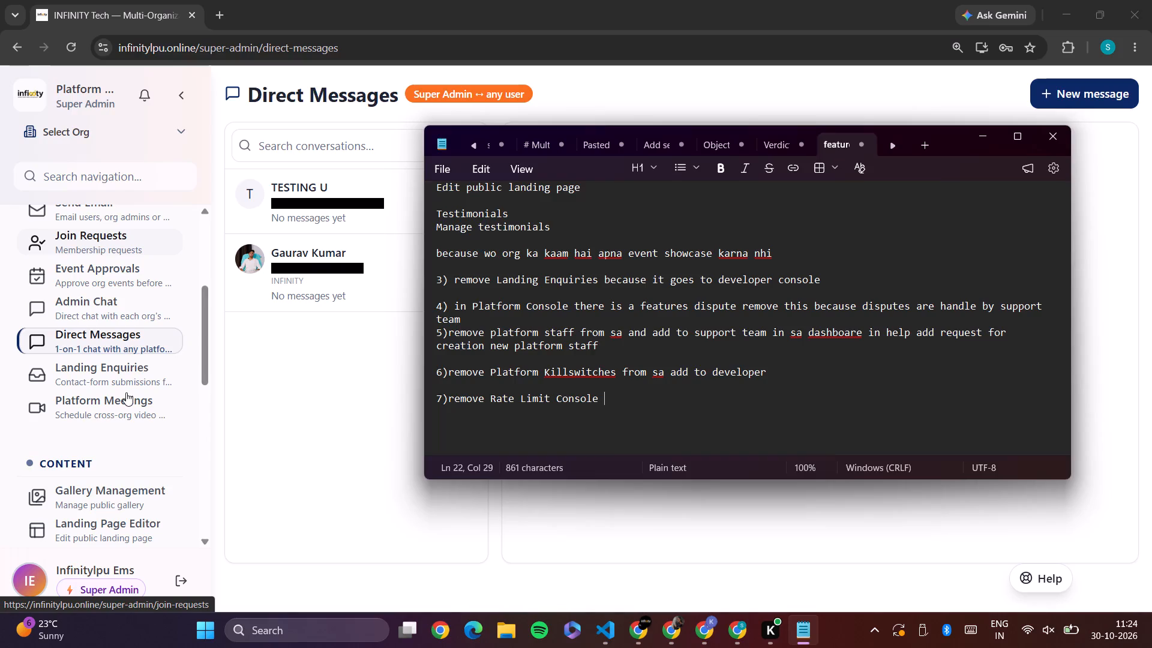
{"action": "scroll", "coordinate": [126, 392], "scroll_direction": "down", "scroll_amount": 1}
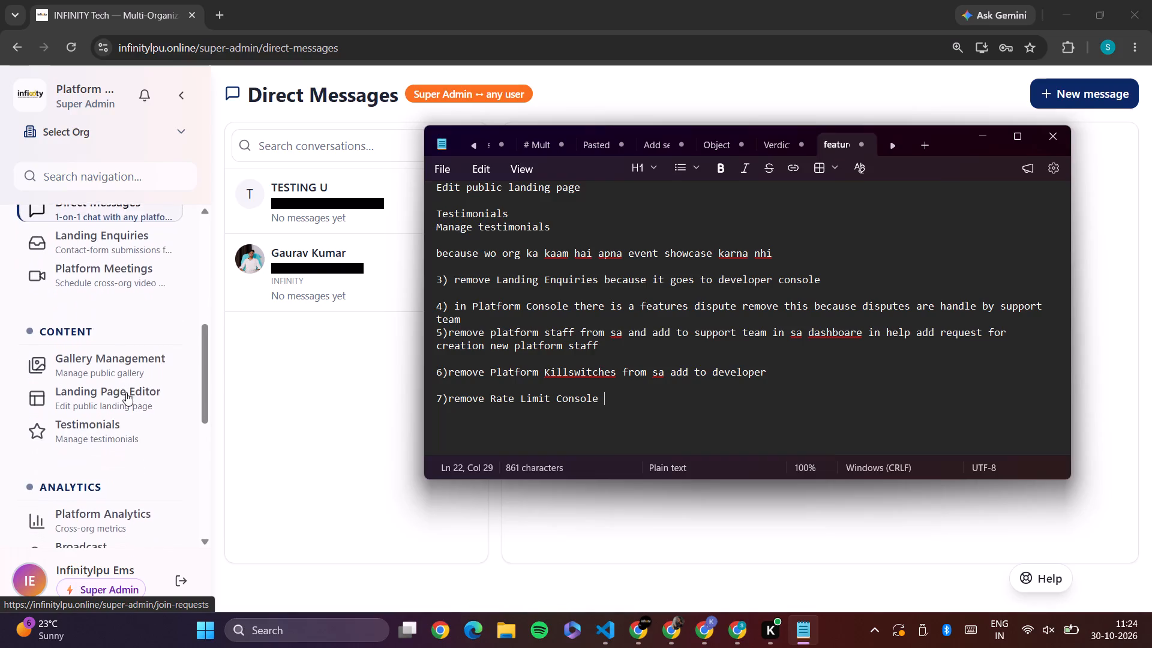
{"action": "scroll", "coordinate": [126, 392], "scroll_direction": "down", "scroll_amount": 6}
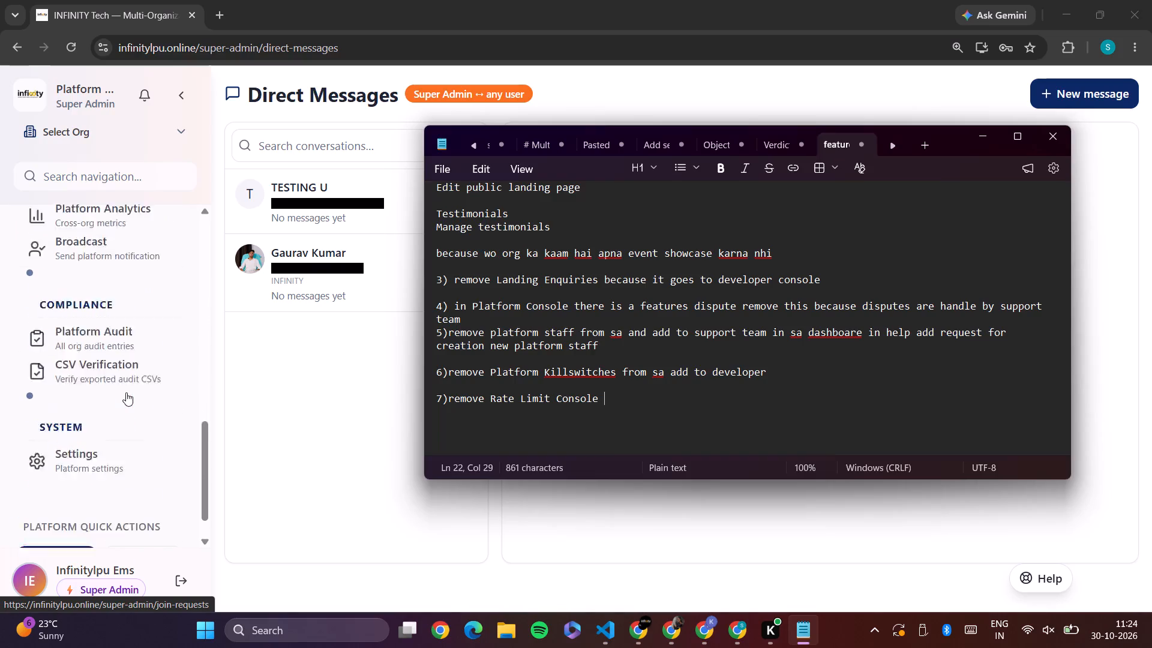
{"action": "scroll", "coordinate": [126, 392], "scroll_direction": "down", "scroll_amount": 2}
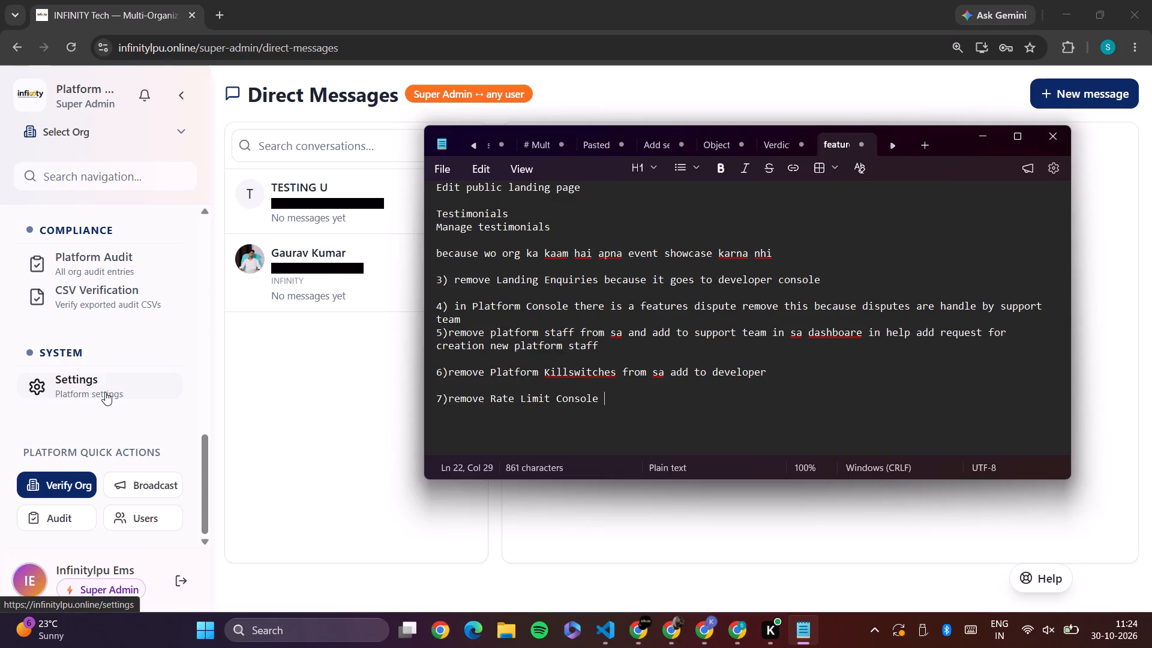
Open the platform Settings and examine the Profile Information and Notification Preferences sections.
{"action": "left_click", "coordinate": [105, 392]}
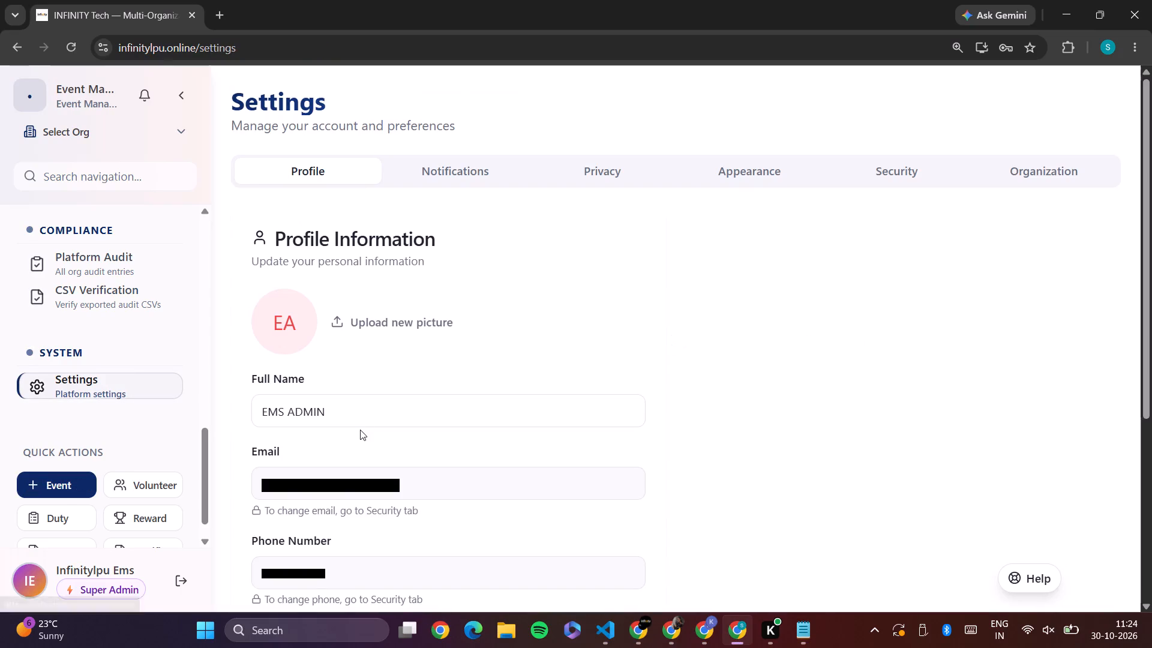
{"action": "scroll", "coordinate": [360, 430], "scroll_direction": "down", "scroll_amount": 3}
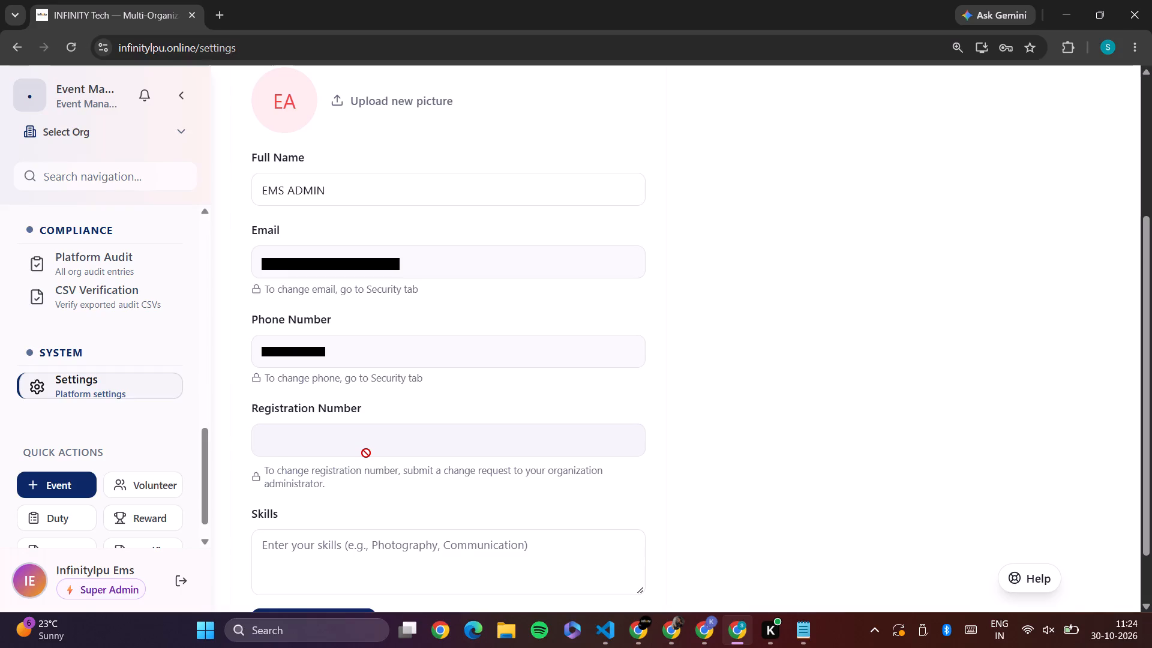
{"action": "scroll", "coordinate": [366, 453], "scroll_direction": "down", "scroll_amount": 3}
{"action": "scroll", "coordinate": [366, 453], "scroll_direction": "up", "scroll_amount": 11}
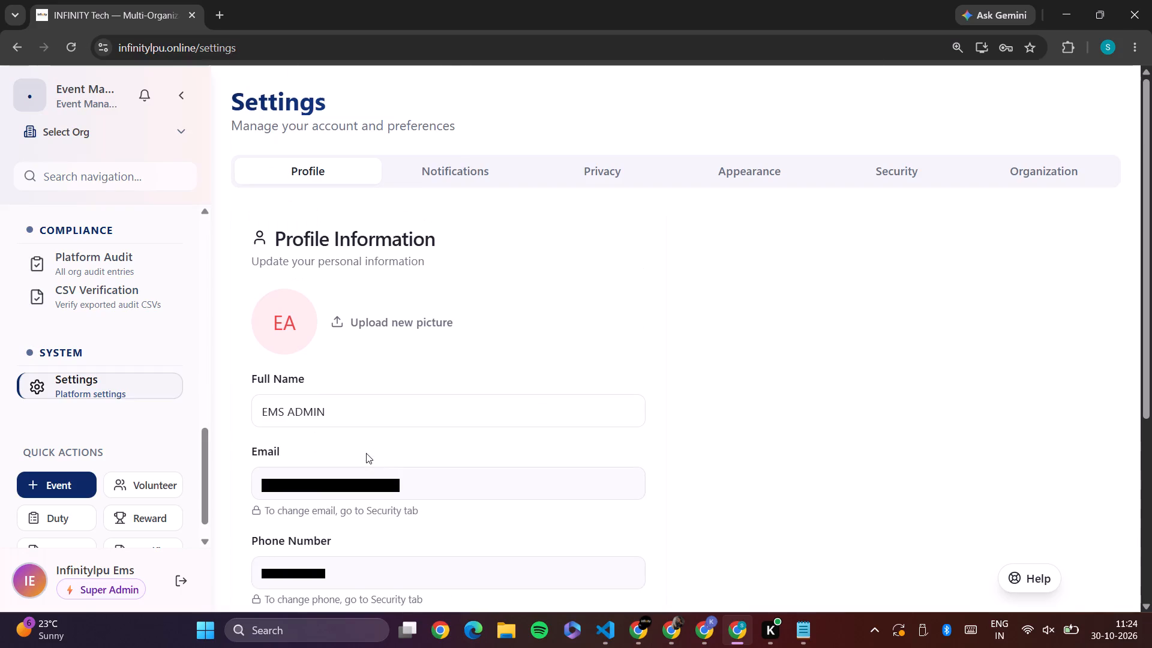
{"action": "left_click", "coordinate": [458, 159]}
{"action": "scroll", "coordinate": [585, 293], "scroll_direction": "down", "scroll_amount": 1}
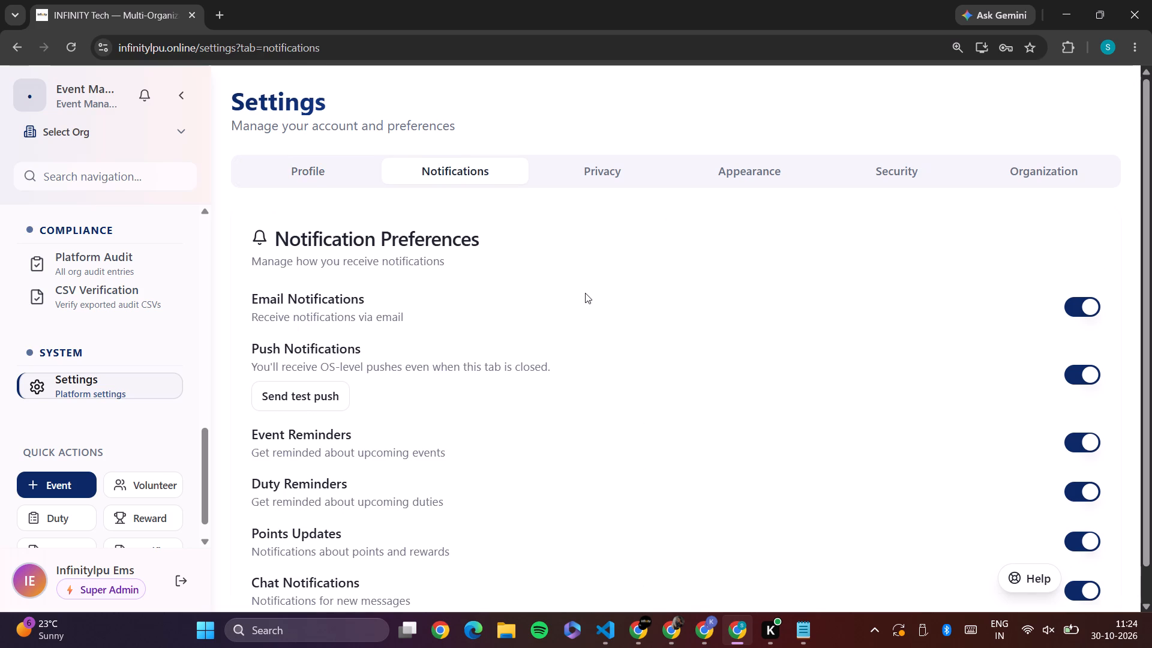
{"action": "scroll", "coordinate": [585, 293], "scroll_direction": "down", "scroll_amount": 6}
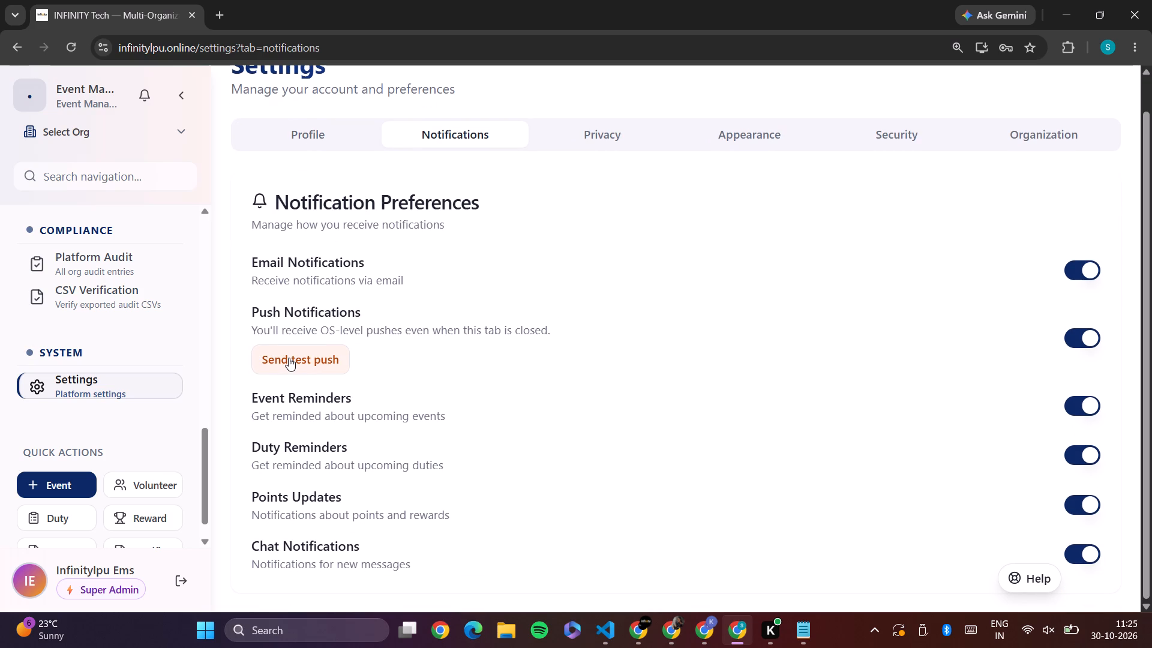
Try to send a test push from the notification preferences.
{"action": "left_click", "coordinate": [311, 360]}
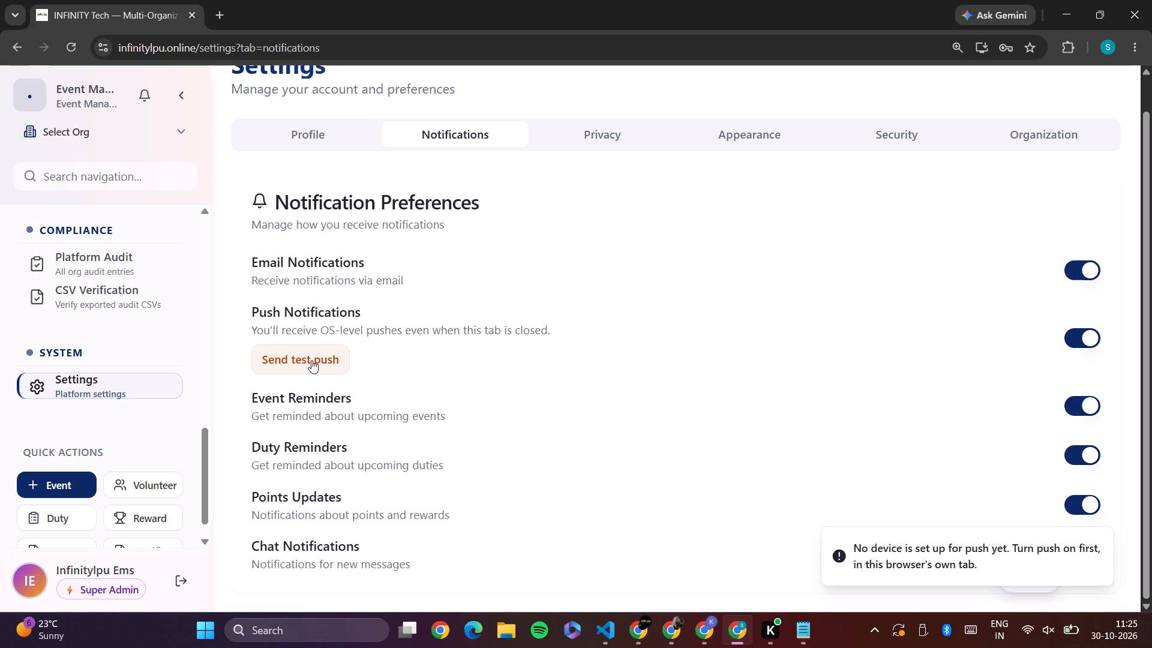
{"action": "left_click", "coordinate": [311, 360]}
Examine the Privacy, Organization and Security sections of Settings and return to Profile.
{"action": "left_click", "coordinate": [544, 140]}
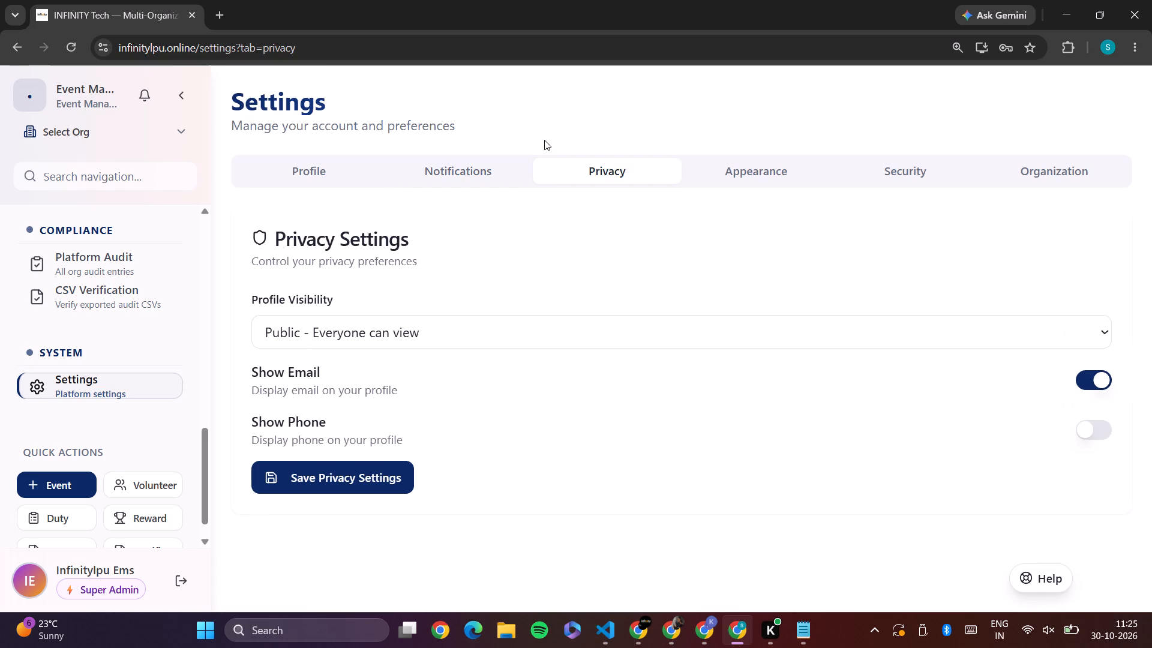
{"action": "left_click", "coordinate": [917, 182]}
{"action": "left_click", "coordinate": [1041, 160]}
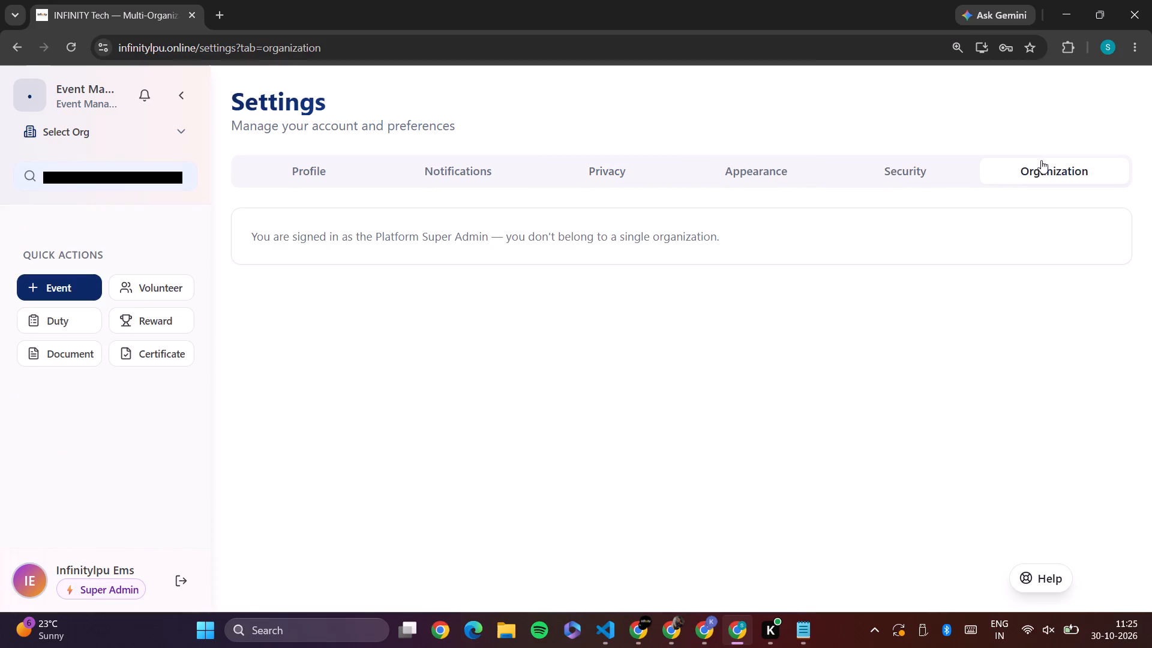
{"action": "left_click", "coordinate": [922, 173]}
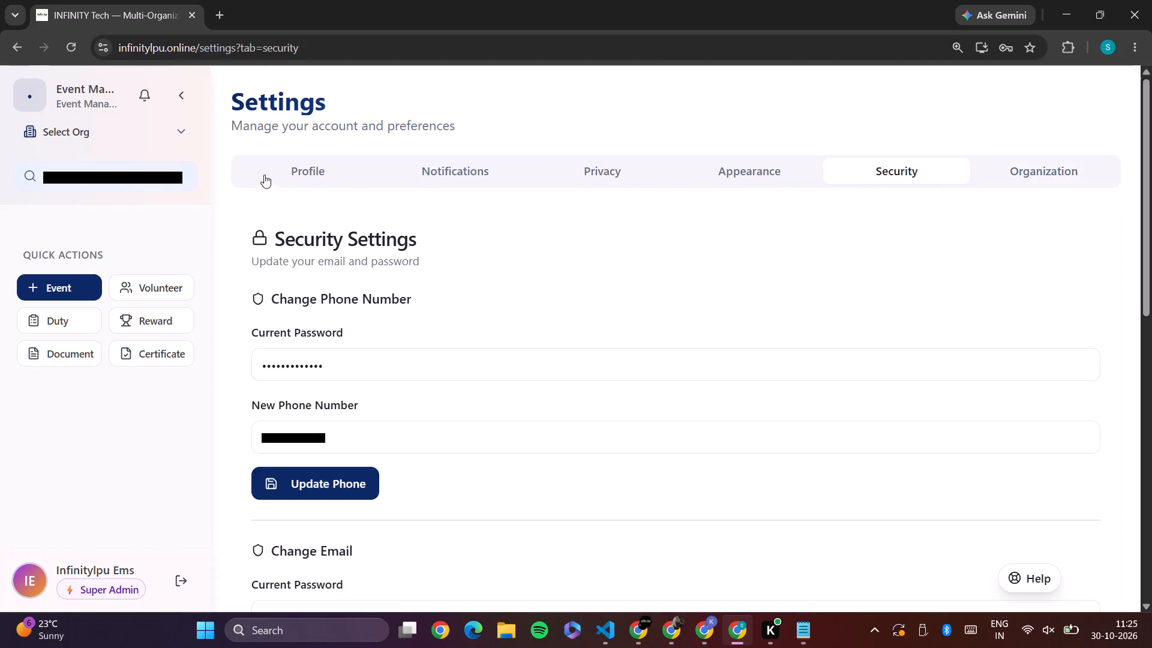
{"action": "left_click", "coordinate": [296, 167]}
Clear the autofilled text from the navigation search and return to the super admin Dashboard.
{"action": "double_click", "coordinate": [143, 164]}
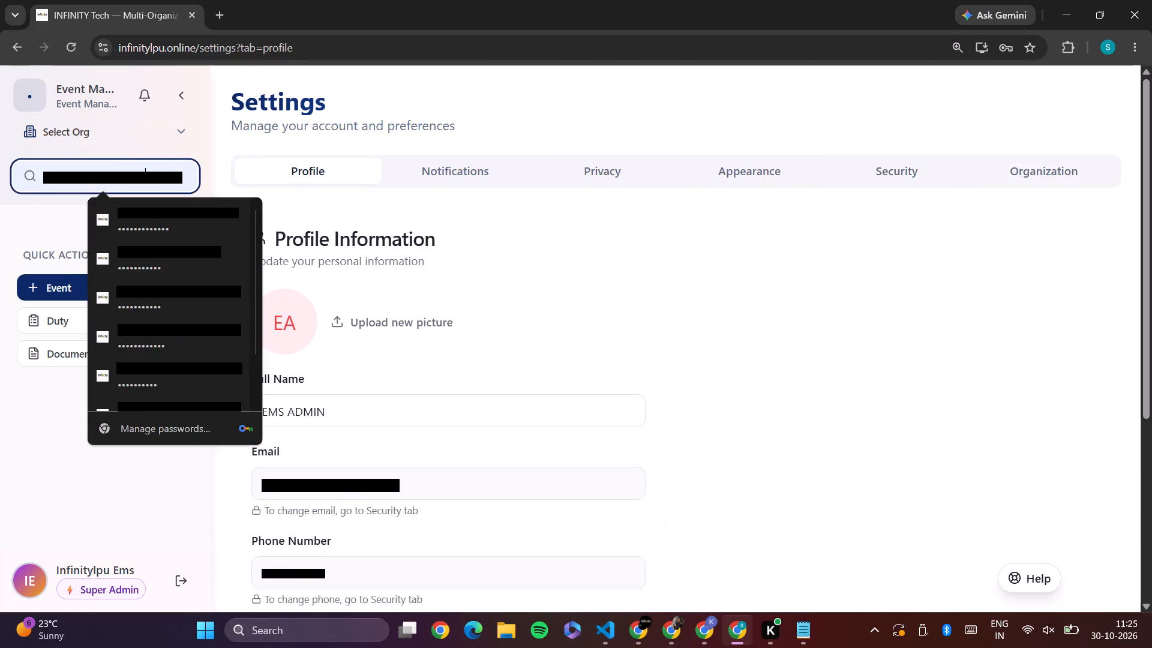
{"action": "double_click", "coordinate": [143, 164]}
{"action": "key", "text": "BackSpace"}
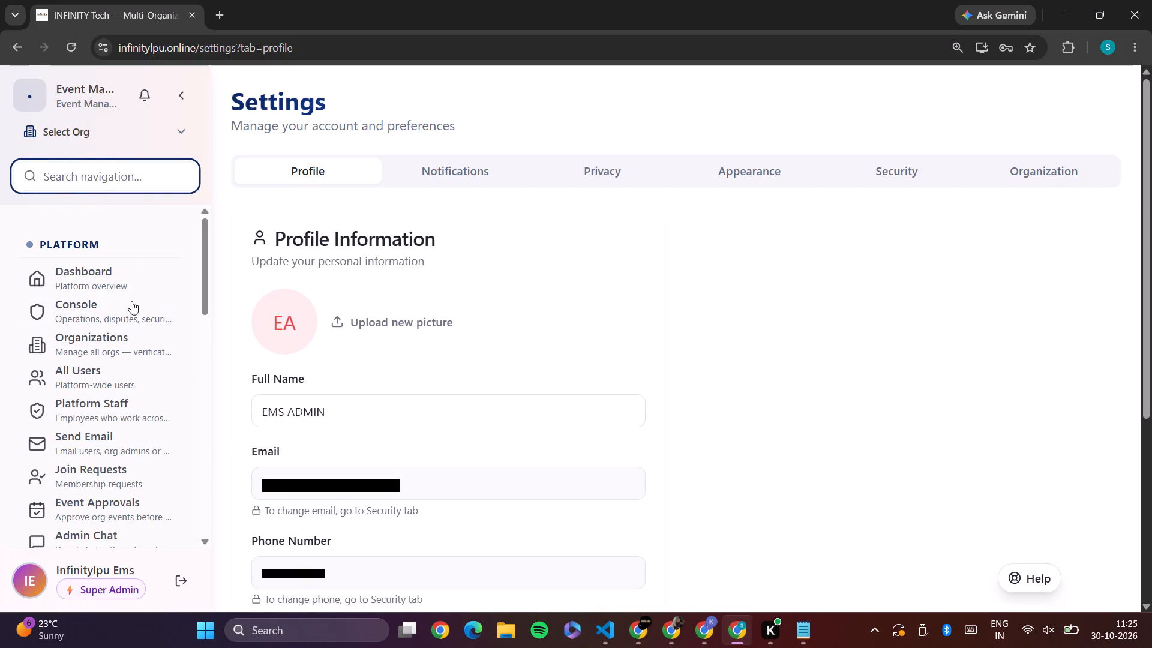
{"action": "left_click", "coordinate": [98, 270]}
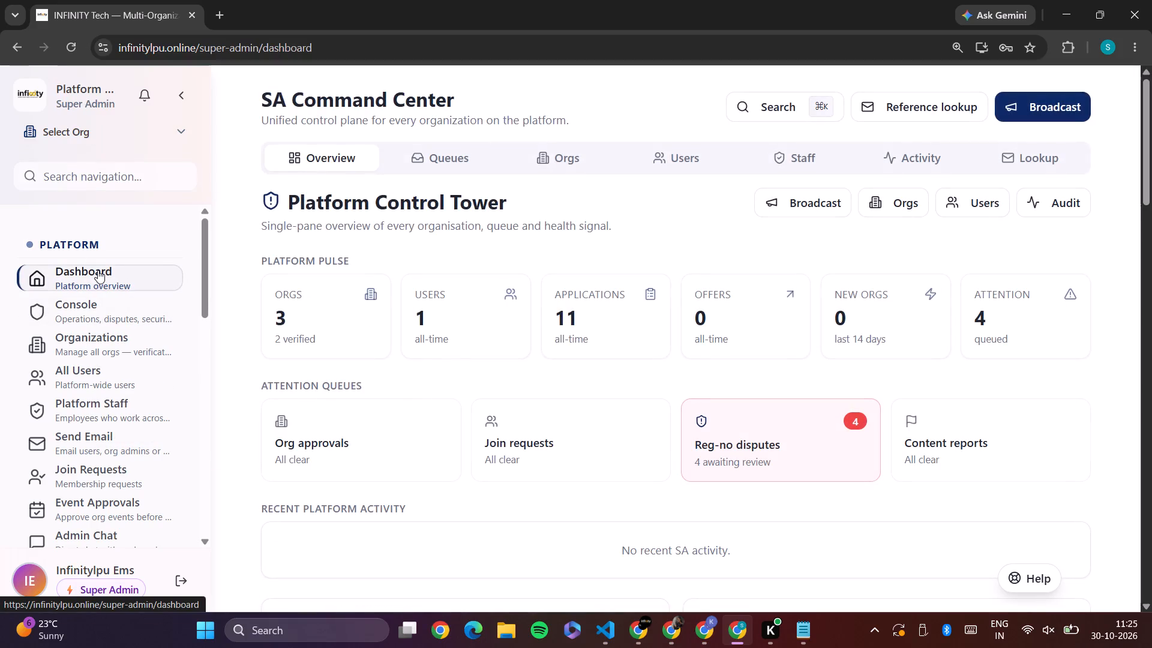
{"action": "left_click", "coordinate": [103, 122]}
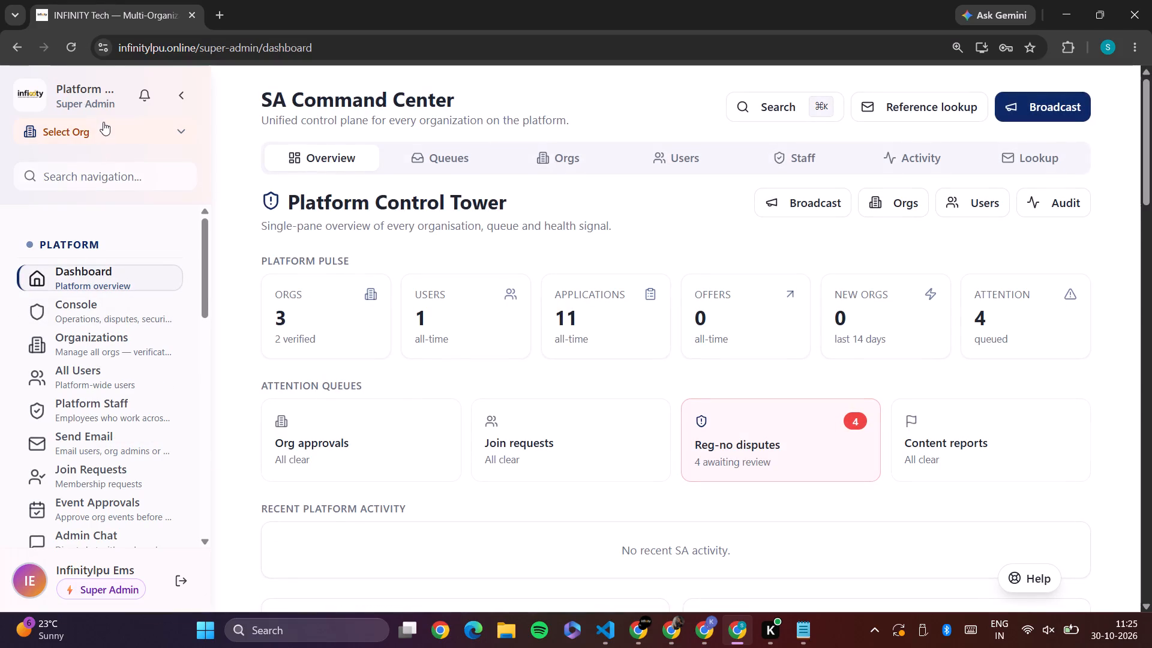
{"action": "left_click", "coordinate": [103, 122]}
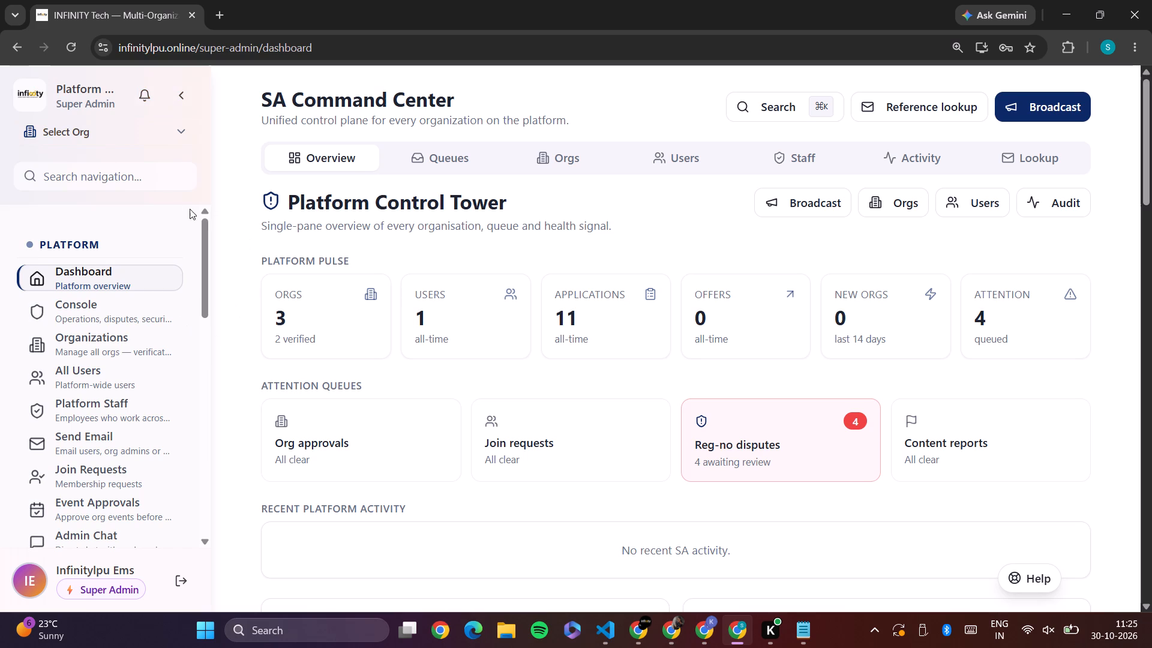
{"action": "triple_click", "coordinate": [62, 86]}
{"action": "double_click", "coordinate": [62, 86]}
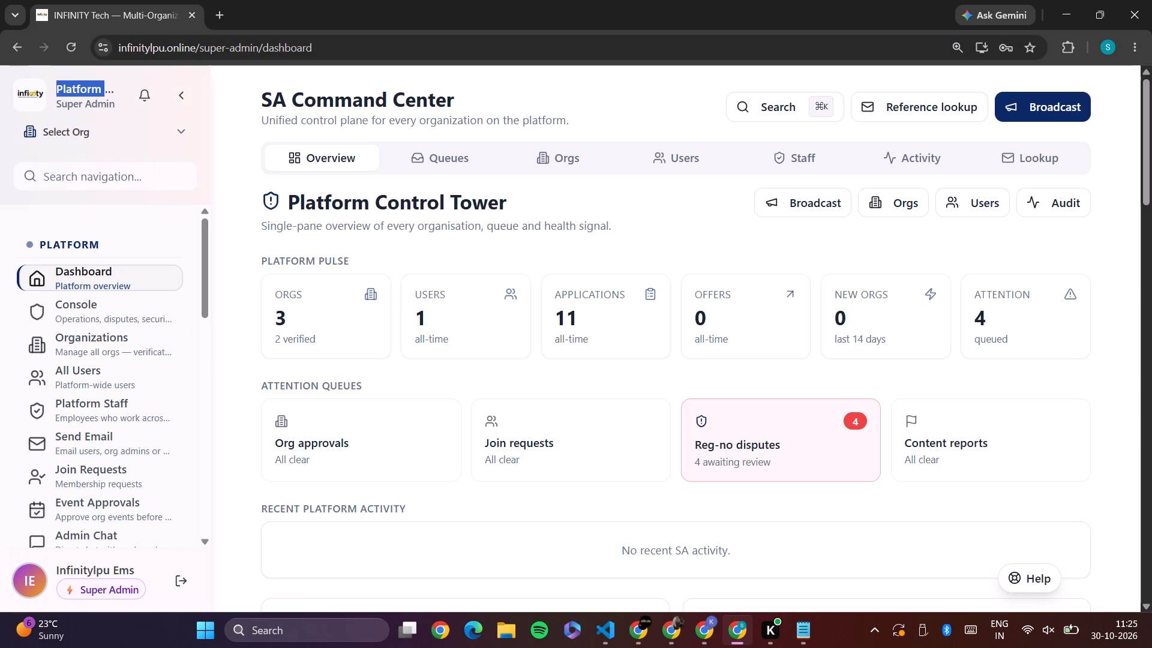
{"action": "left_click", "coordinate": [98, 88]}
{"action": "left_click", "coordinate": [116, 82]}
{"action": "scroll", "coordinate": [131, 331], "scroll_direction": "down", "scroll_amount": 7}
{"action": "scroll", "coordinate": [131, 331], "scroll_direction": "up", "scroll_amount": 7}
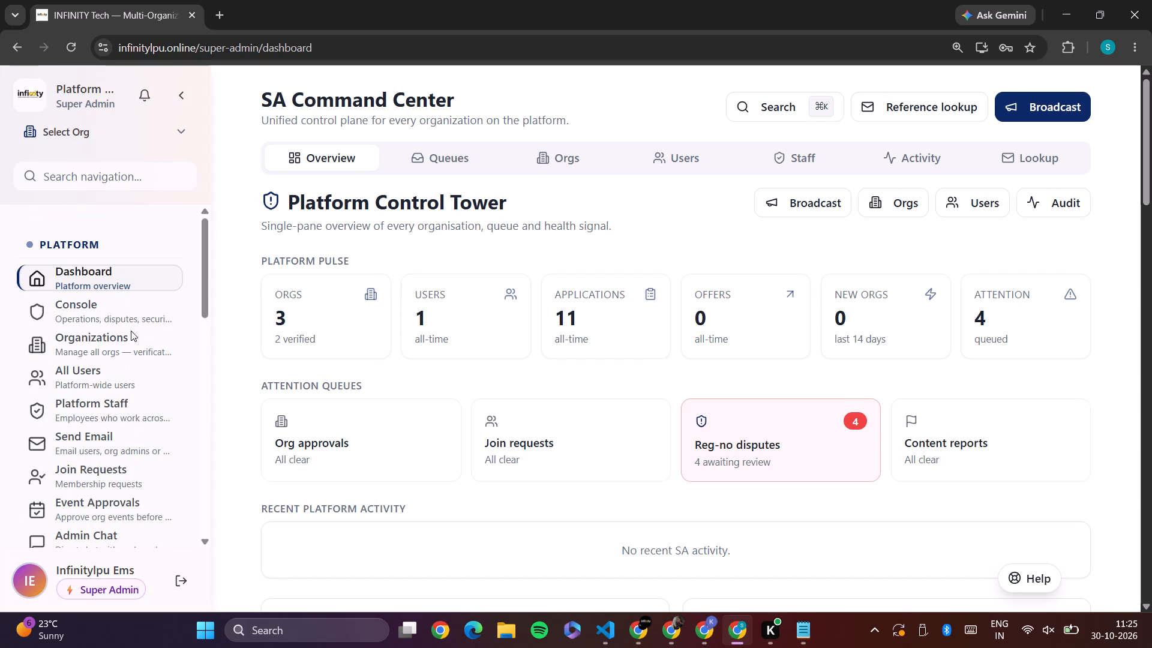
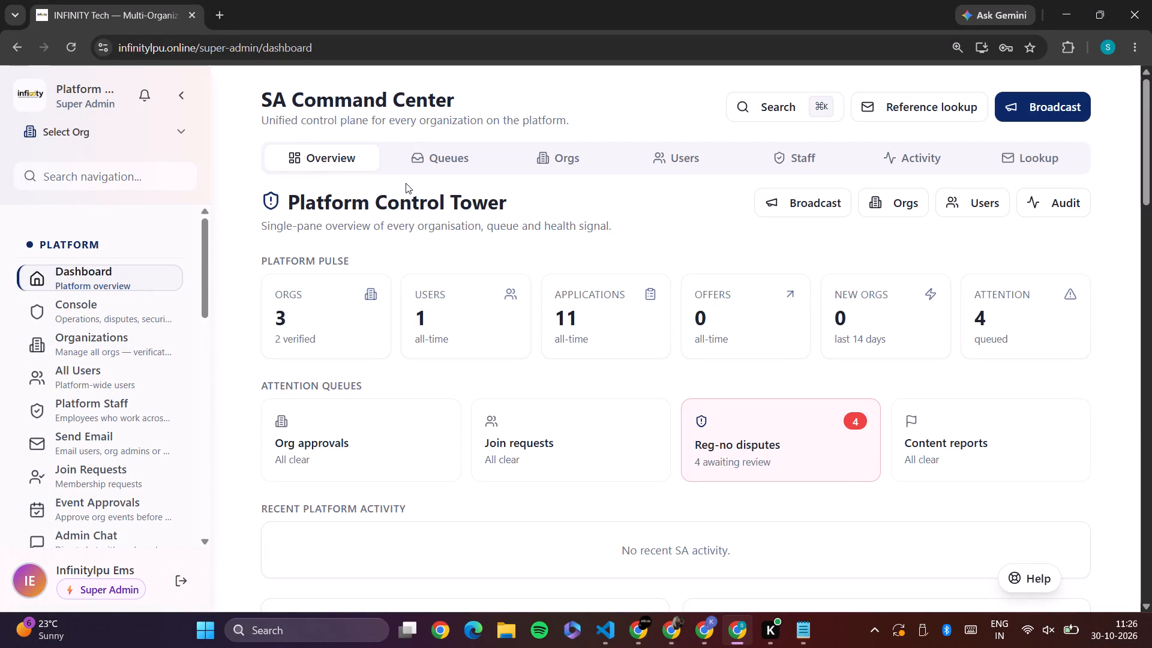
Examine the super admin Dashboard's overview, platform health and feature adoption sections, and refresh Anomaly Detection.
{"action": "left_click", "coordinate": [95, 287]}
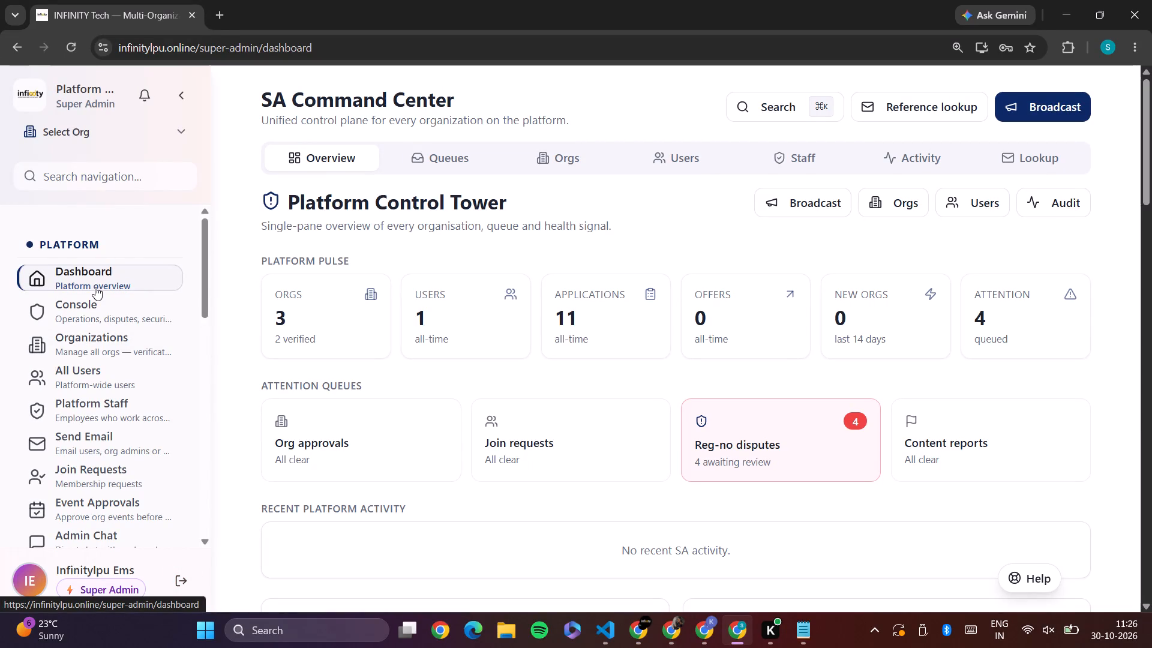
{"action": "left_click", "coordinate": [95, 287]}
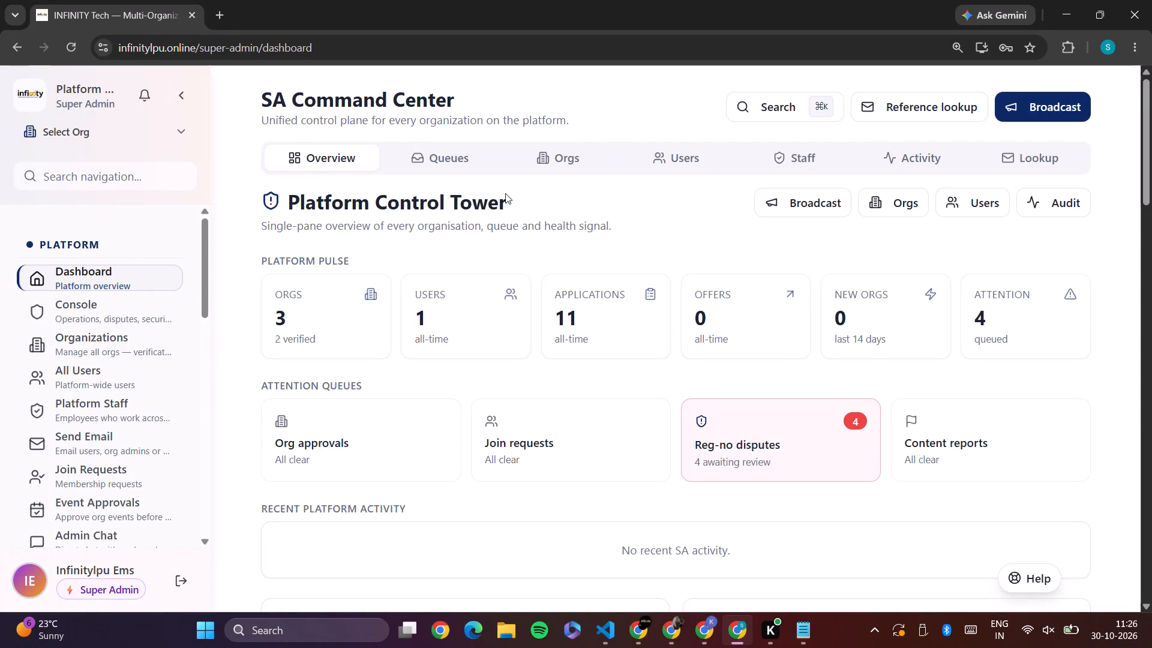
{"action": "scroll", "coordinate": [391, 379], "scroll_direction": "down", "scroll_amount": 4}
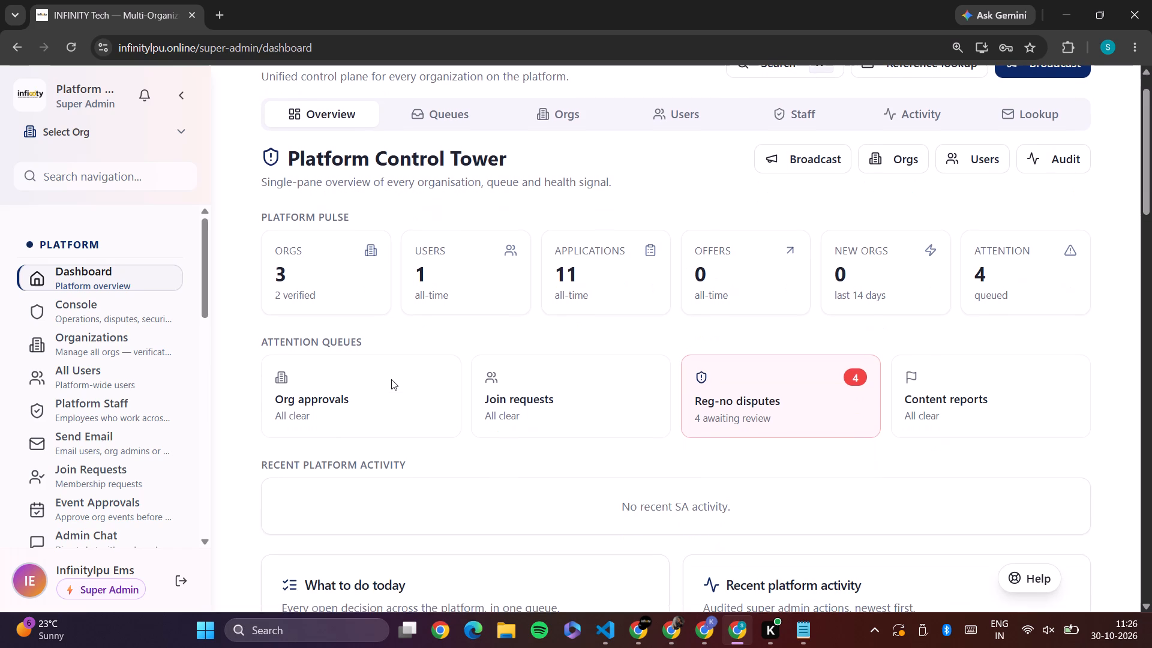
{"action": "scroll", "coordinate": [391, 379], "scroll_direction": "down", "scroll_amount": 1}
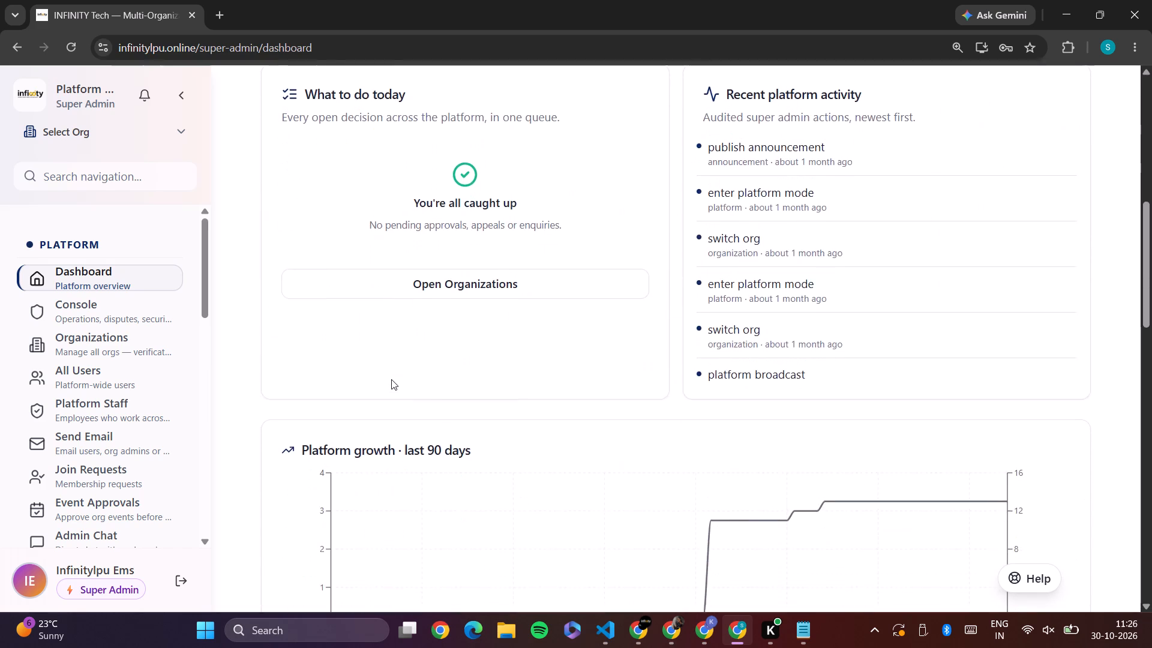
{"action": "scroll", "coordinate": [391, 379], "scroll_direction": "down", "scroll_amount": 8}
{"action": "scroll", "coordinate": [391, 379], "scroll_direction": "up", "scroll_amount": 3}
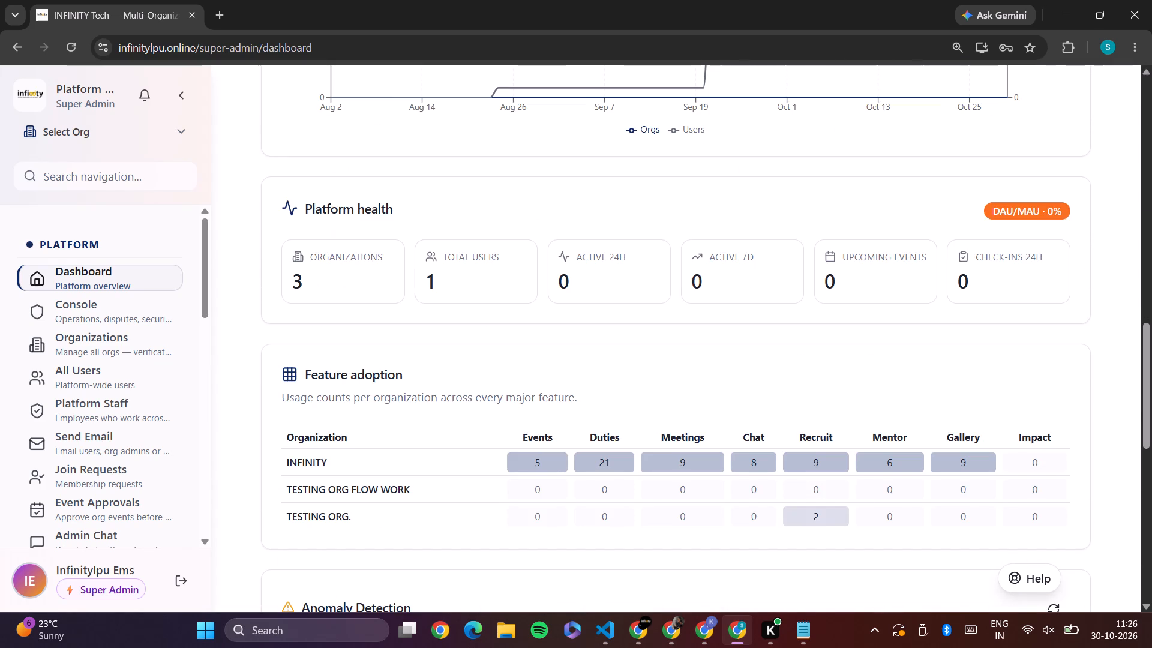
{"action": "double_click", "coordinate": [1012, 212]}
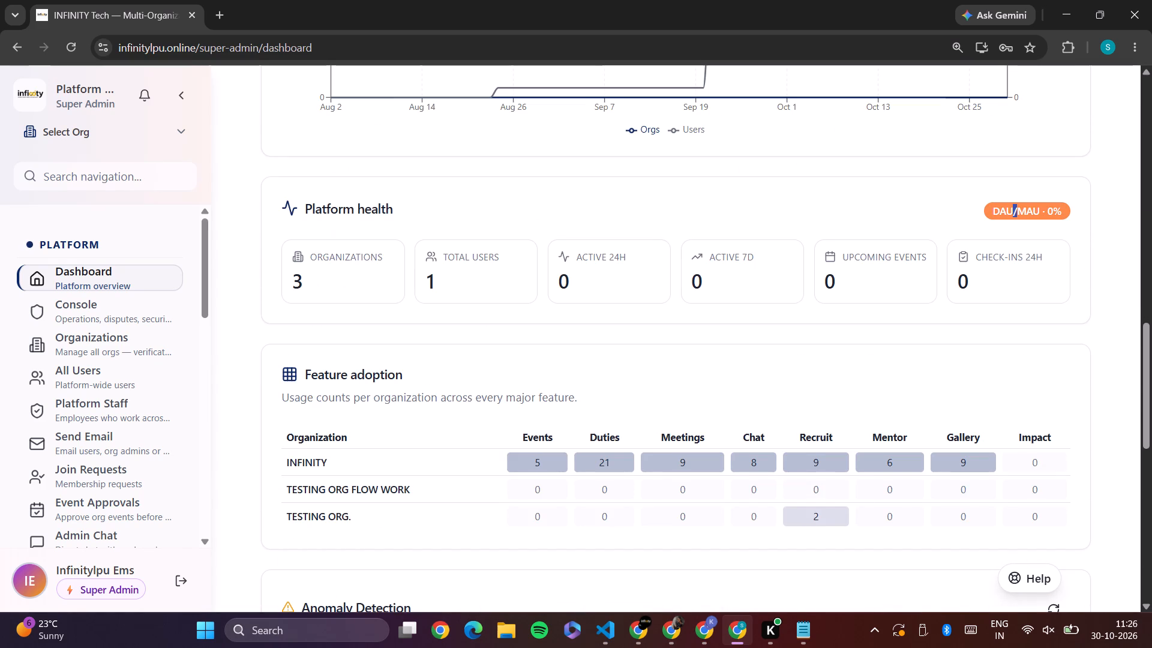
{"action": "left_click", "coordinate": [933, 187]}
{"action": "scroll", "coordinate": [483, 283], "scroll_direction": "down", "scroll_amount": 2}
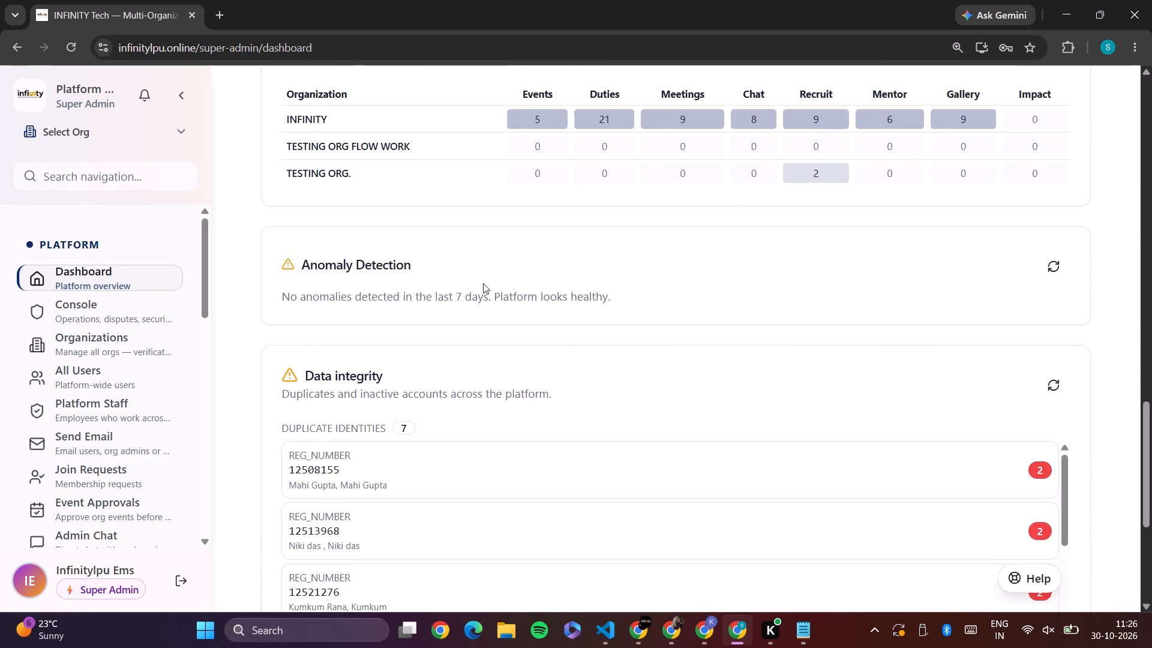
{"action": "scroll", "coordinate": [483, 283], "scroll_direction": "down", "scroll_amount": 2}
{"action": "left_click", "coordinate": [1046, 256]}
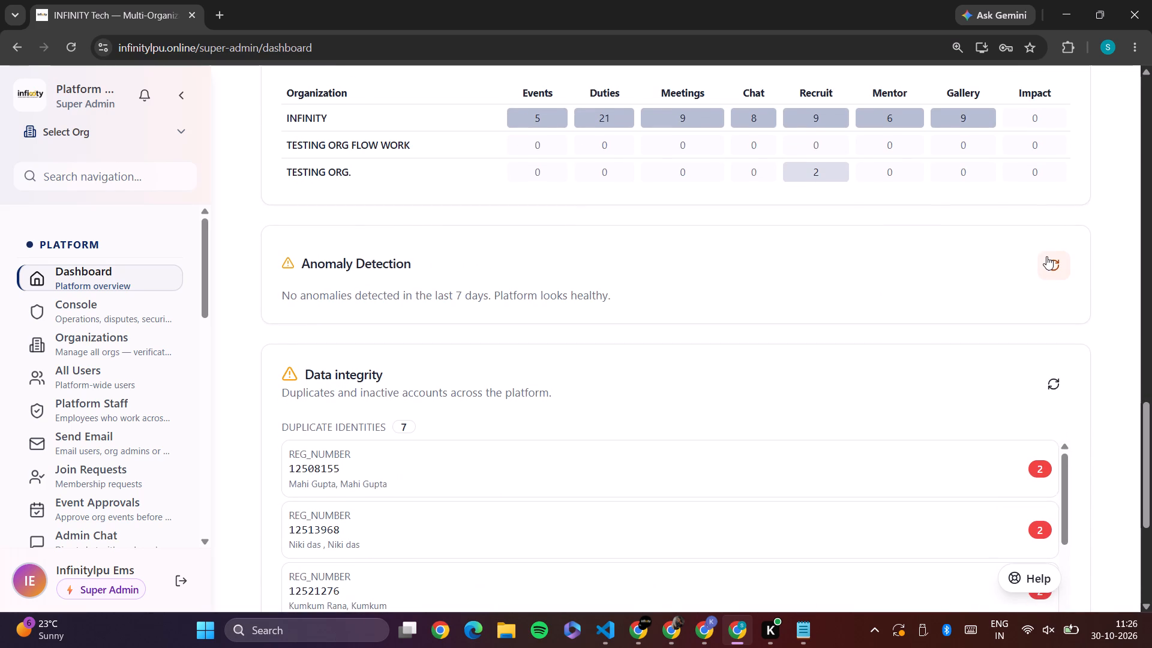
Examine the Dashboard's Data integrity lists of duplicate identities and inactive accounts, and return to the attention queues.
{"action": "scroll", "coordinate": [573, 322], "scroll_direction": "down", "scroll_amount": 5}
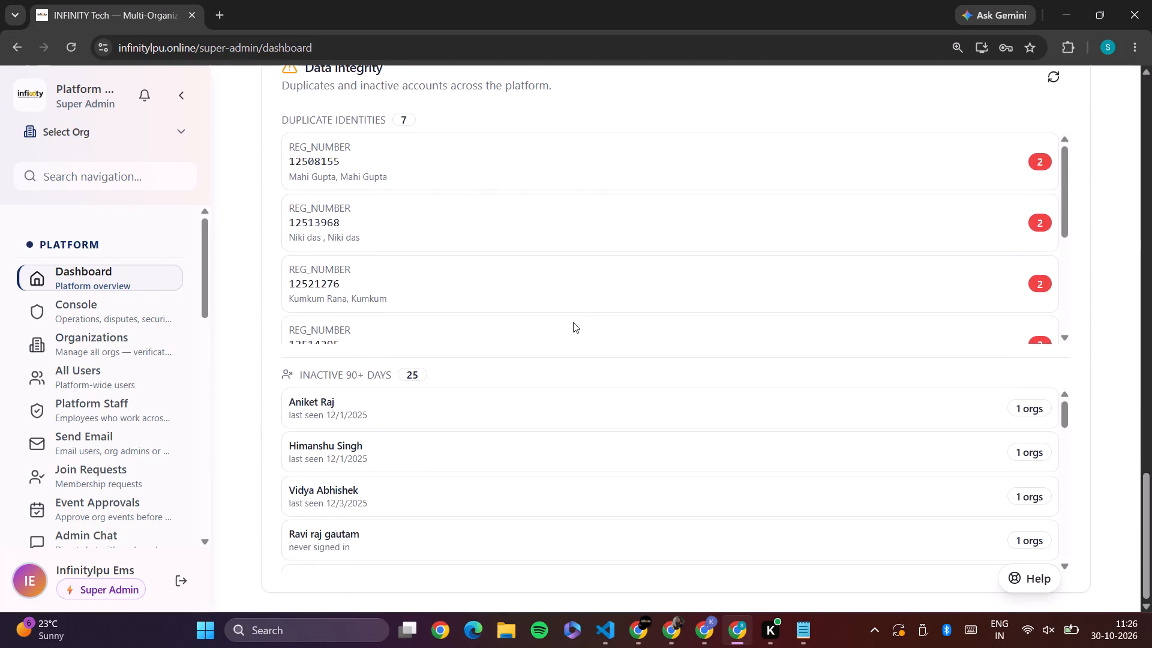
{"action": "scroll", "coordinate": [565, 278], "scroll_direction": "down", "scroll_amount": 3}
{"action": "scroll", "coordinate": [565, 278], "scroll_direction": "up", "scroll_amount": 7}
{"action": "scroll", "coordinate": [565, 278], "scroll_direction": "down", "scroll_amount": 5}
{"action": "left_click", "coordinate": [361, 334]}
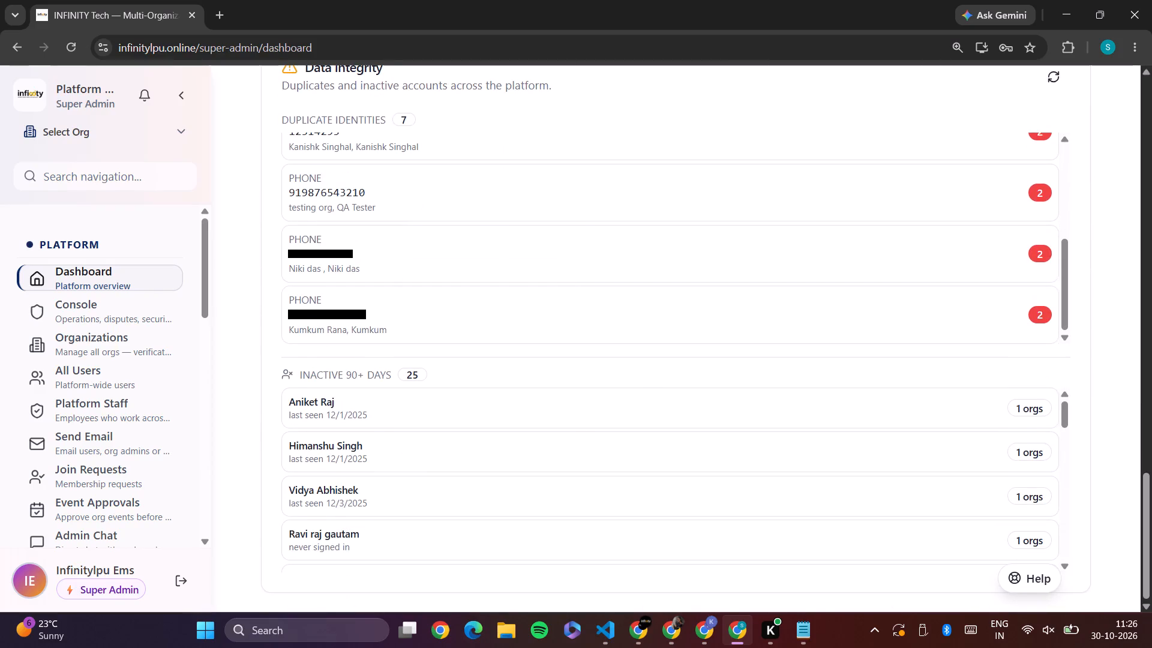
{"action": "scroll", "coordinate": [361, 334], "scroll_direction": "up", "scroll_amount": 1}
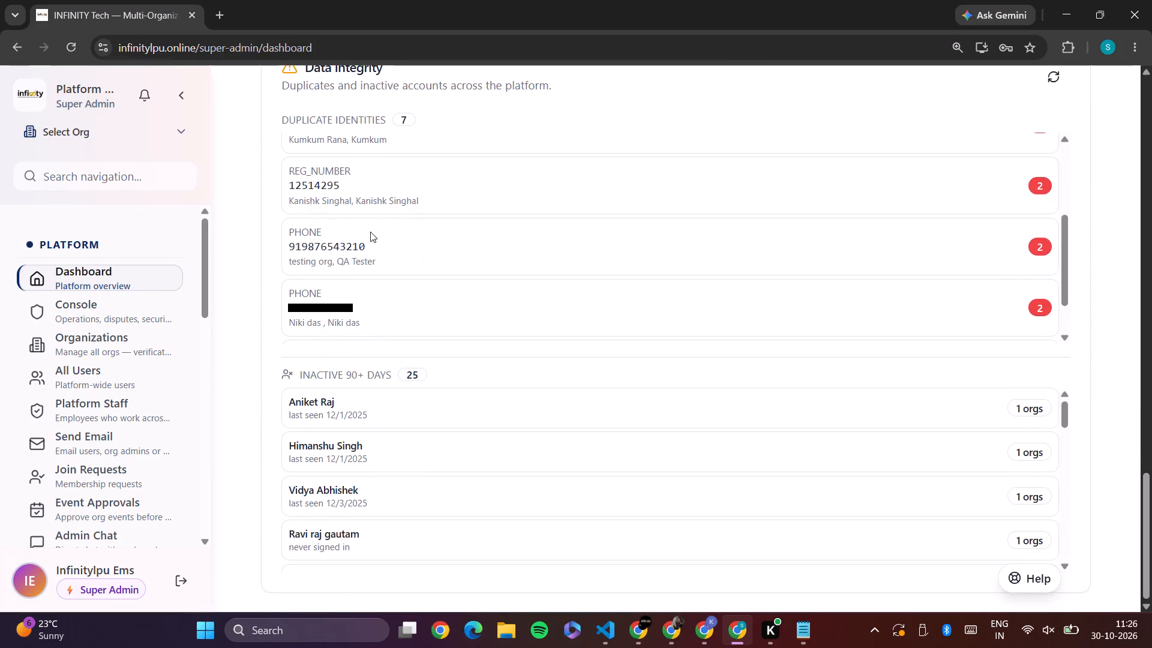
{"action": "scroll", "coordinate": [365, 252], "scroll_direction": "up", "scroll_amount": 5}
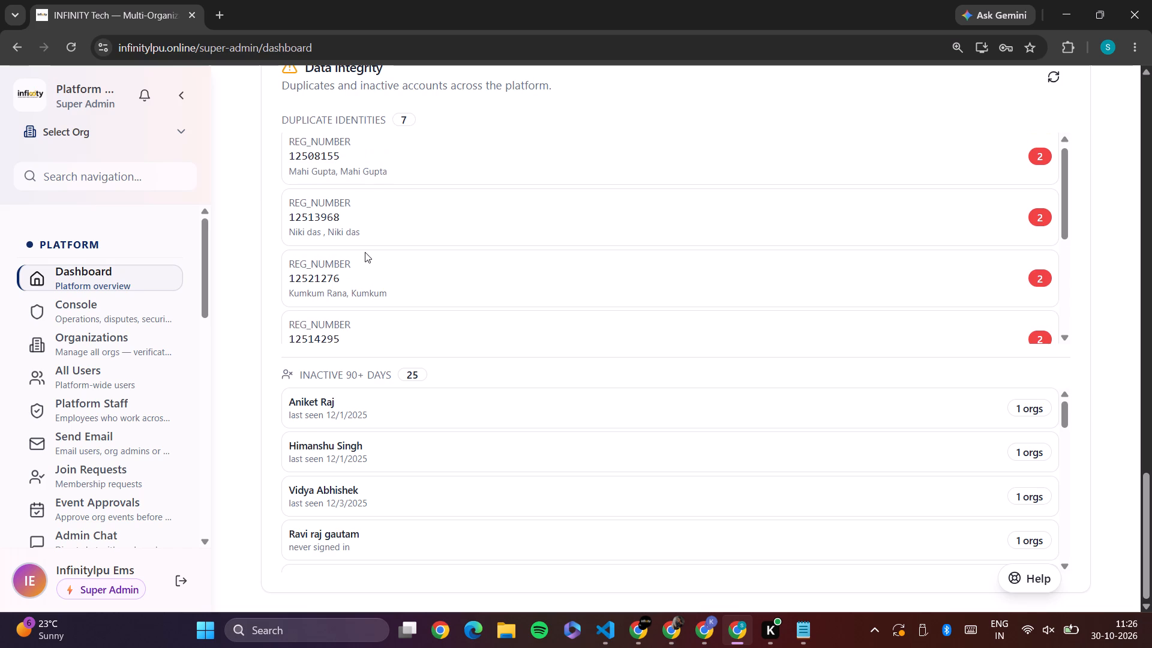
{"action": "scroll", "coordinate": [365, 252], "scroll_direction": "up", "scroll_amount": 2}
{"action": "scroll", "coordinate": [214, 233], "scroll_direction": "up", "scroll_amount": 5}
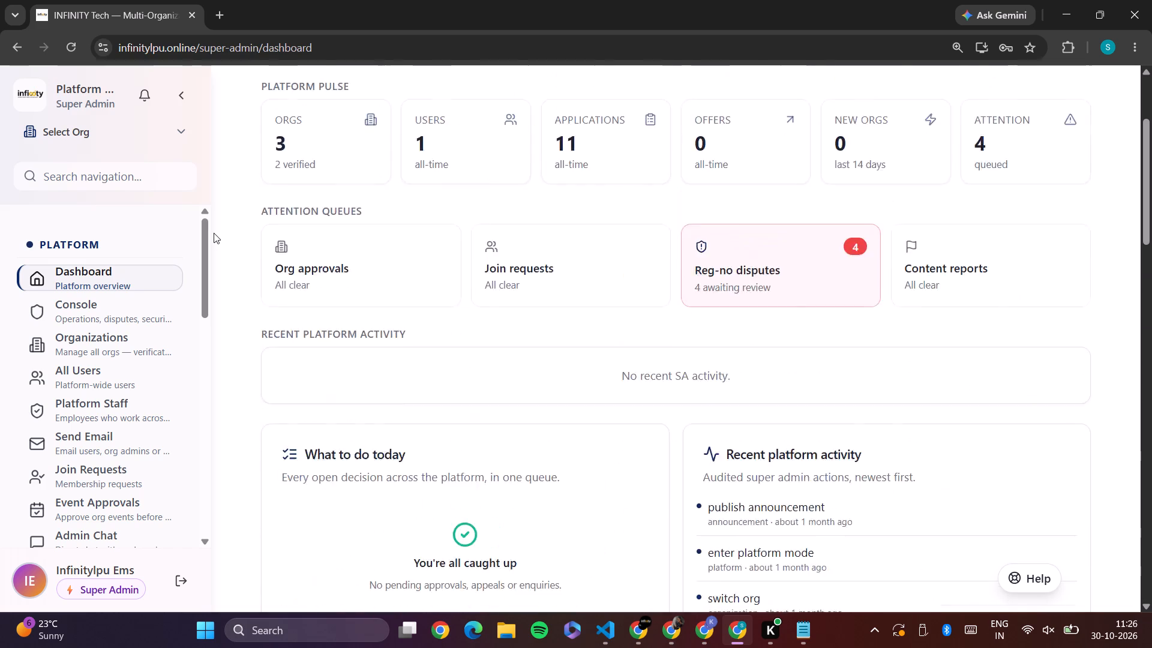
Open Organizations, examine the withdrawn TESTING ORG FLOW WORK record, and return to the organization list.
{"action": "left_click", "coordinate": [712, 431]}
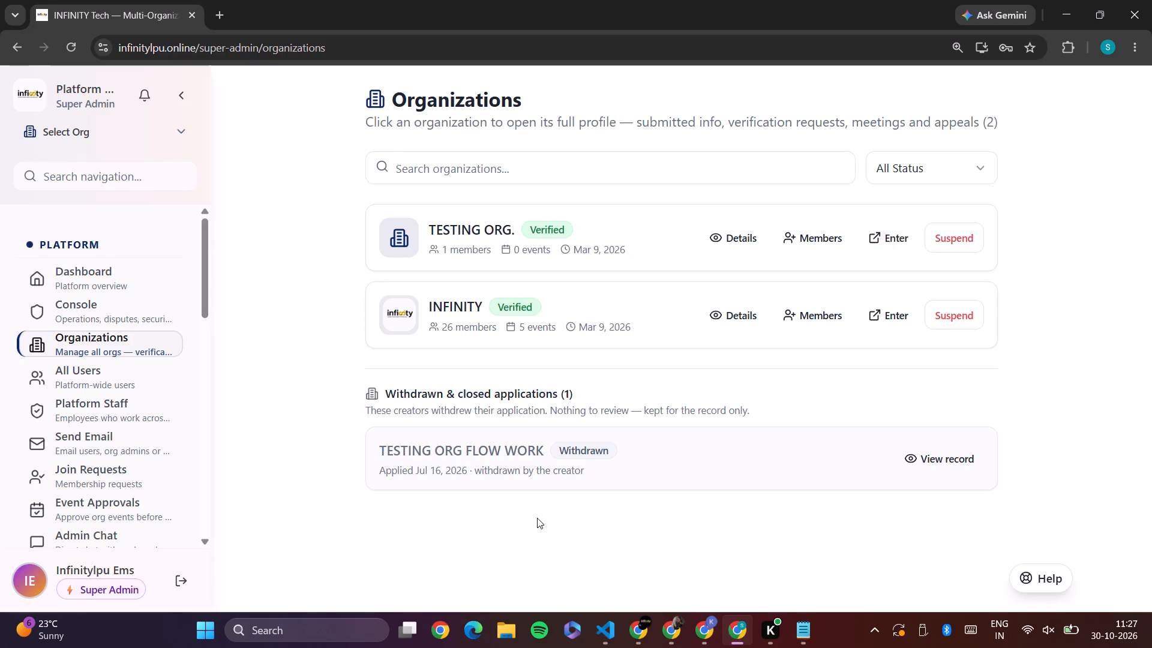
{"action": "left_click", "coordinate": [566, 460]}
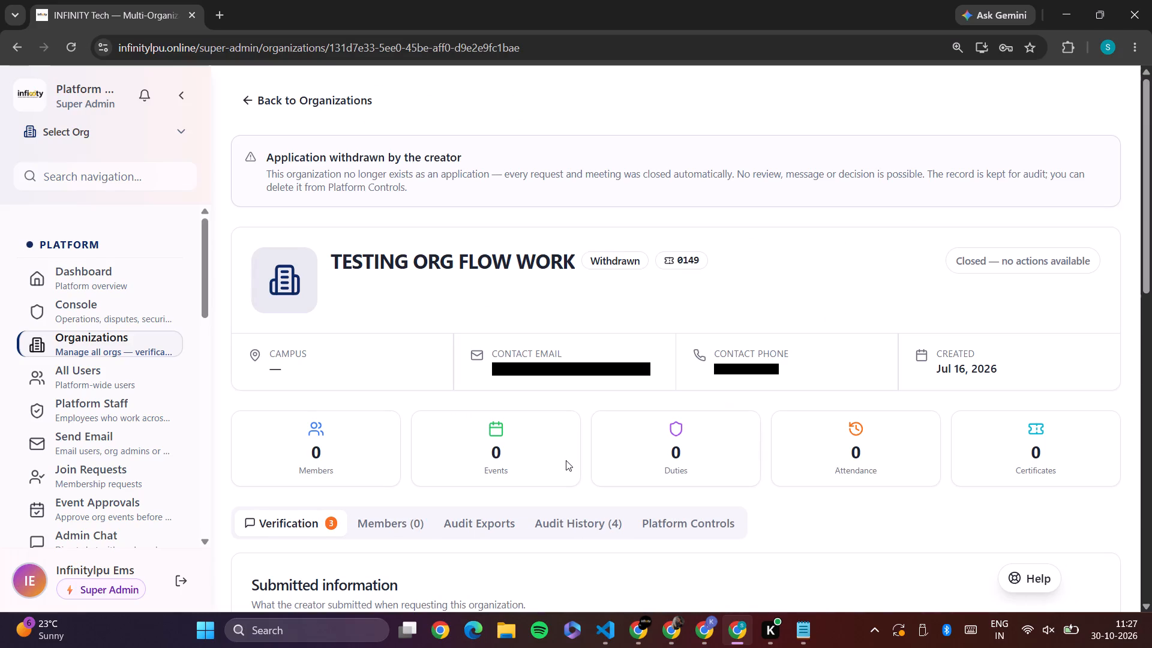
{"action": "scroll", "coordinate": [566, 460], "scroll_direction": "down", "scroll_amount": 2}
{"action": "scroll", "coordinate": [566, 460], "scroll_direction": "up", "scroll_amount": 2}
{"action": "left_click", "coordinate": [301, 106]}
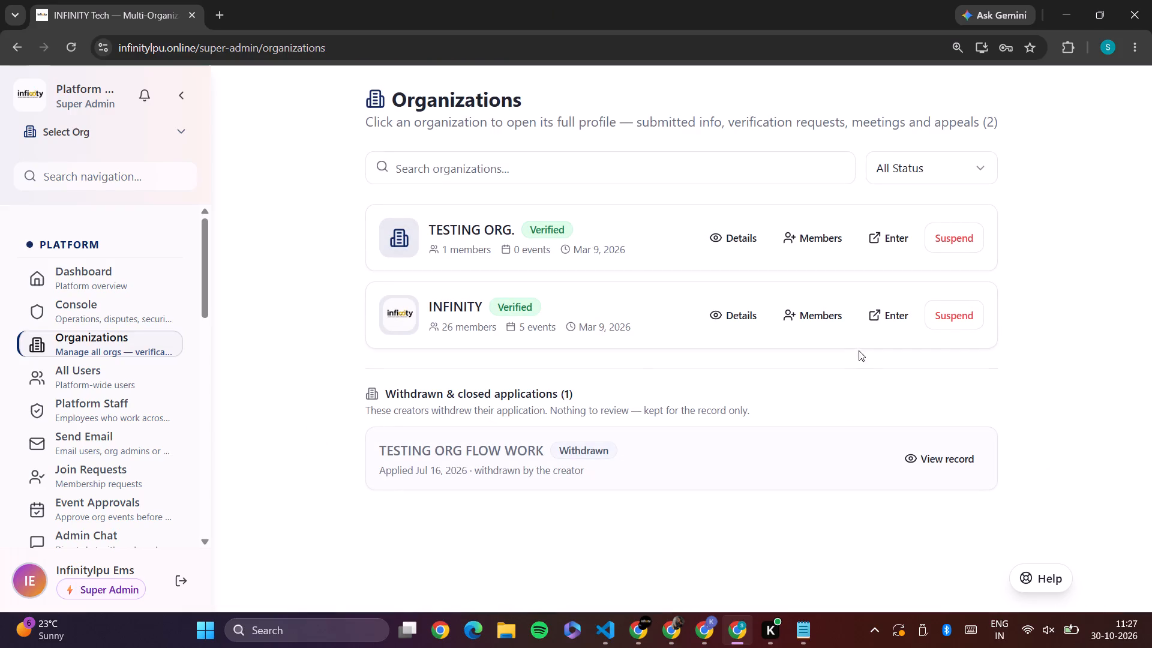
Open the INFINITY organization's details and examine its profile description, contact information and activity figures.
{"action": "left_click", "coordinate": [743, 314]}
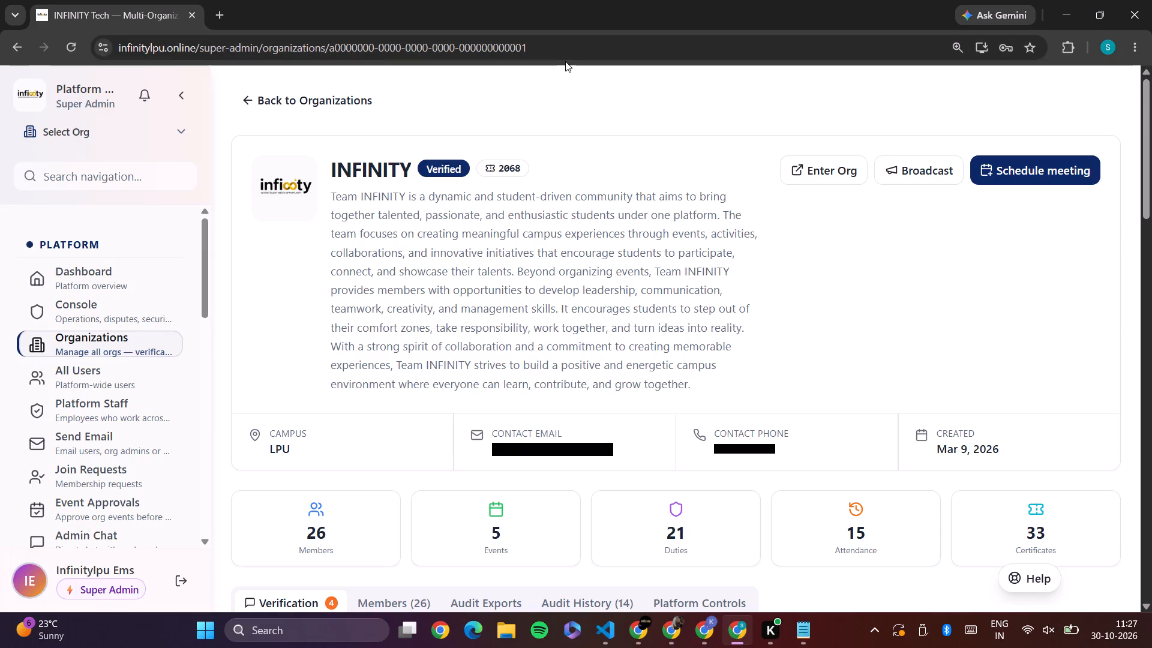
{"action": "left_click", "coordinate": [539, 47]}
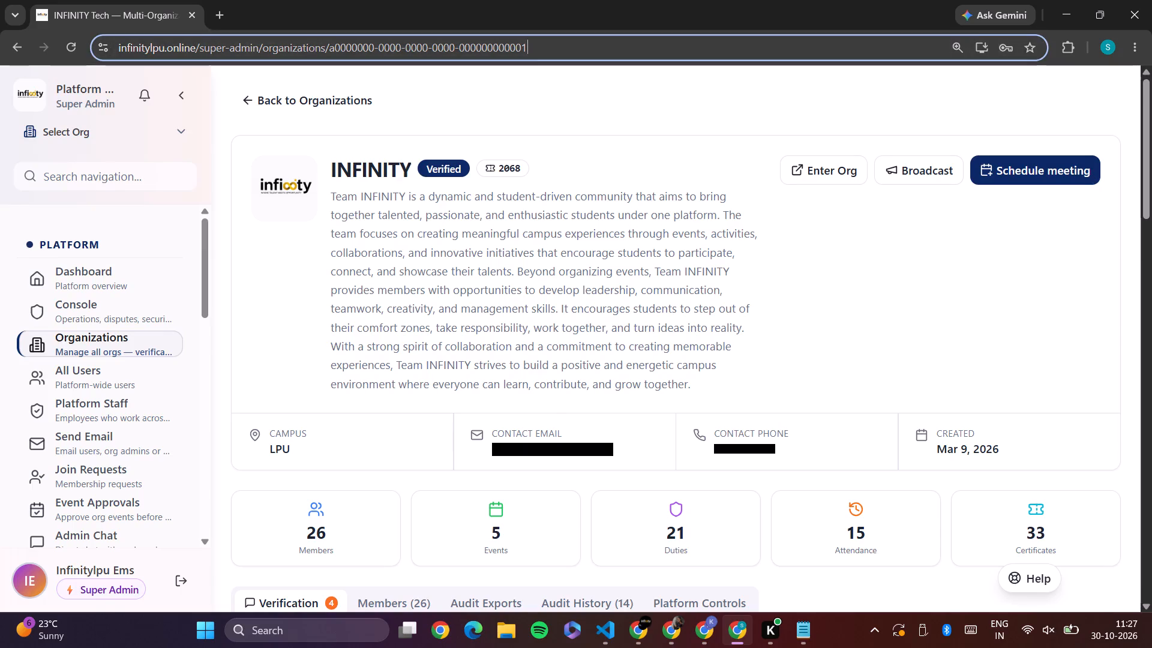
{"action": "left_click", "coordinate": [521, 161]}
{"action": "scroll", "coordinate": [521, 161], "scroll_direction": "down", "scroll_amount": 1}
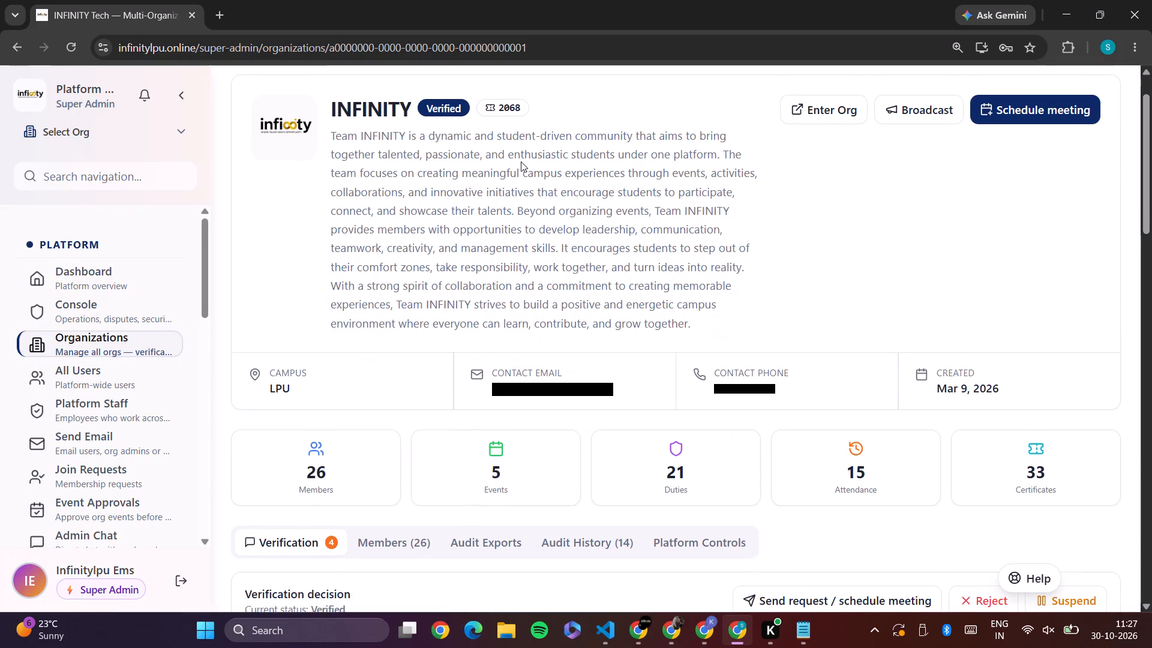
{"action": "scroll", "coordinate": [521, 161], "scroll_direction": "down", "scroll_amount": 5}
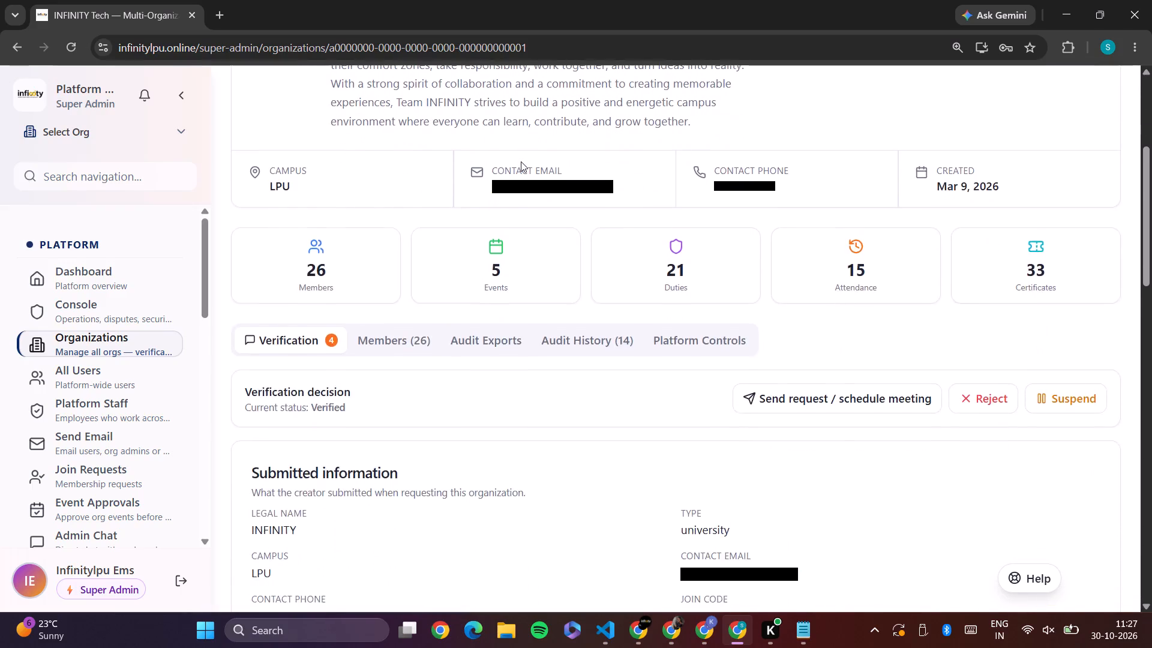
{"action": "scroll", "coordinate": [521, 161], "scroll_direction": "up", "scroll_amount": 3}
{"action": "triple_click", "coordinate": [364, 205]}
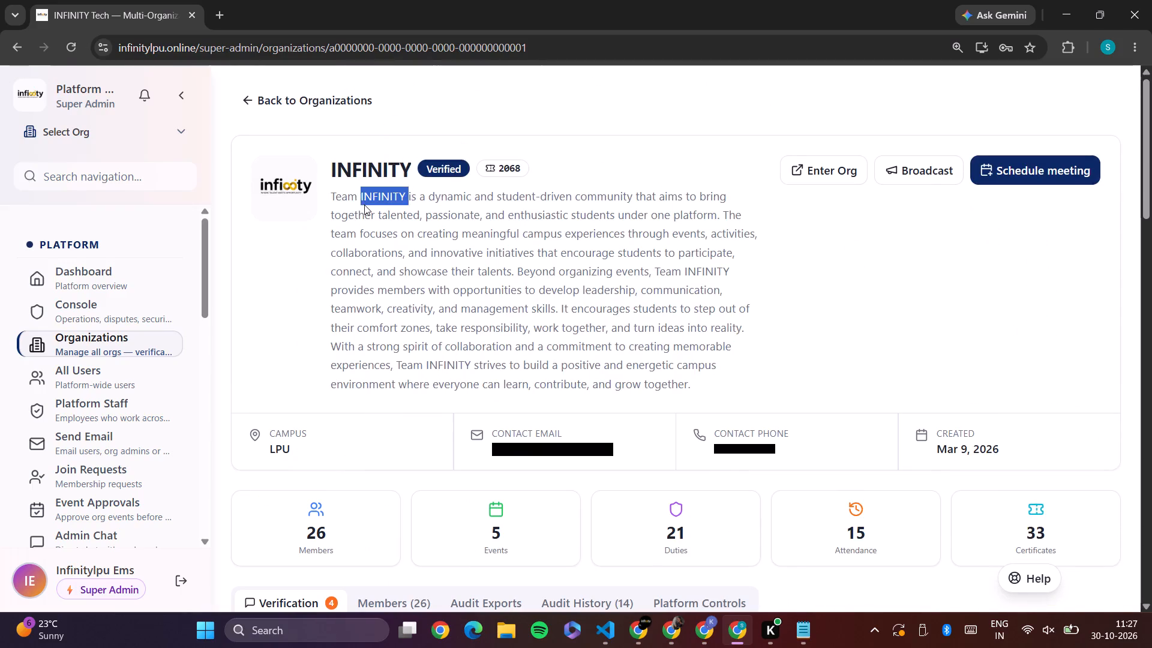
{"action": "left_click", "coordinate": [721, 333]}
{"action": "scroll", "coordinate": [721, 333], "scroll_direction": "down", "scroll_amount": 1}
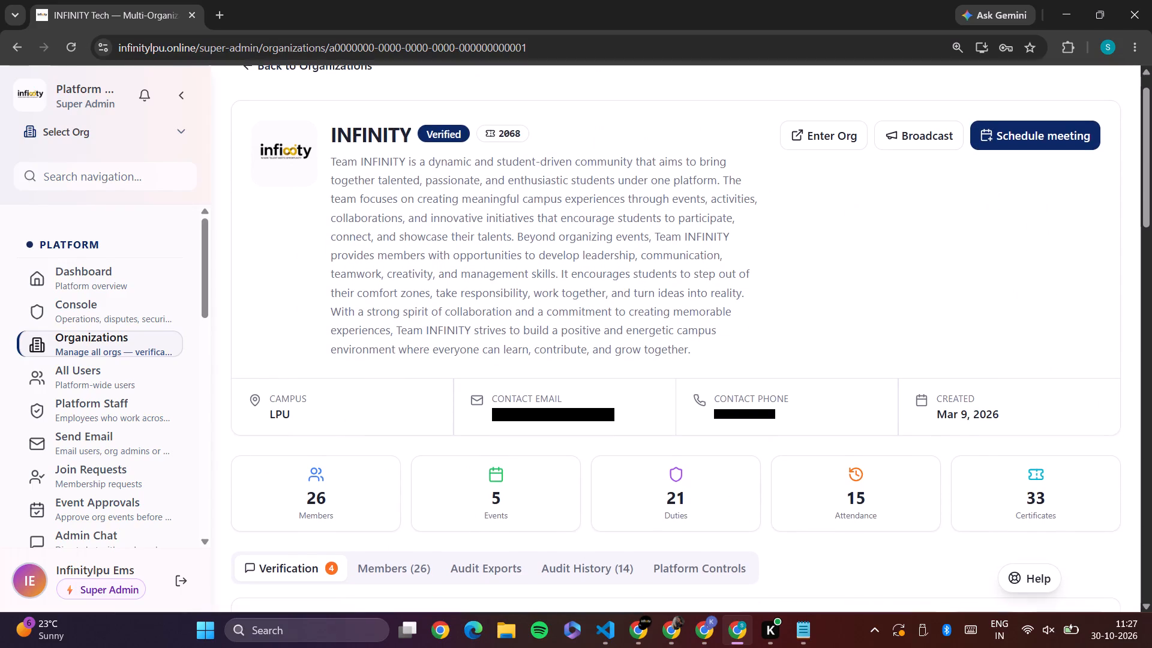
{"action": "scroll", "coordinate": [721, 333], "scroll_direction": "down", "scroll_amount": 1}
Examine the Info and Meeting request forms in INFINITY's meeting scheduling dialog and close it without sending.
{"action": "left_click", "coordinate": [1021, 142]}
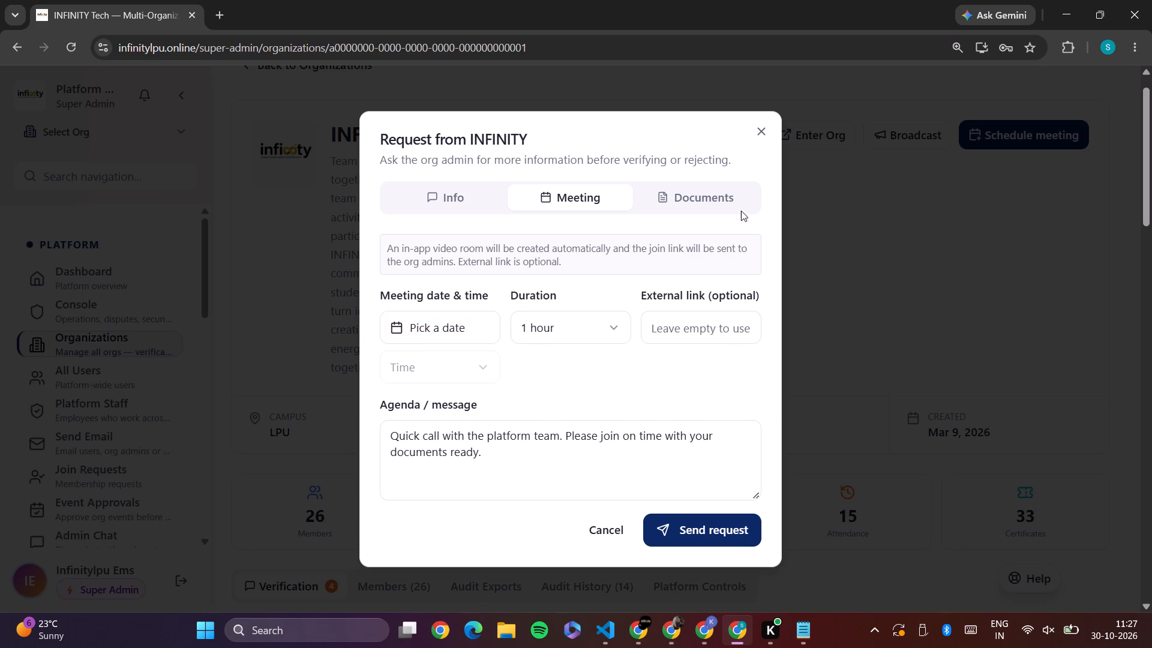
{"action": "left_click", "coordinate": [715, 190]}
{"action": "left_click", "coordinate": [406, 263]}
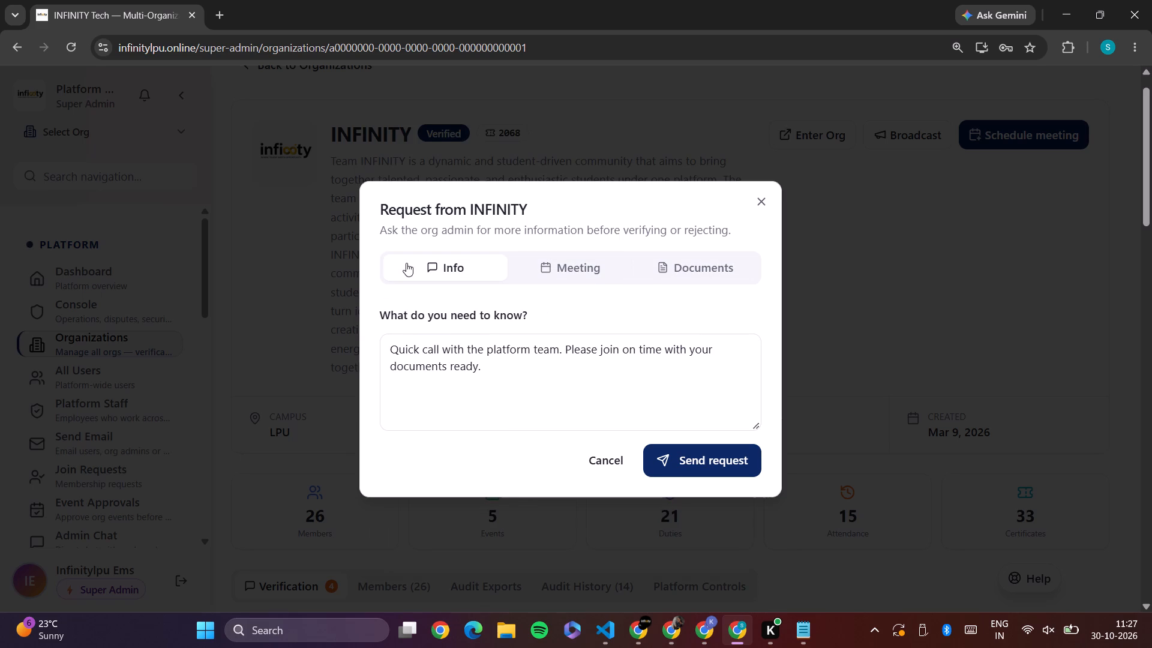
{"action": "left_click", "coordinate": [552, 277]}
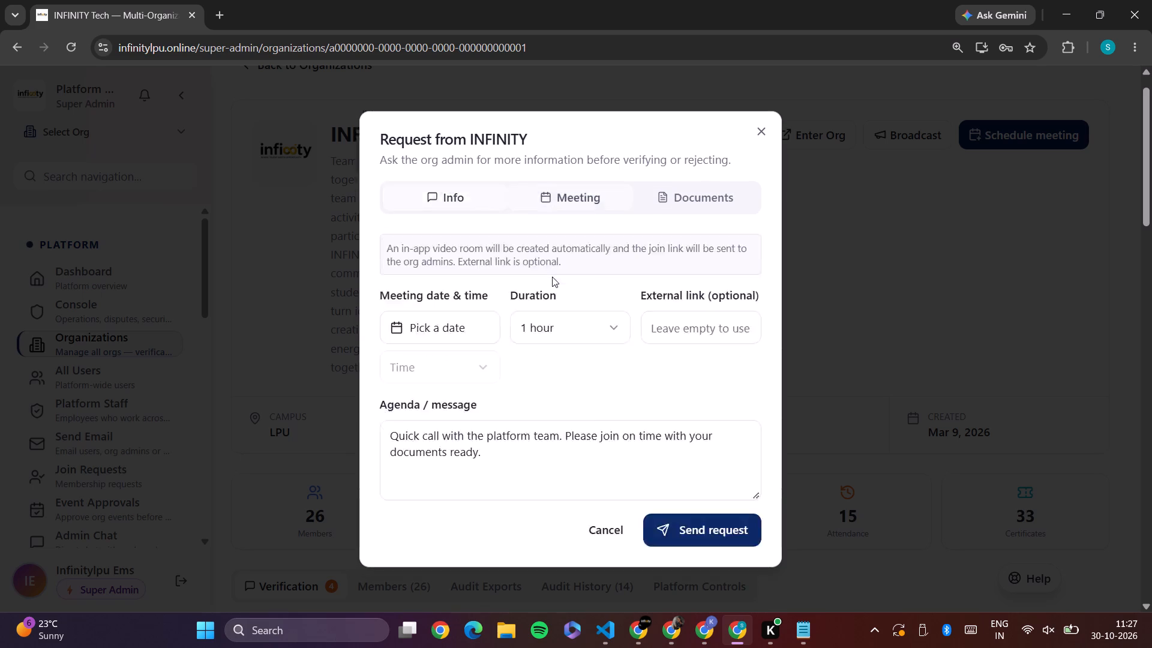
{"action": "left_click", "coordinate": [758, 131]}
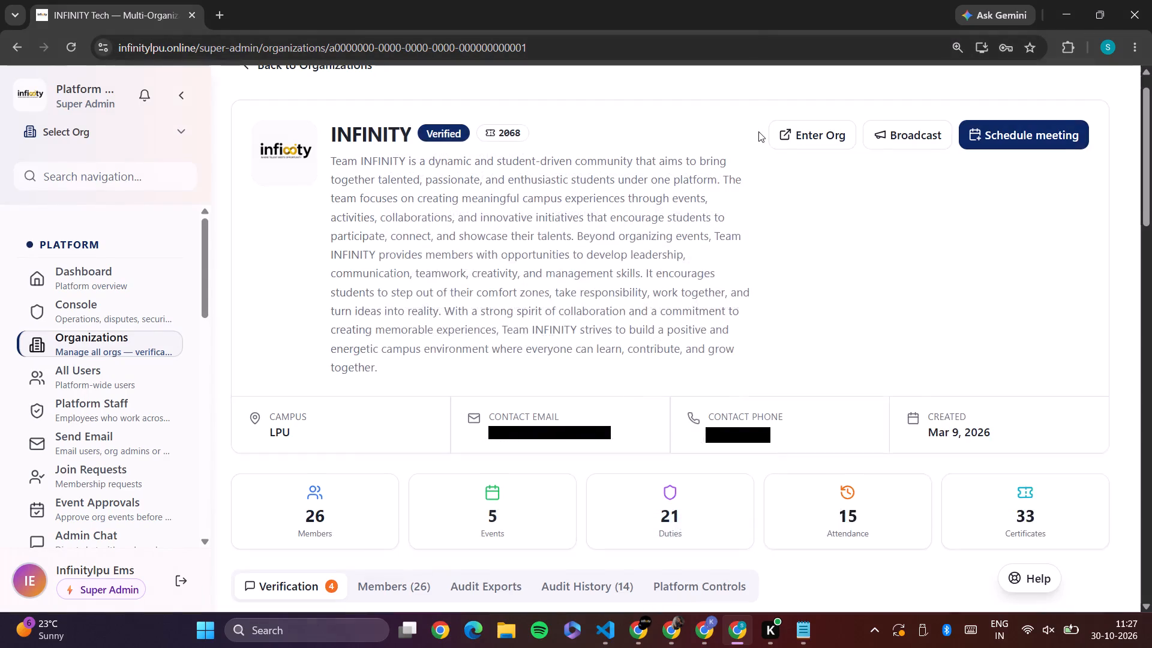
Examine INFINITY's verification section, including the submitted information, attached document and status and appeal timeline.
{"action": "scroll", "coordinate": [733, 281], "scroll_direction": "down", "scroll_amount": 6}
{"action": "scroll", "coordinate": [733, 281], "scroll_direction": "up", "scroll_amount": 1}
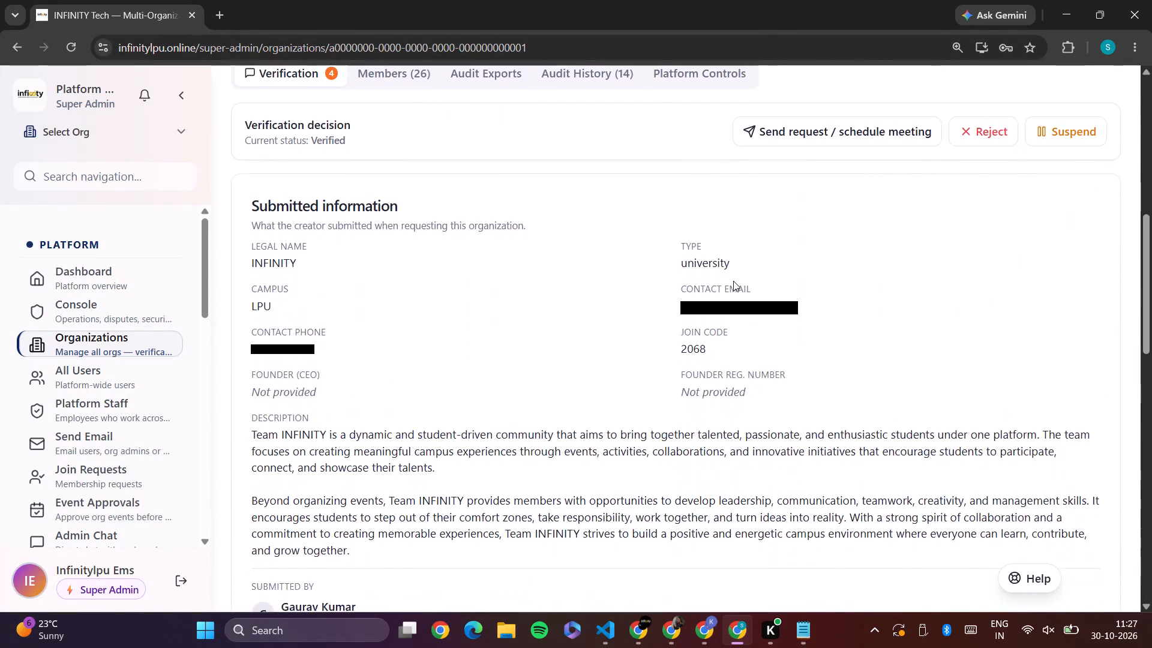
{"action": "scroll", "coordinate": [733, 281], "scroll_direction": "up", "scroll_amount": 1}
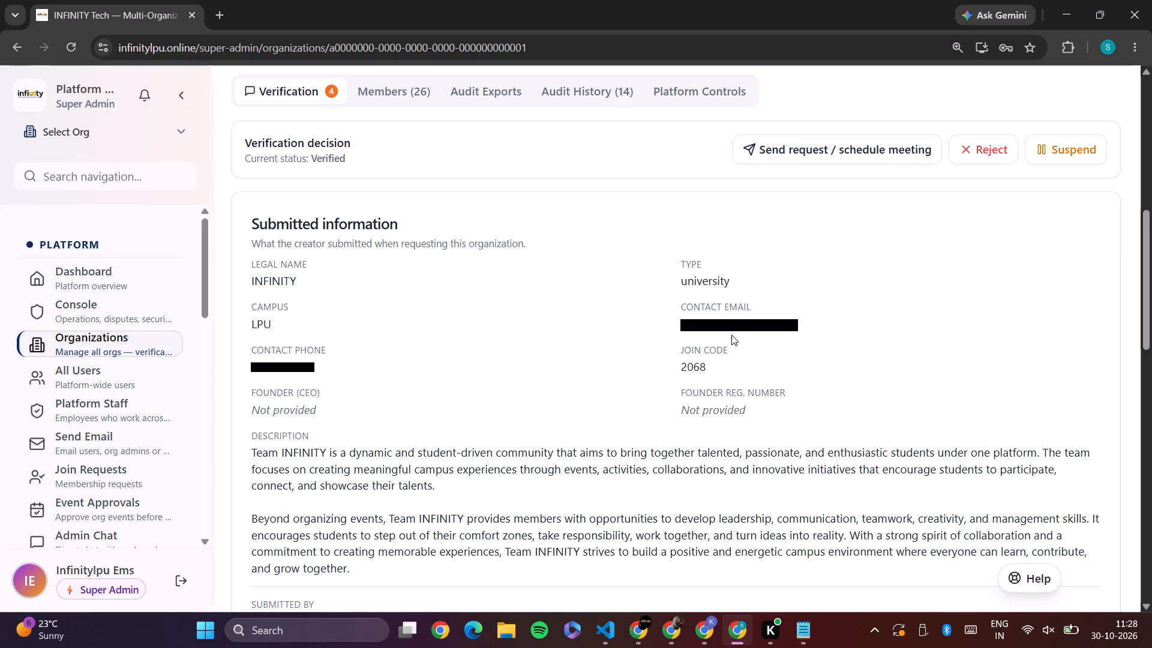
{"action": "scroll", "coordinate": [731, 335], "scroll_direction": "up", "scroll_amount": 1}
{"action": "scroll", "coordinate": [460, 336], "scroll_direction": "down", "scroll_amount": 6}
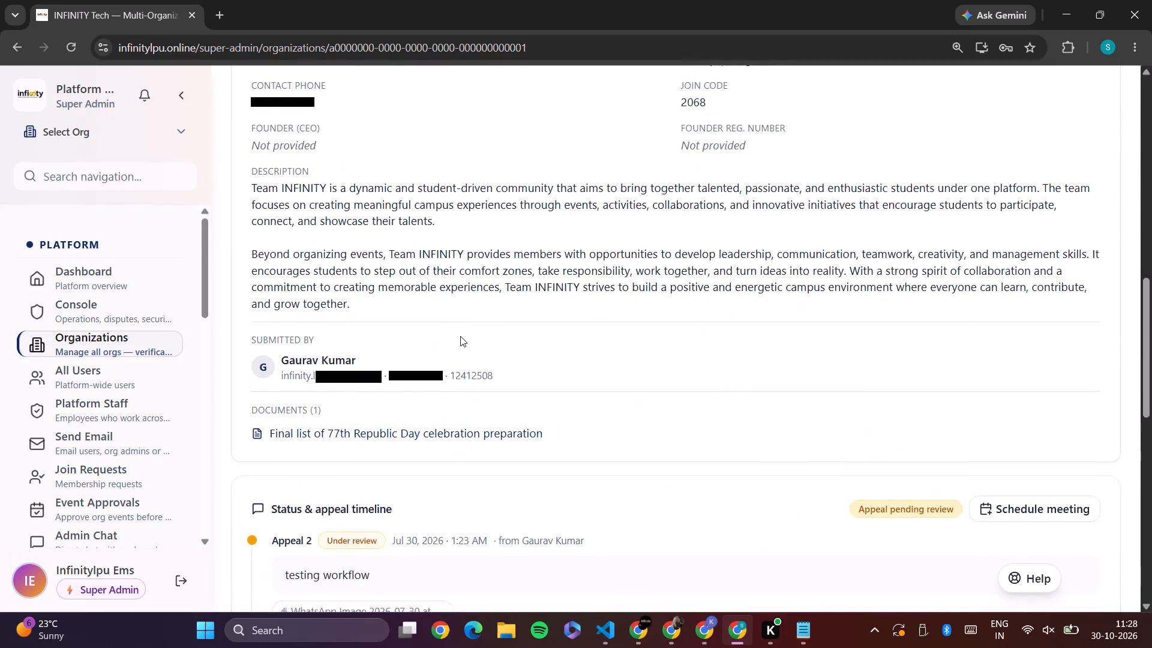
{"action": "scroll", "coordinate": [460, 336], "scroll_direction": "down", "scroll_amount": 2}
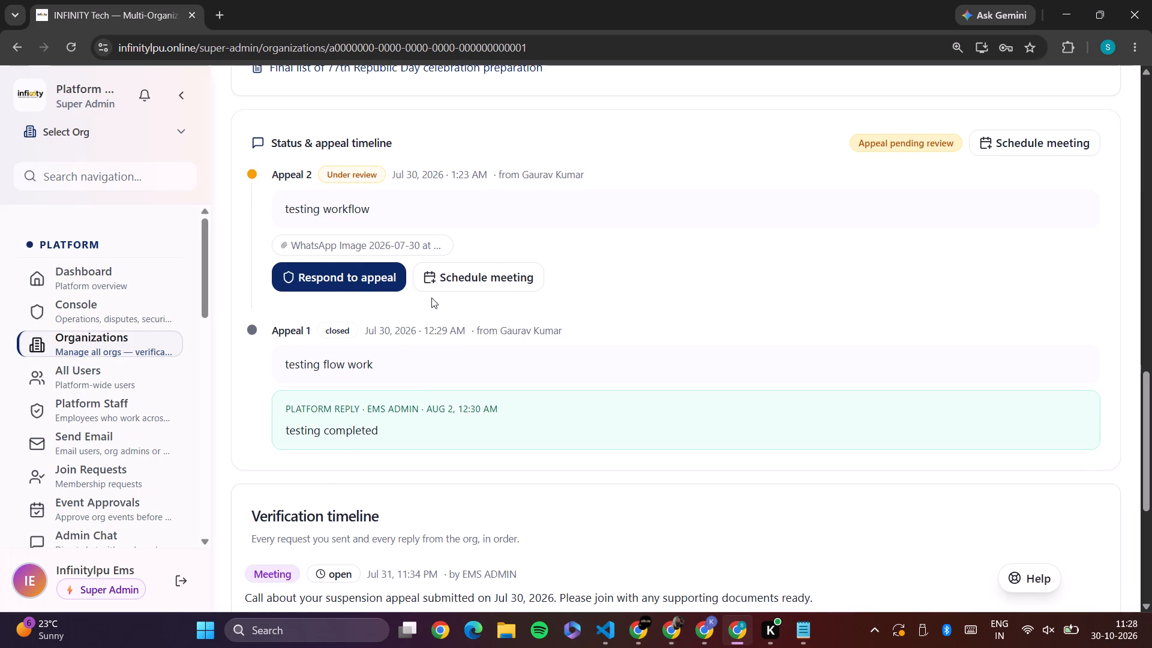
Check the response form for INFINITY's Appeal 2 with a test character and close it without sending.
{"action": "left_click", "coordinate": [337, 283]}
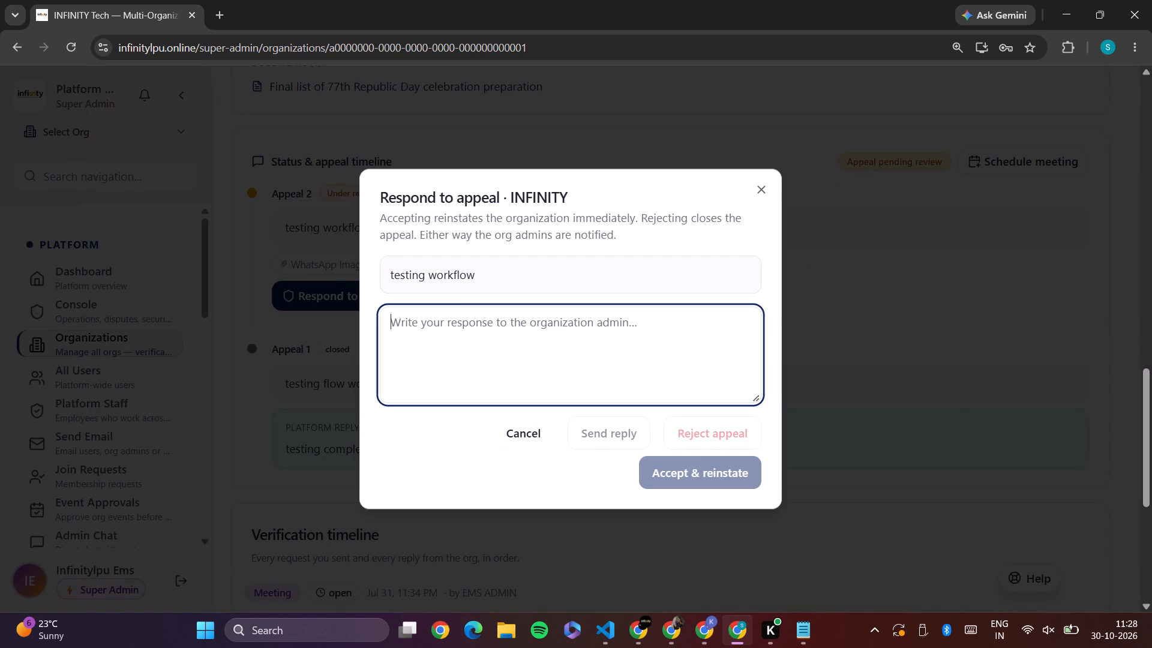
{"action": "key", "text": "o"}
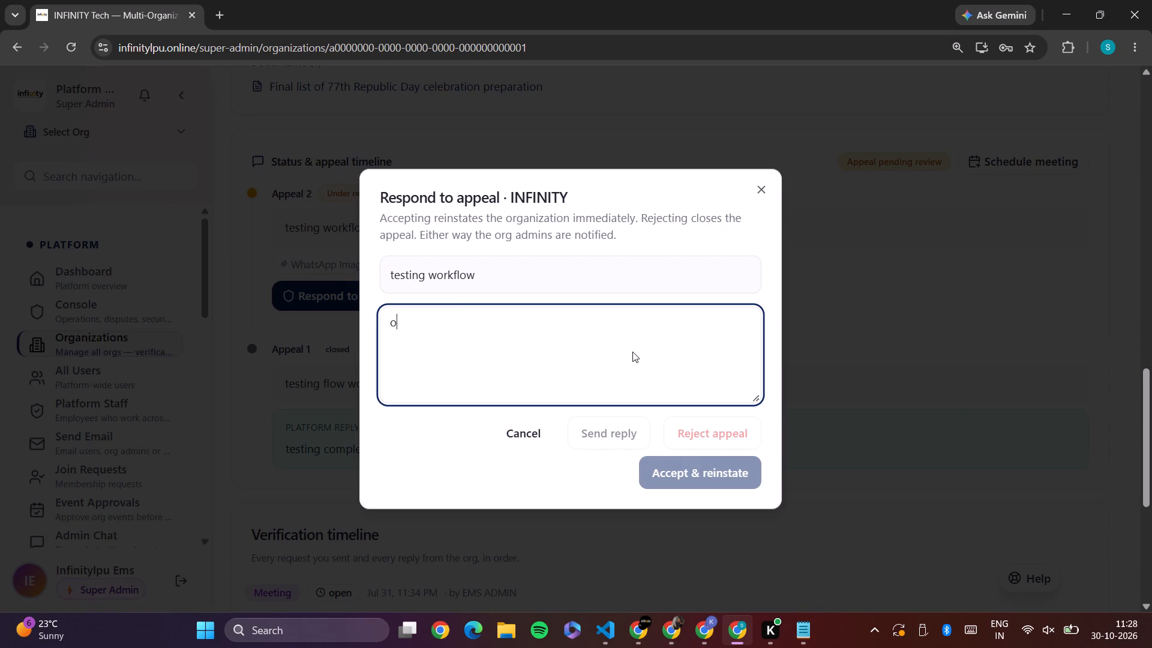
{"action": "left_click", "coordinate": [757, 190]}
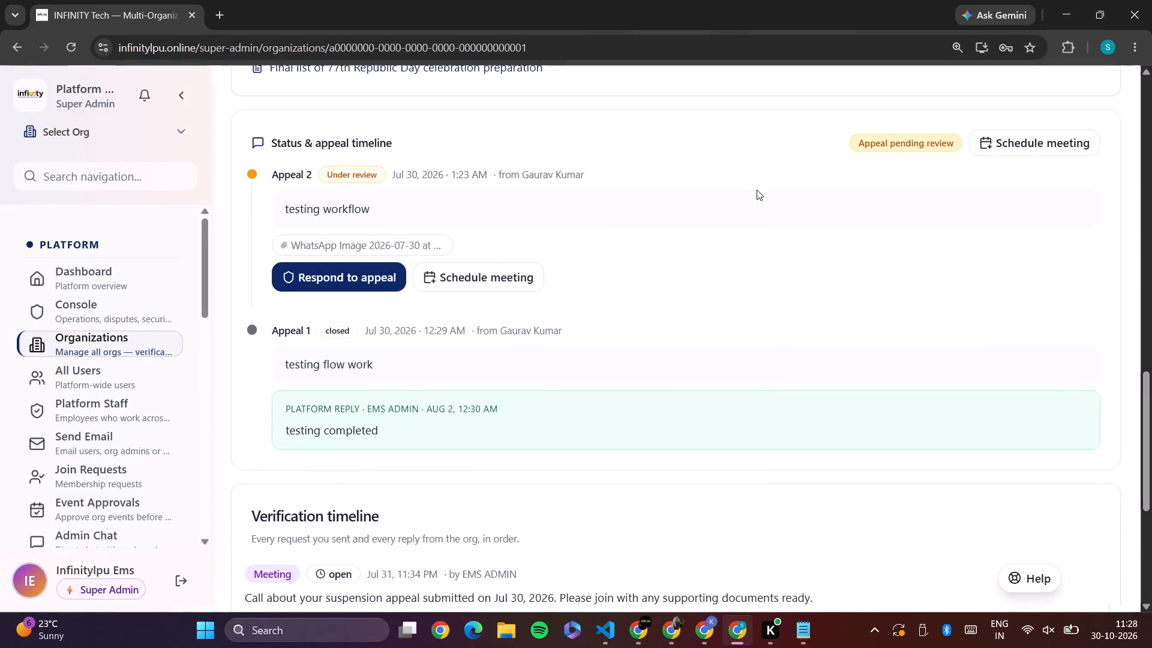
Examine INFINITY's appeal entries and its verification timeline of meeting, info and appeal requests, then go back to the submitted information.
{"action": "scroll", "coordinate": [561, 386], "scroll_direction": "up", "scroll_amount": 1}
{"action": "scroll", "coordinate": [362, 302], "scroll_direction": "down", "scroll_amount": 1}
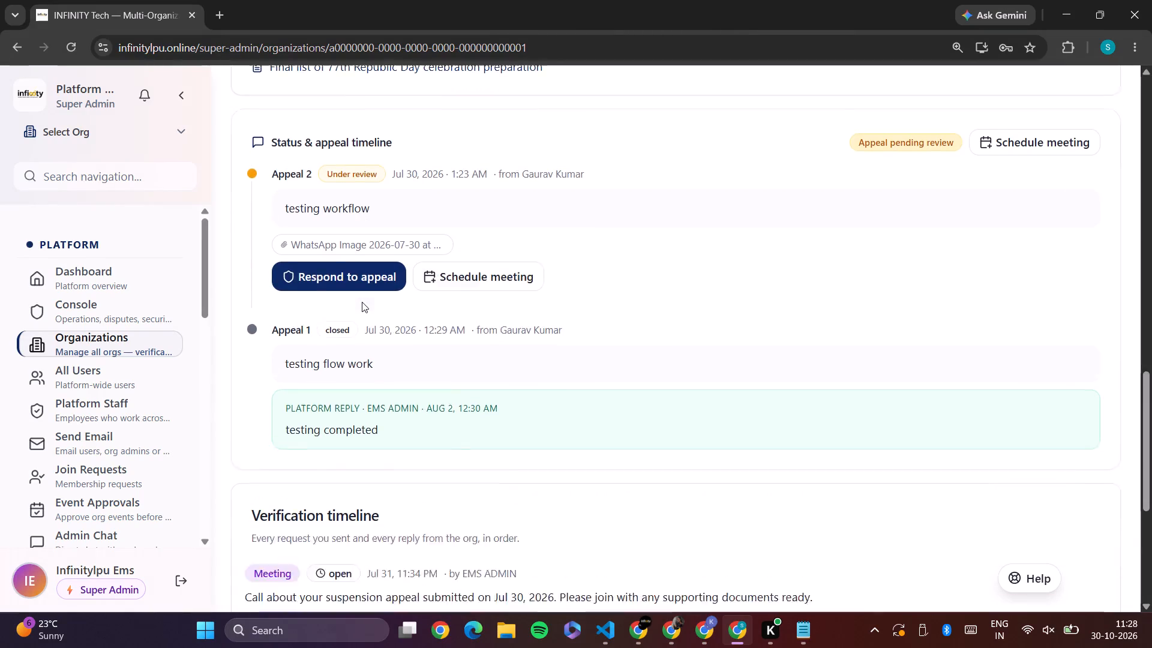
{"action": "scroll", "coordinate": [362, 302], "scroll_direction": "down", "scroll_amount": 9}
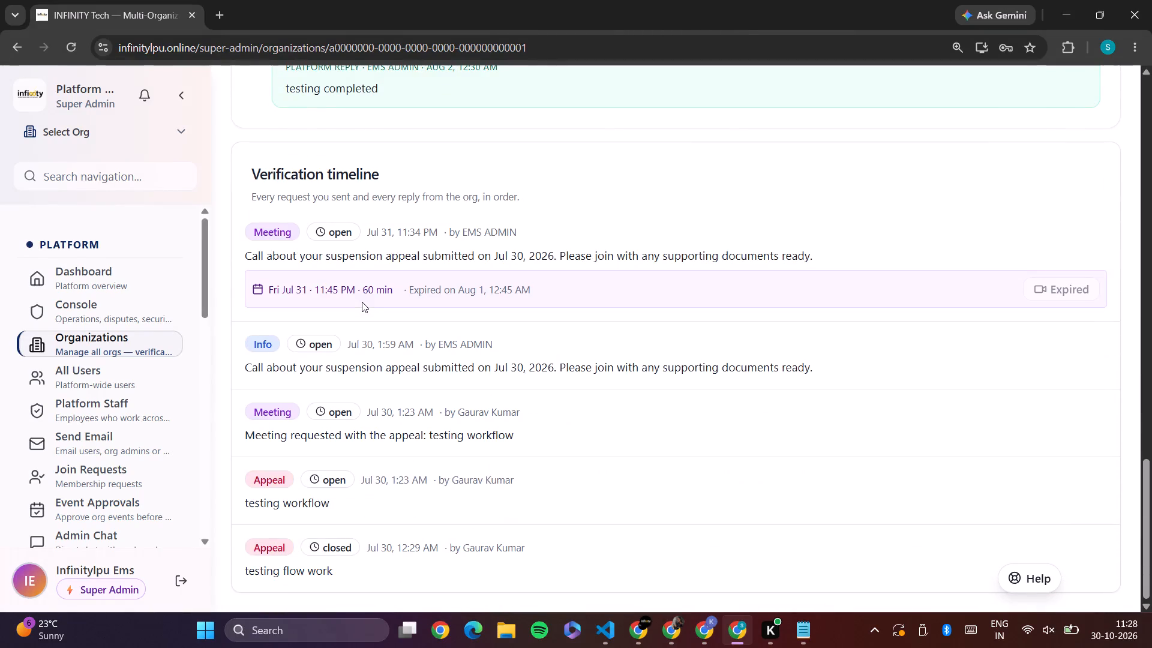
{"action": "scroll", "coordinate": [362, 302], "scroll_direction": "up", "scroll_amount": 1}
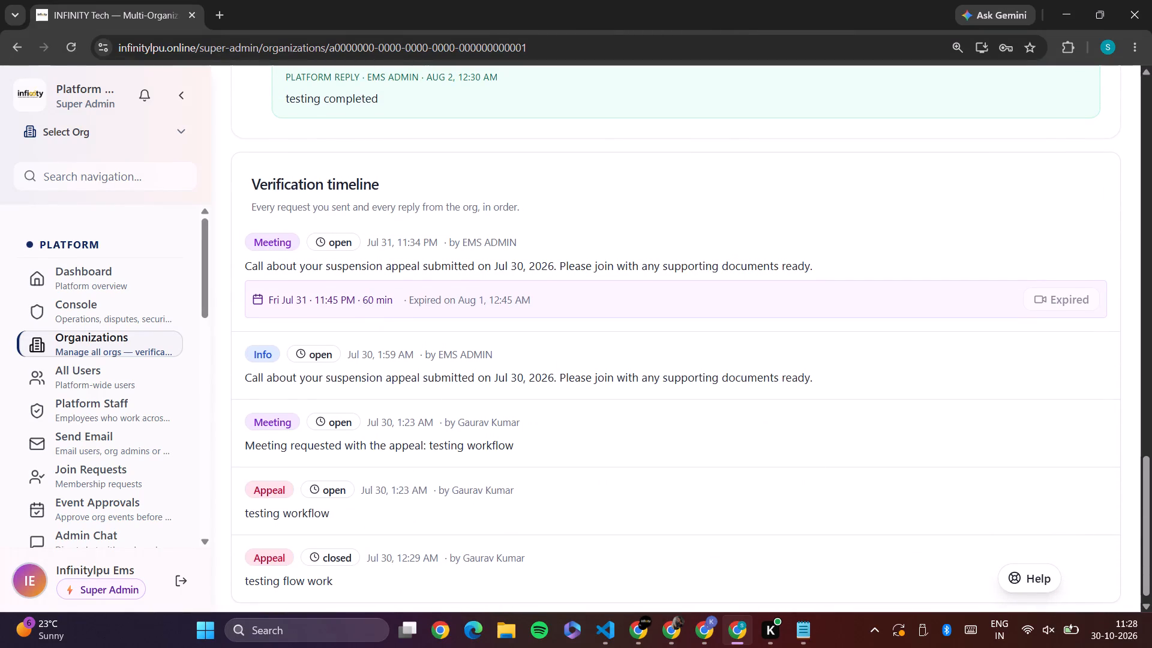
{"action": "scroll", "coordinate": [442, 292], "scroll_direction": "up", "scroll_amount": 4}
{"action": "scroll", "coordinate": [326, 323], "scroll_direction": "up", "scroll_amount": 3}
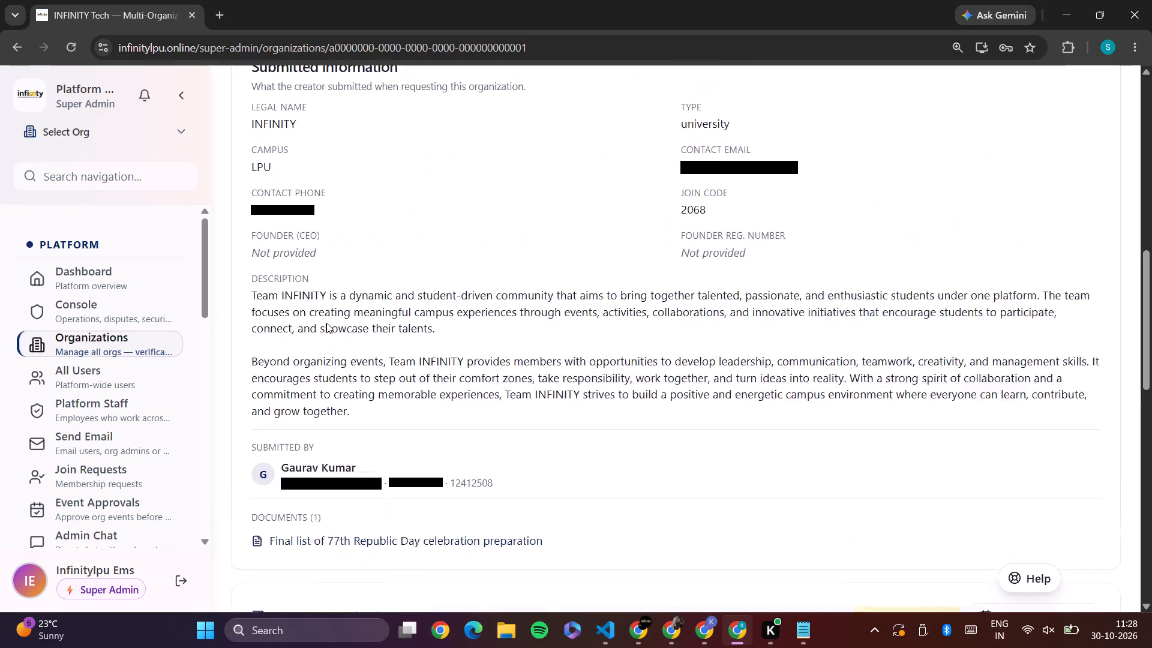
Check the attached "Final list of 77th Republic Day celebration preparation" document, close it and return to the organizations list.
{"action": "scroll", "coordinate": [326, 323], "scroll_direction": "down", "scroll_amount": 1}
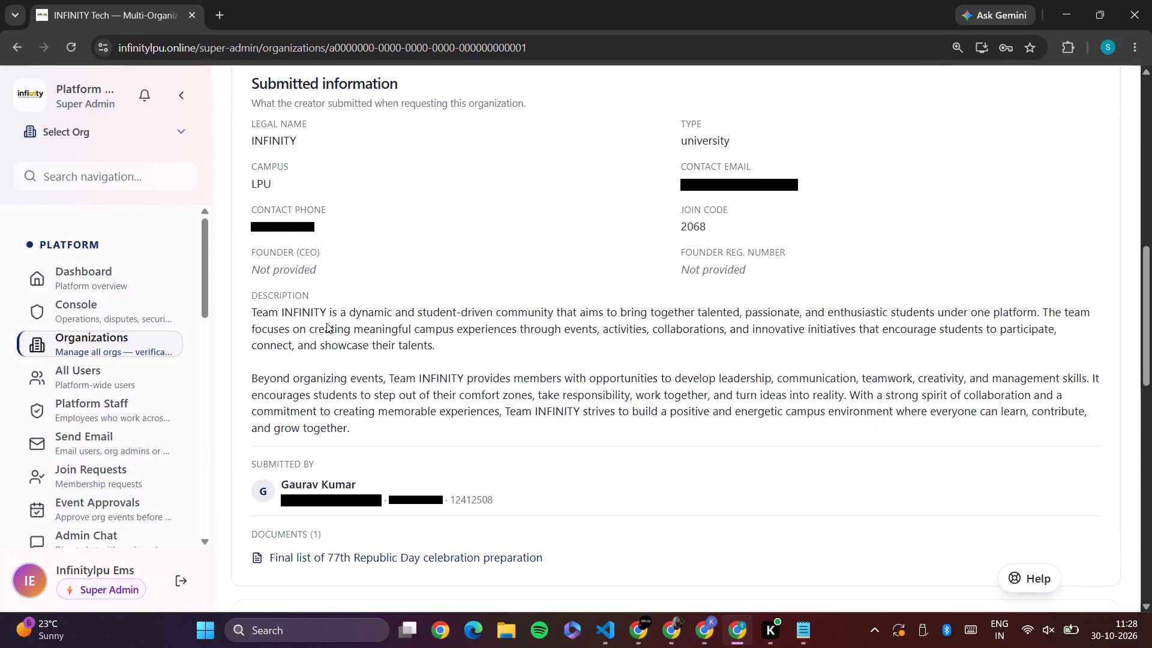
{"action": "scroll", "coordinate": [326, 323], "scroll_direction": "down", "scroll_amount": 2}
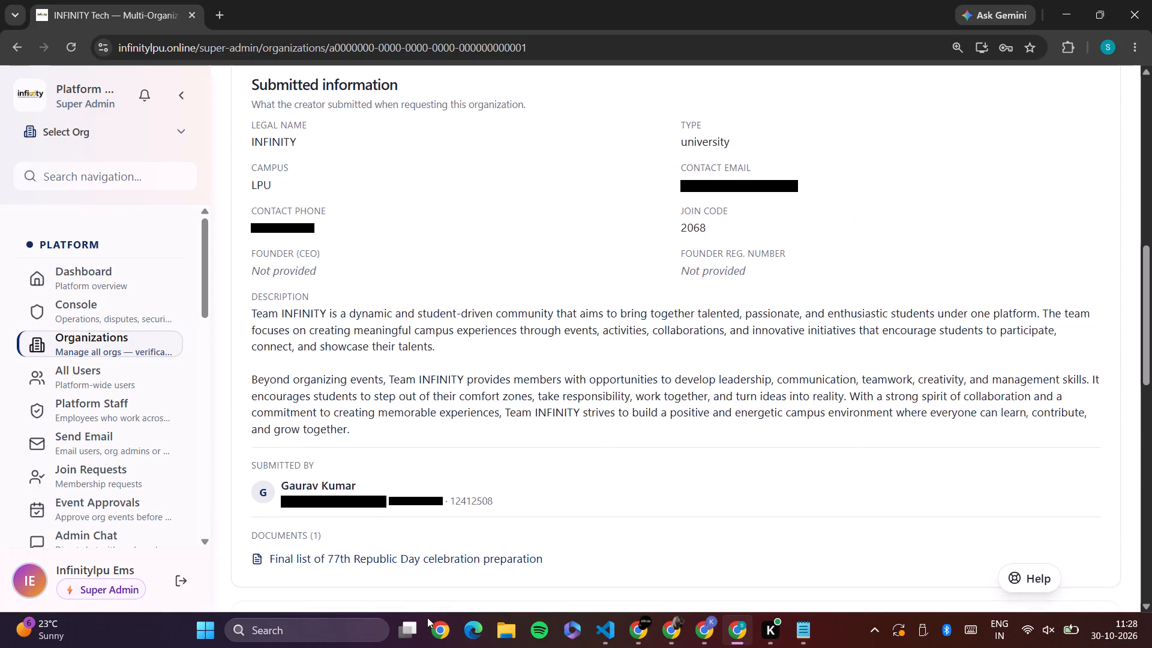
{"action": "left_click", "coordinate": [416, 560]}
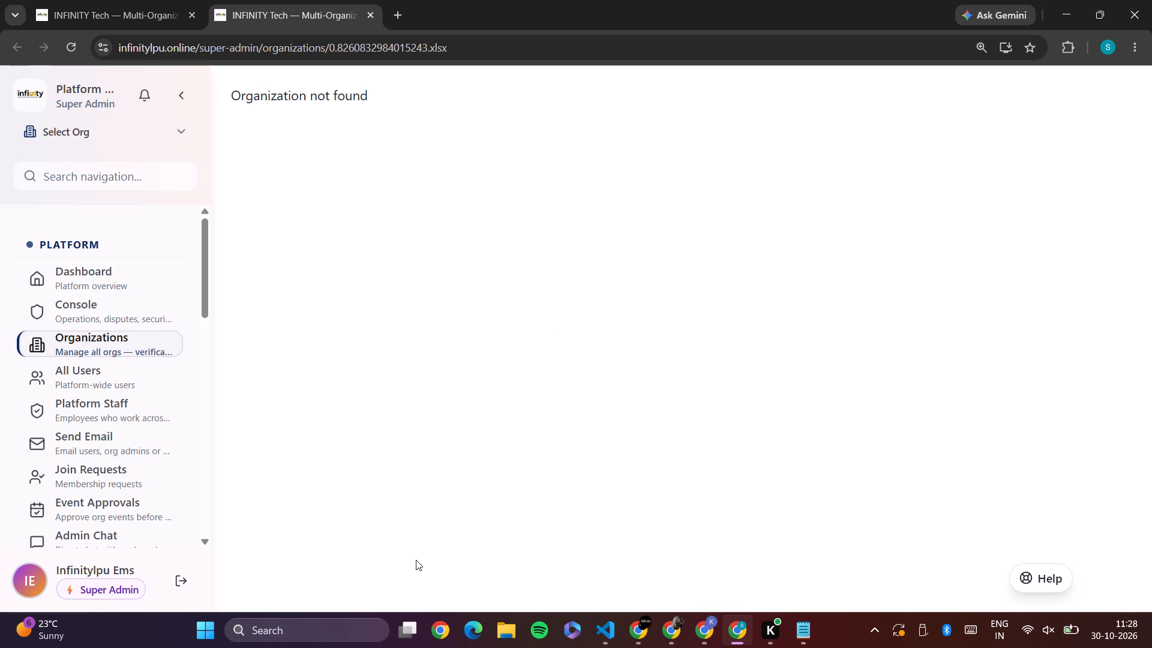
{"action": "left_click", "coordinate": [367, 11]}
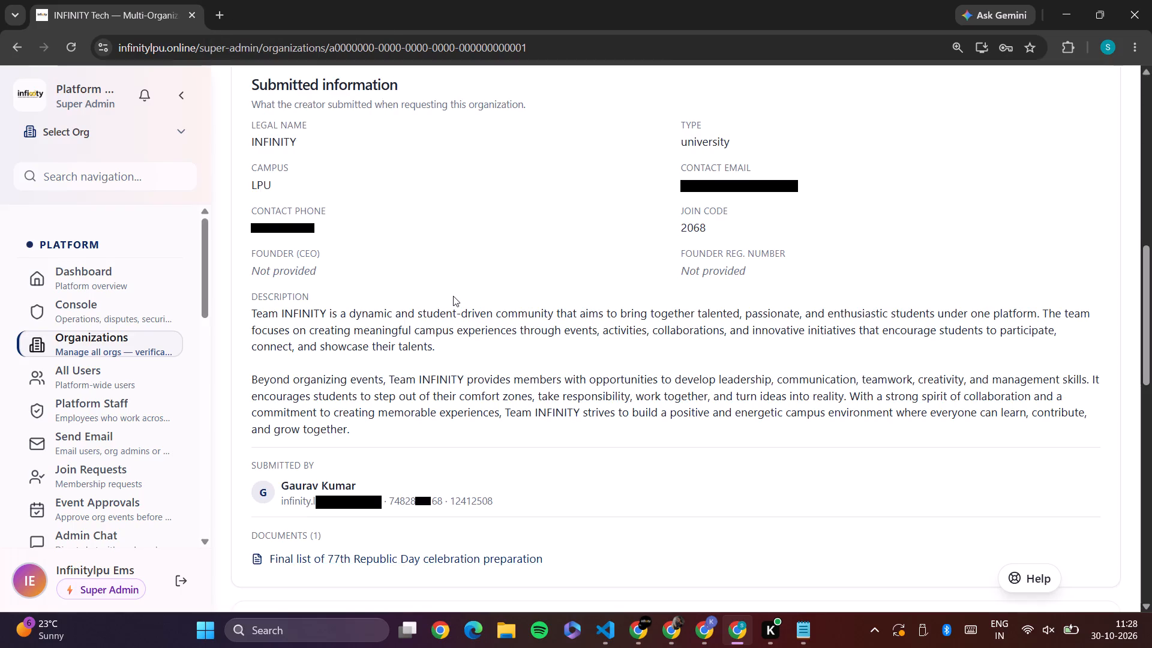
{"action": "scroll", "coordinate": [453, 296], "scroll_direction": "up", "scroll_amount": 8}
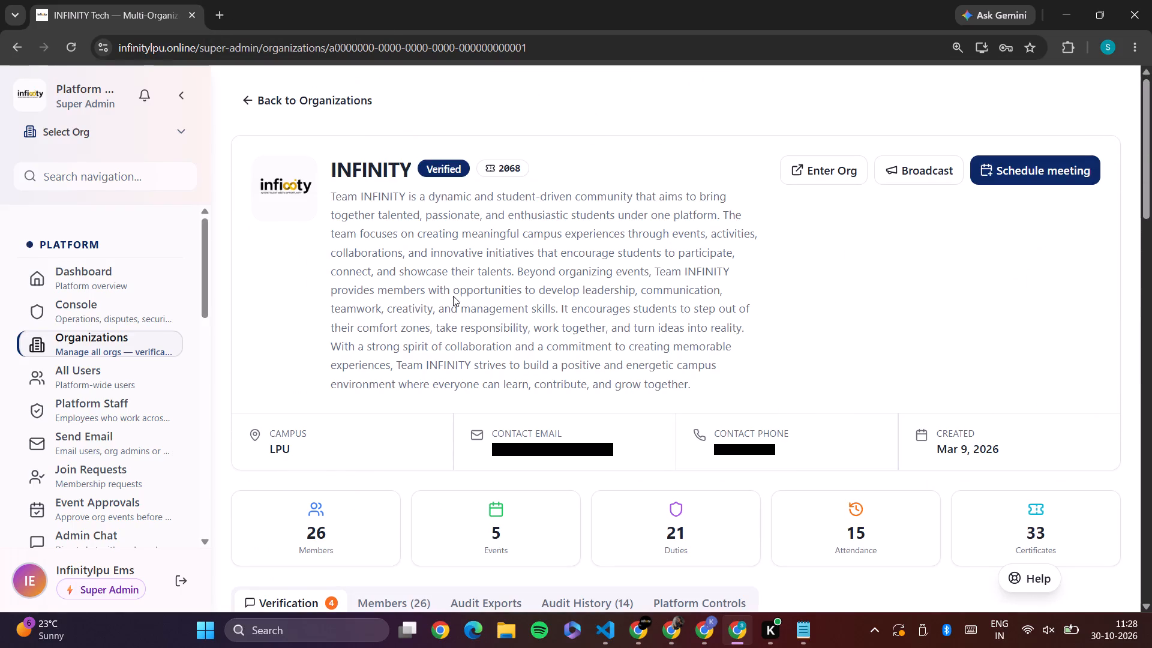
{"action": "left_click", "coordinate": [239, 92]}
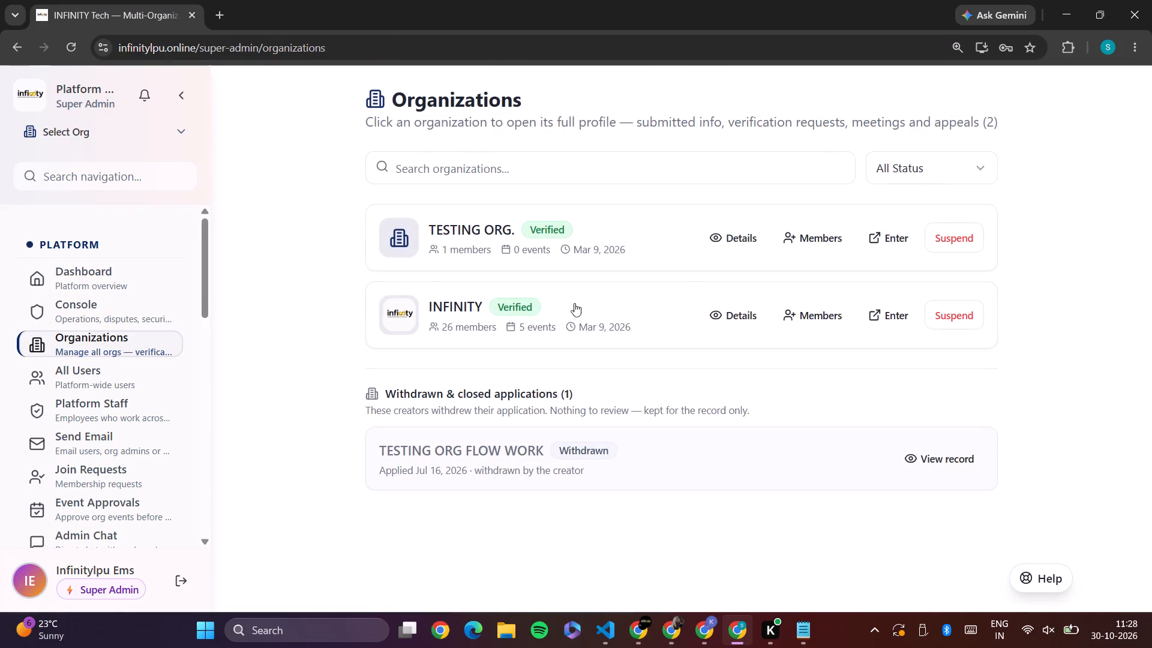
Examine TESTING ORG.'s details, including profile, submitted information, appeal status and verification timeline, and return to the organizations list.
{"action": "left_click", "coordinate": [747, 238]}
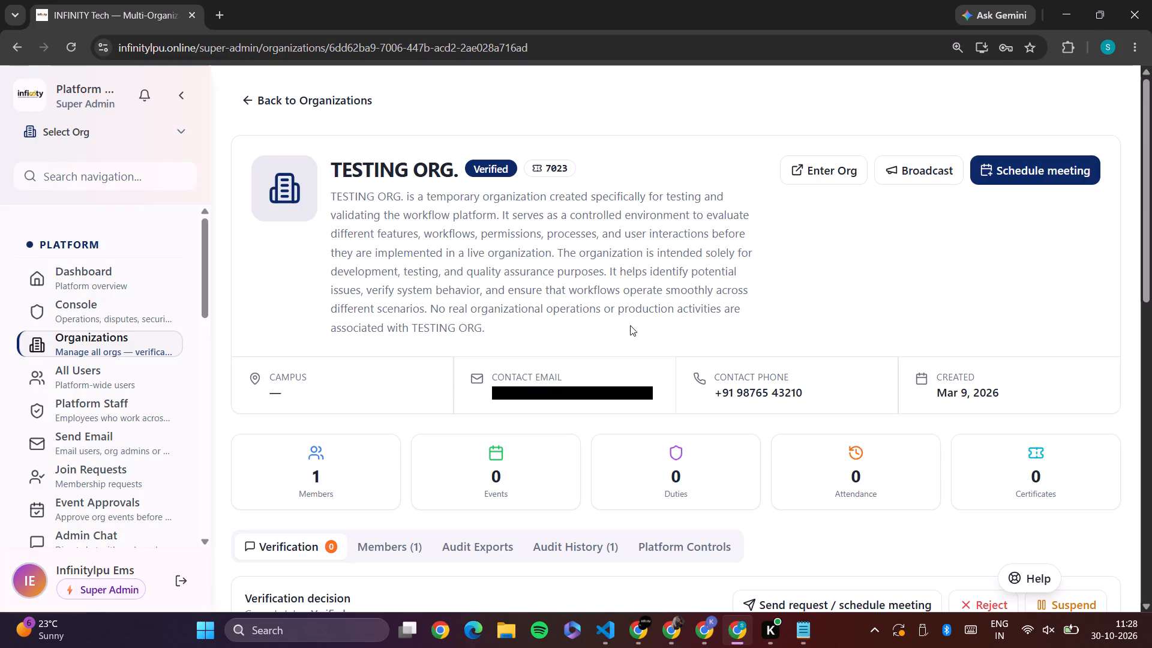
{"action": "double_click", "coordinate": [371, 380]}
{"action": "scroll", "coordinate": [483, 484], "scroll_direction": "down", "scroll_amount": 1}
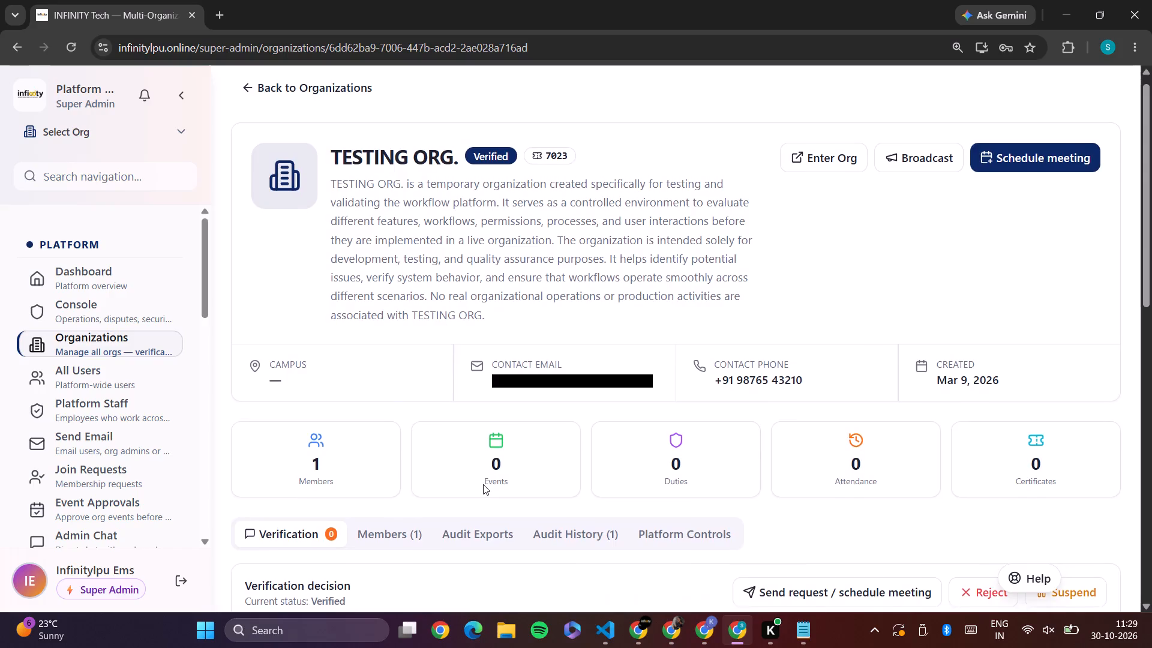
{"action": "scroll", "coordinate": [483, 484], "scroll_direction": "down", "scroll_amount": 6}
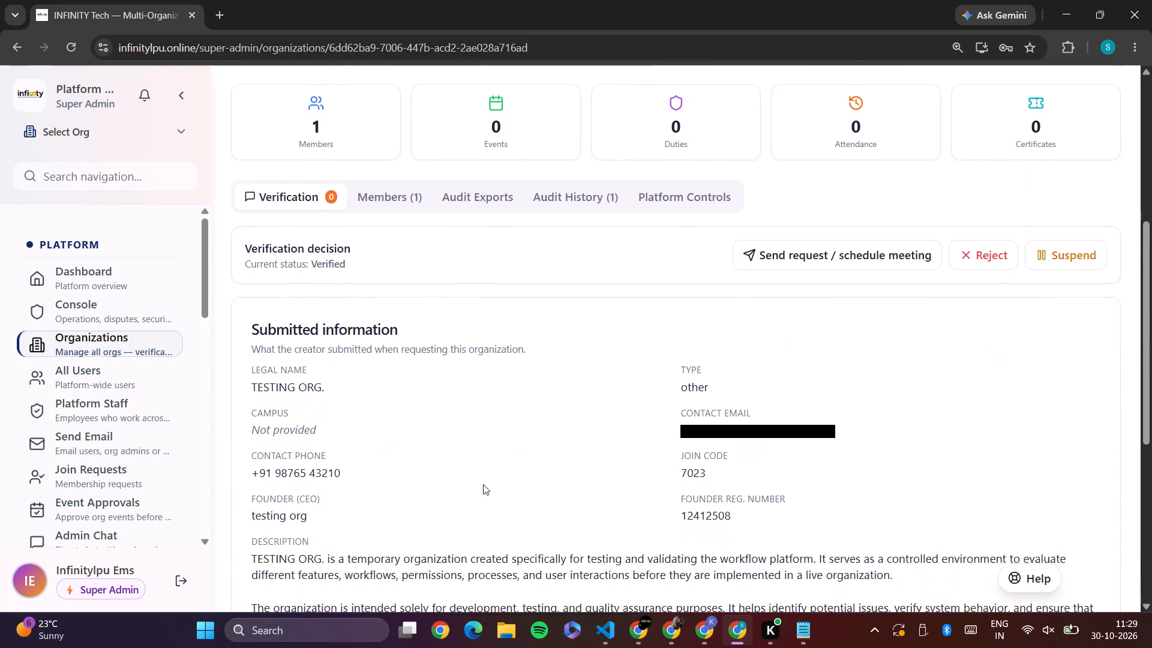
{"action": "scroll", "coordinate": [483, 484], "scroll_direction": "down", "scroll_amount": 4}
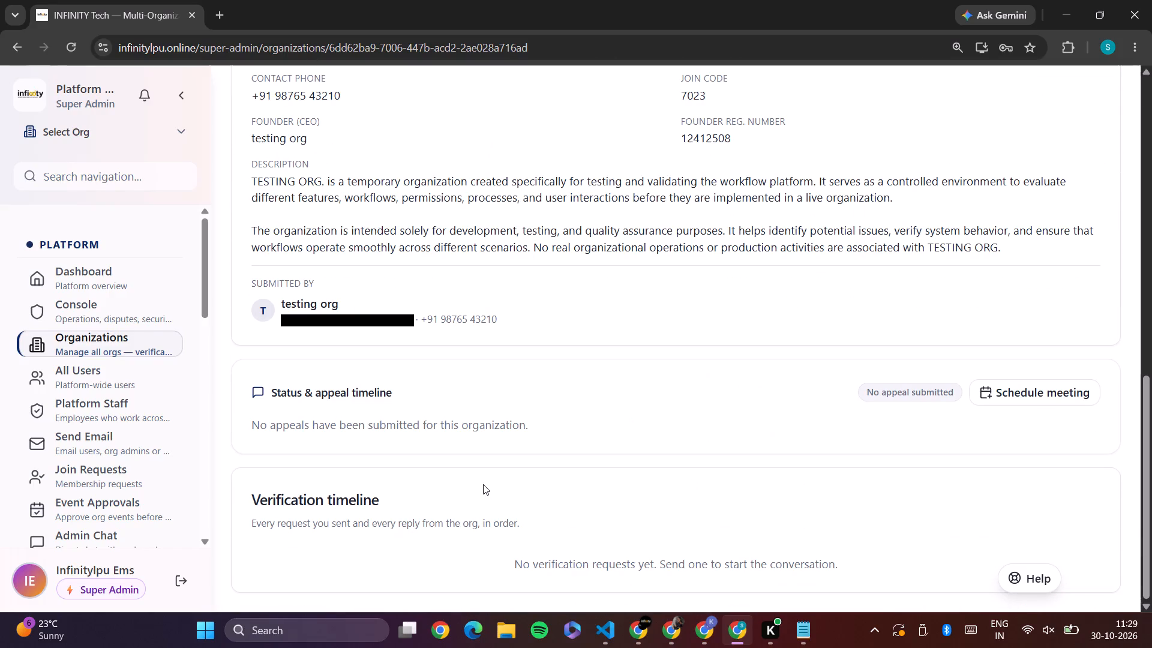
{"action": "scroll", "coordinate": [483, 484], "scroll_direction": "up", "scroll_amount": 4}
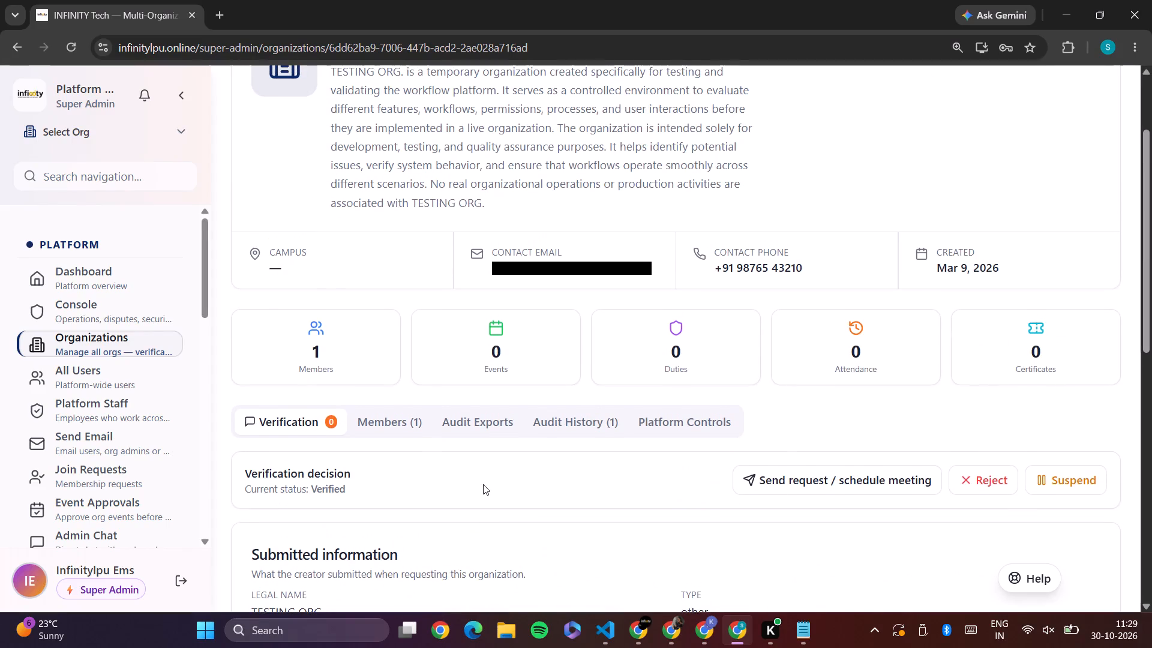
{"action": "scroll", "coordinate": [678, 355], "scroll_direction": "up", "scroll_amount": 4}
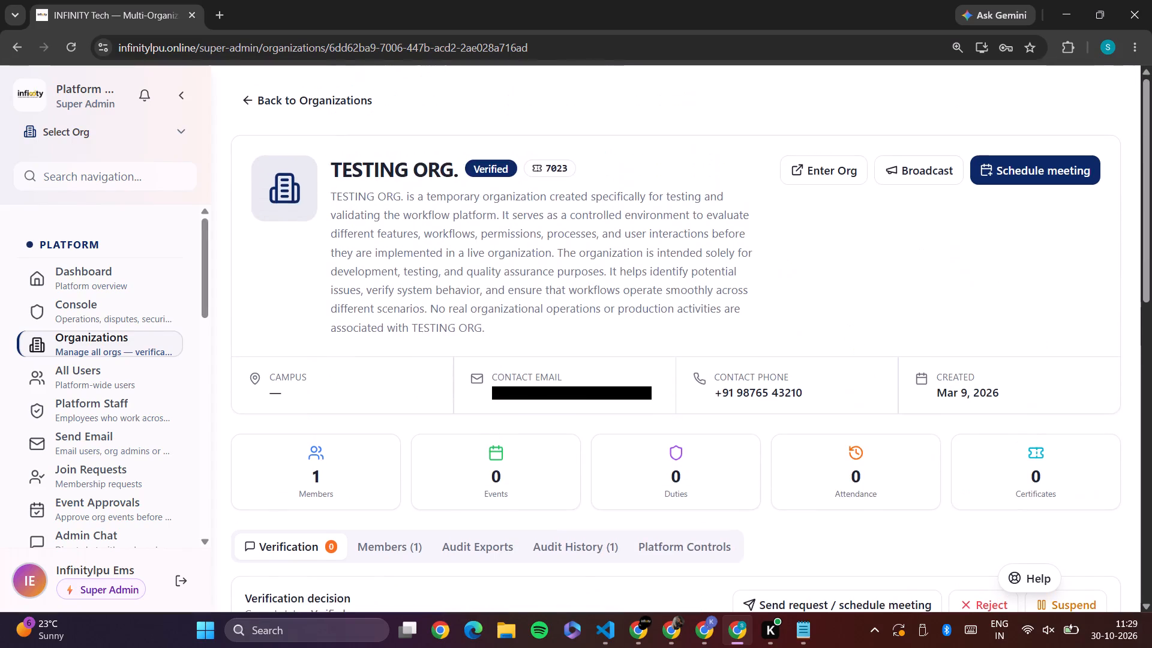
{"action": "left_click", "coordinate": [295, 96]}
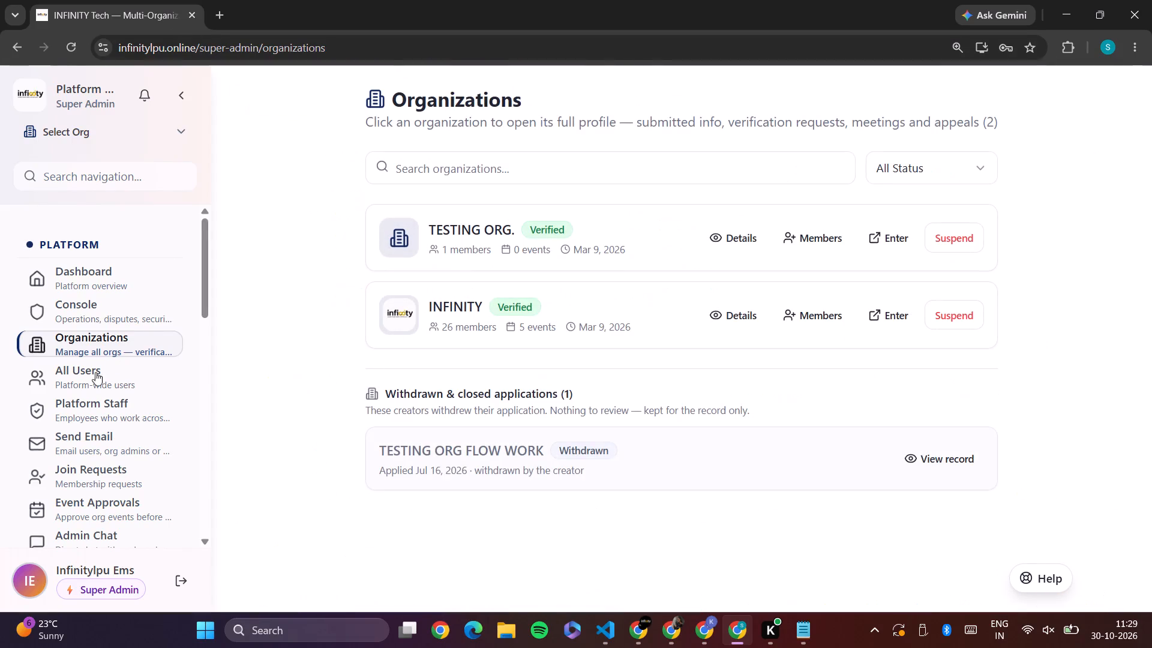
Open the platform overview dashboard of the super admin area.
{"action": "left_click", "coordinate": [92, 266]}
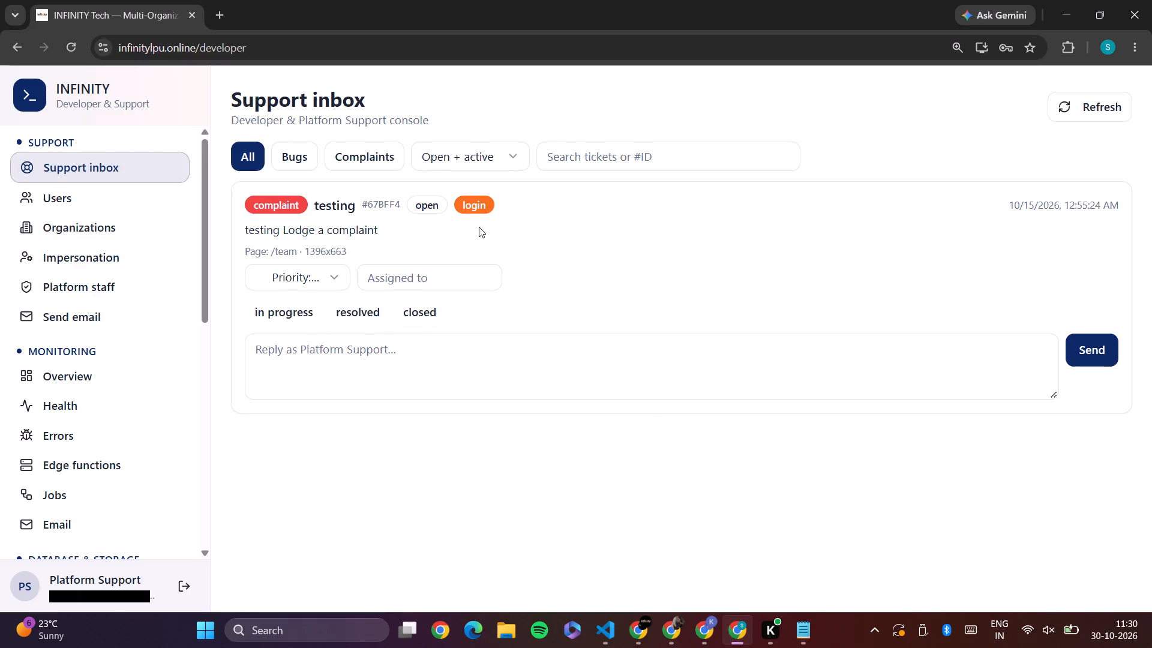
In the Developer & Support console's support inbox, search for the testing complaint by its copied ticket ID, 67BFF4.
{"action": "double_click", "coordinate": [369, 200]}
{"action": "key", "text": "ctrl+c"}
{"action": "left_click", "coordinate": [638, 143]}
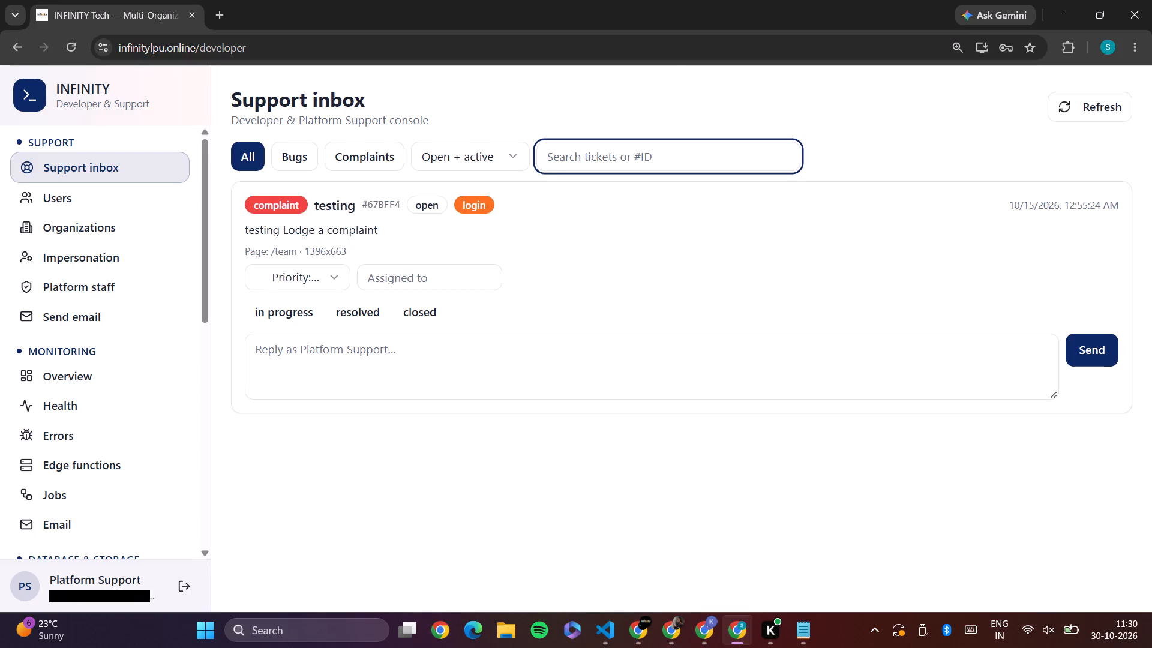
{"action": "key", "text": "ctrl+v"}
{"action": "key", "text": "Return"}
{"action": "left_click", "coordinate": [820, 144]}
Test the ticket search with the altered ID 67BFF6, then restore the search to 67BFF4.
{"action": "triple_click", "coordinate": [617, 157]}
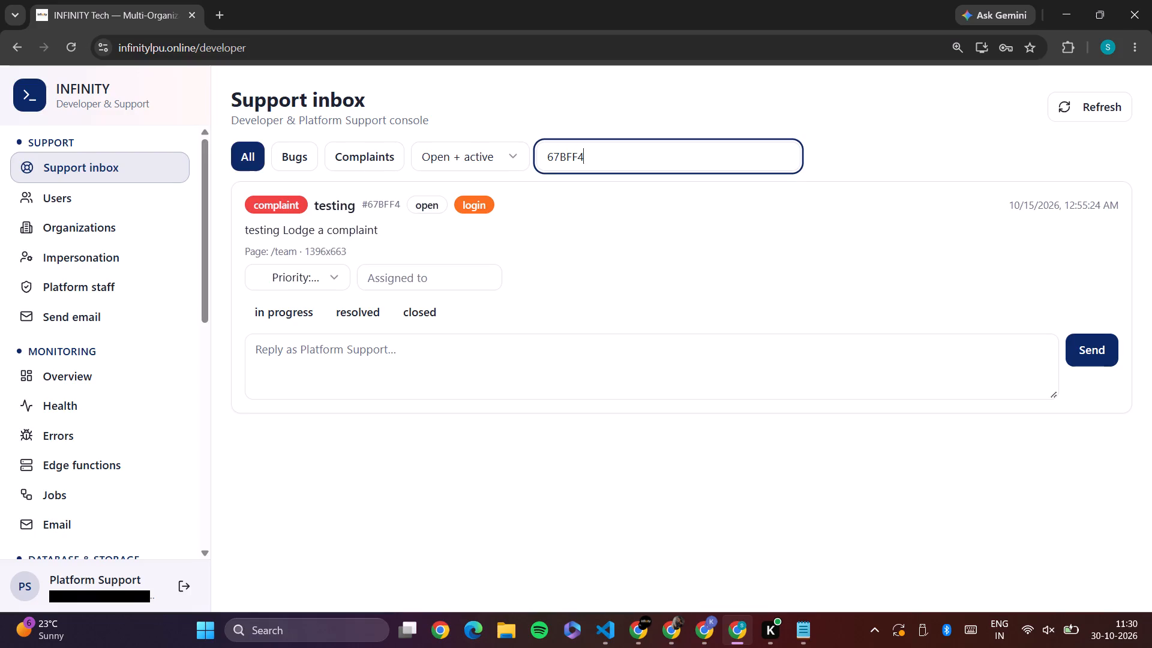
{"action": "left_click", "coordinate": [617, 157]}
{"action": "key", "text": "BackSpace"}
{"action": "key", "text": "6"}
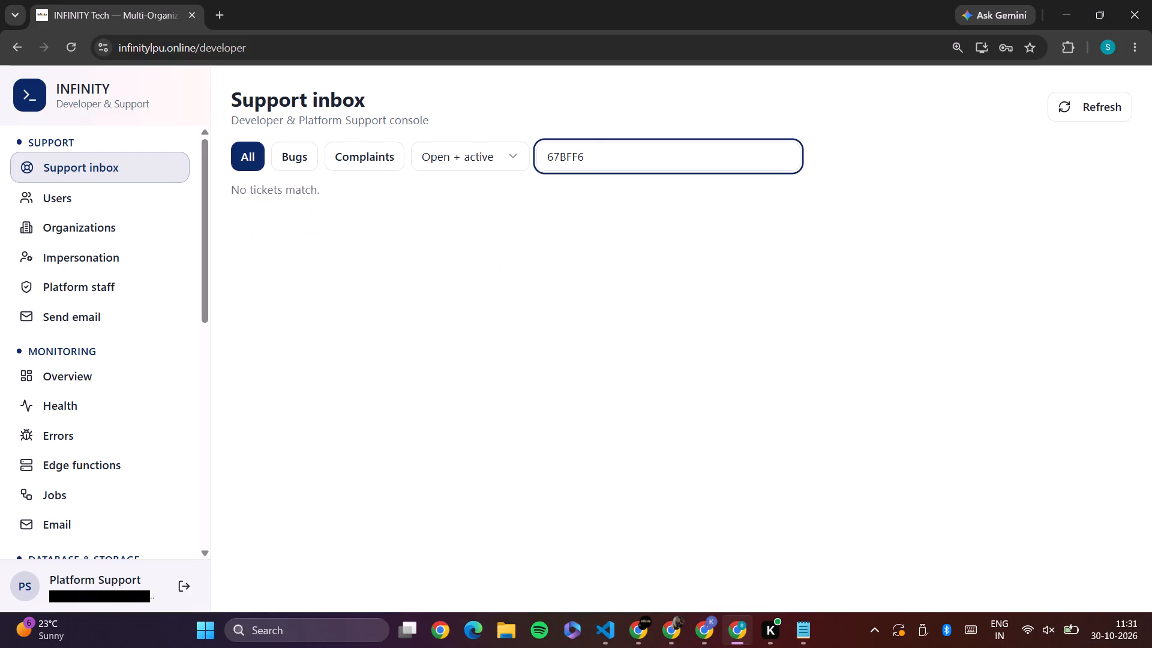
{"action": "key", "text": "BackSpace"}
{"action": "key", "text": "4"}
{"action": "key", "text": "Return"}
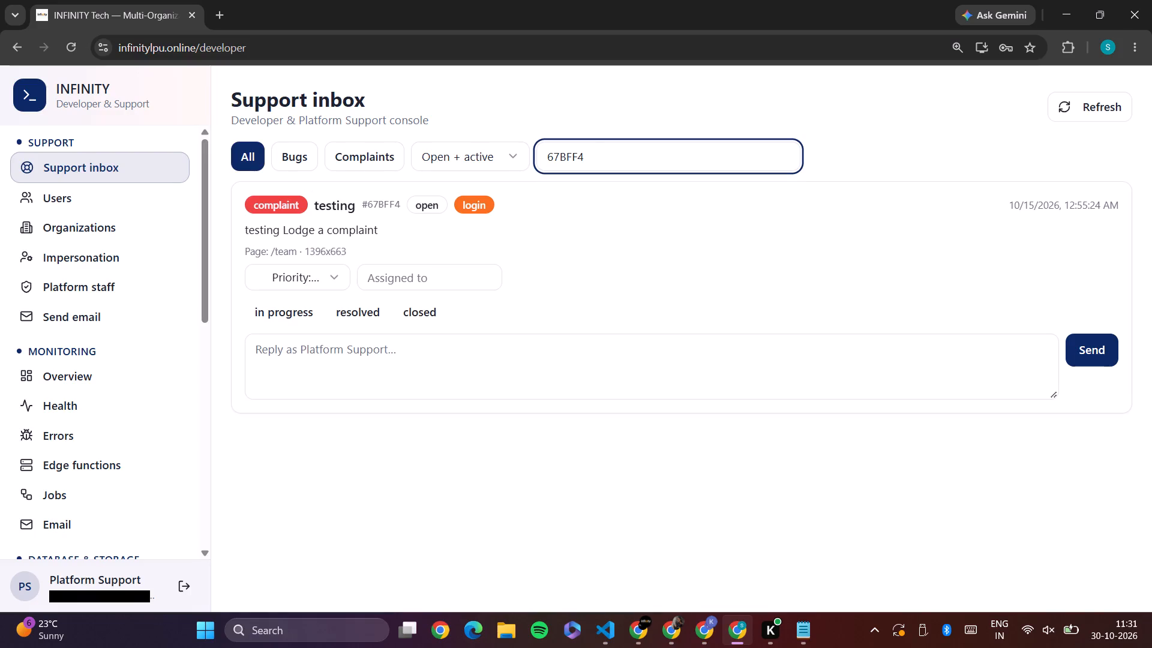
Mark the testing complaint ticket as closed.
{"action": "left_click", "coordinate": [425, 320]}
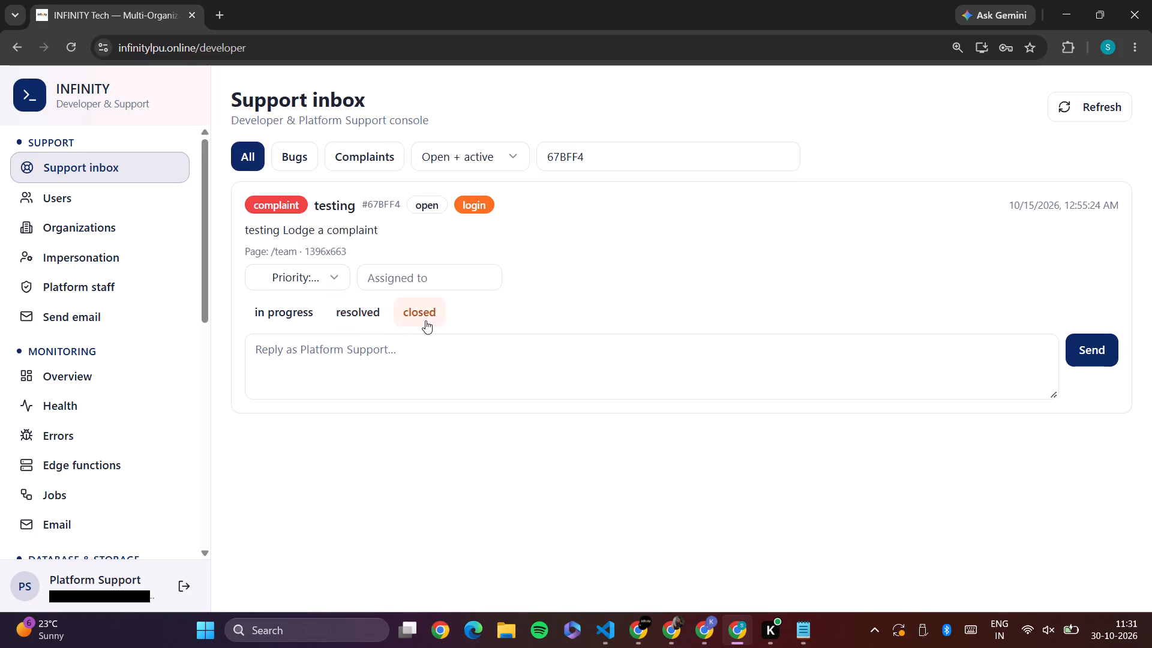
Open the console's Users section and test its search with the saved e-mail address.
{"action": "left_click", "coordinate": [138, 199]}
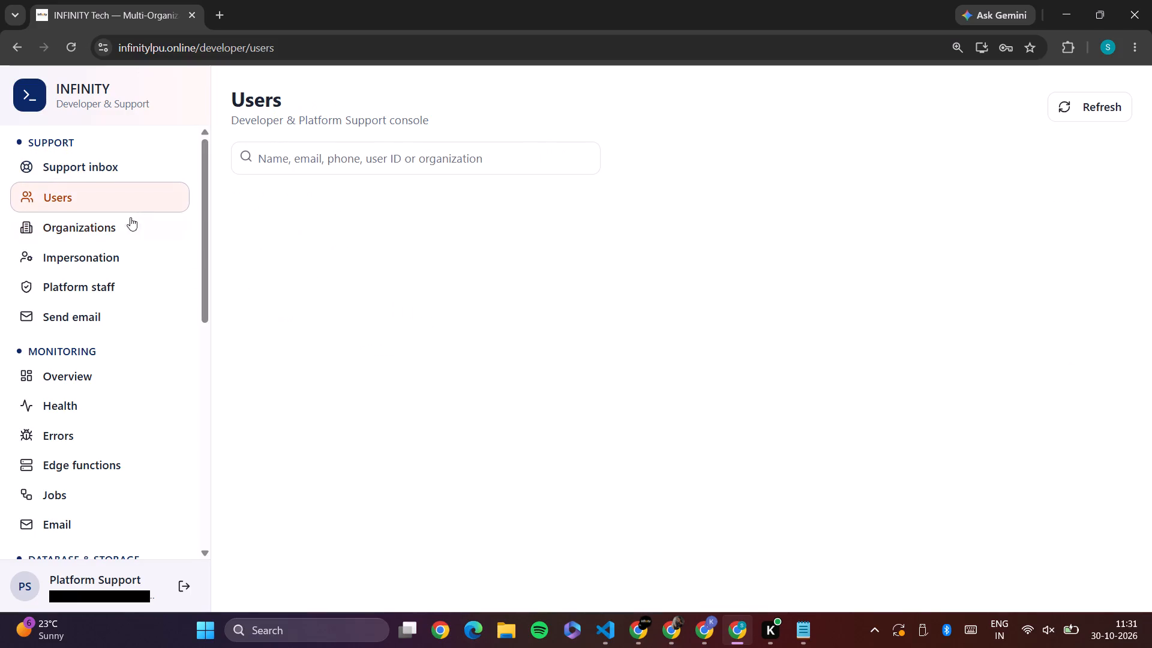
{"action": "left_click", "coordinate": [394, 158]}
{"action": "left_click", "coordinate": [388, 183]}
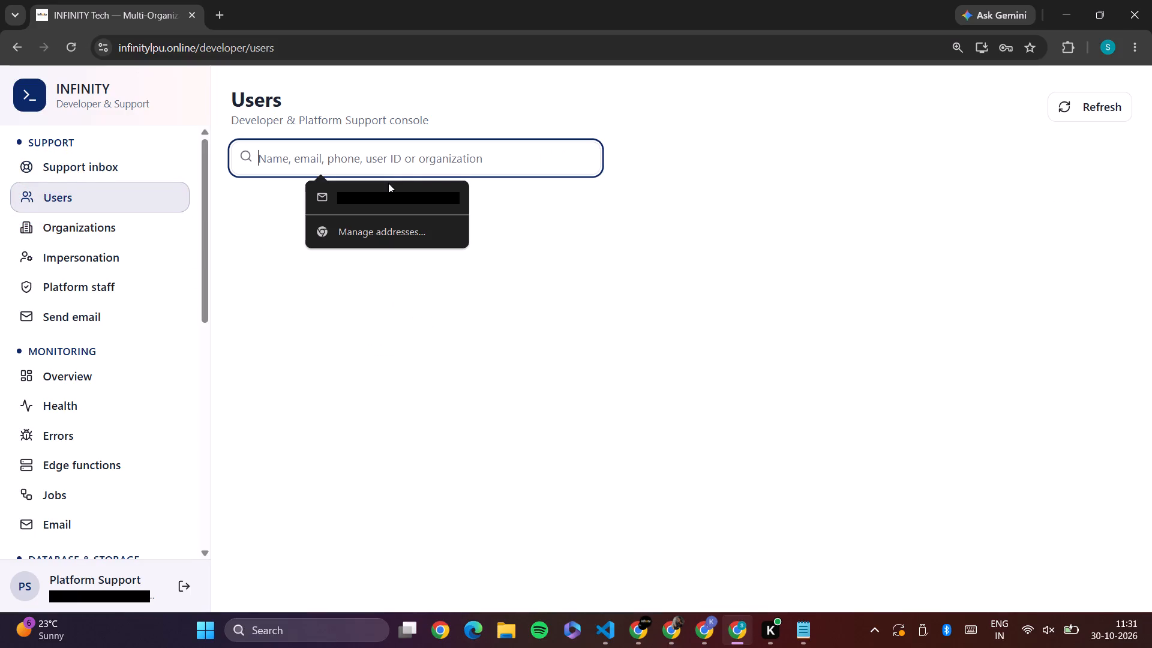
{"action": "left_click", "coordinate": [381, 196]}
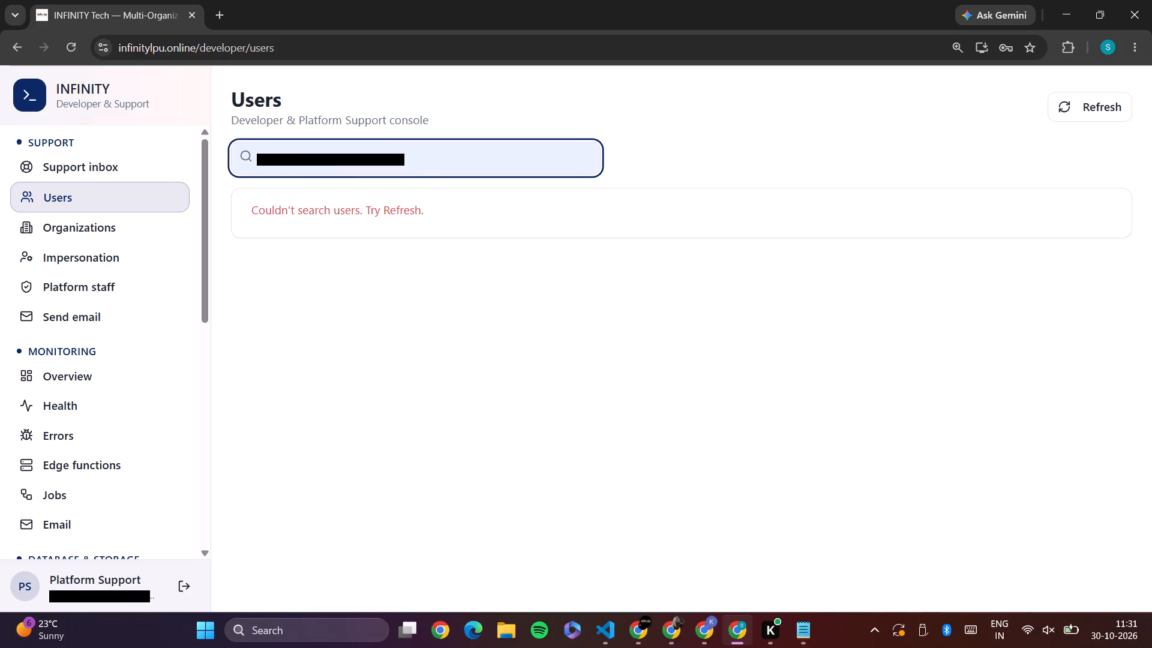
{"action": "left_click", "coordinate": [394, 209]}
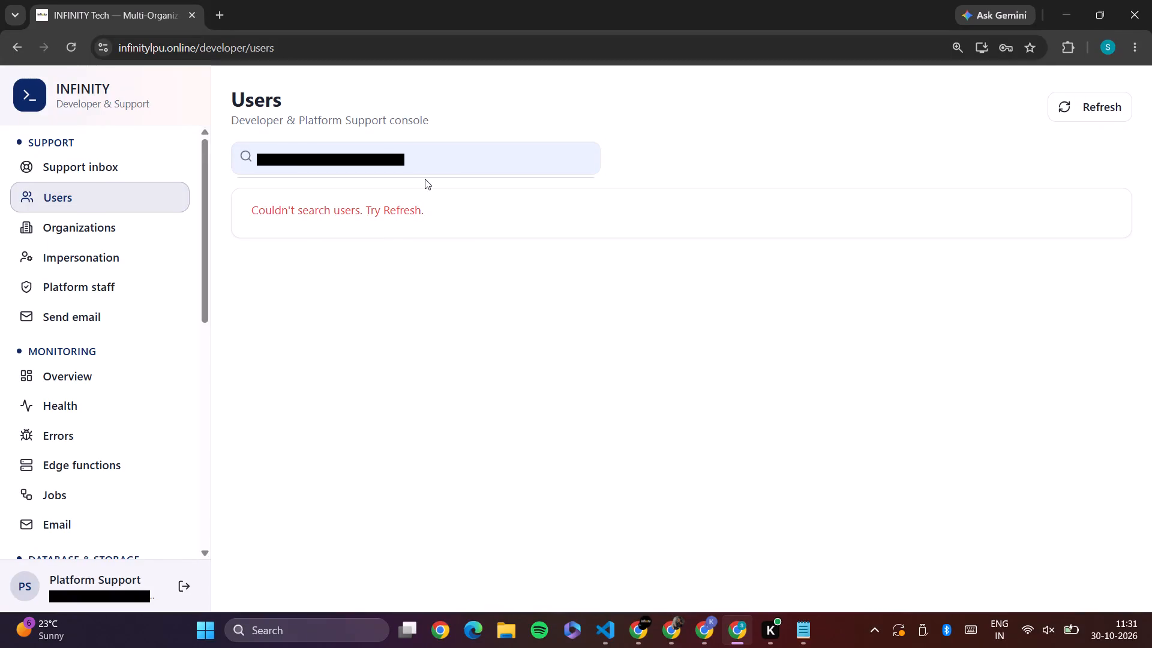
{"action": "left_click", "coordinate": [425, 179]}
Replace the user search term with the founder's registration number.
{"action": "triple_click", "coordinate": [422, 163]}
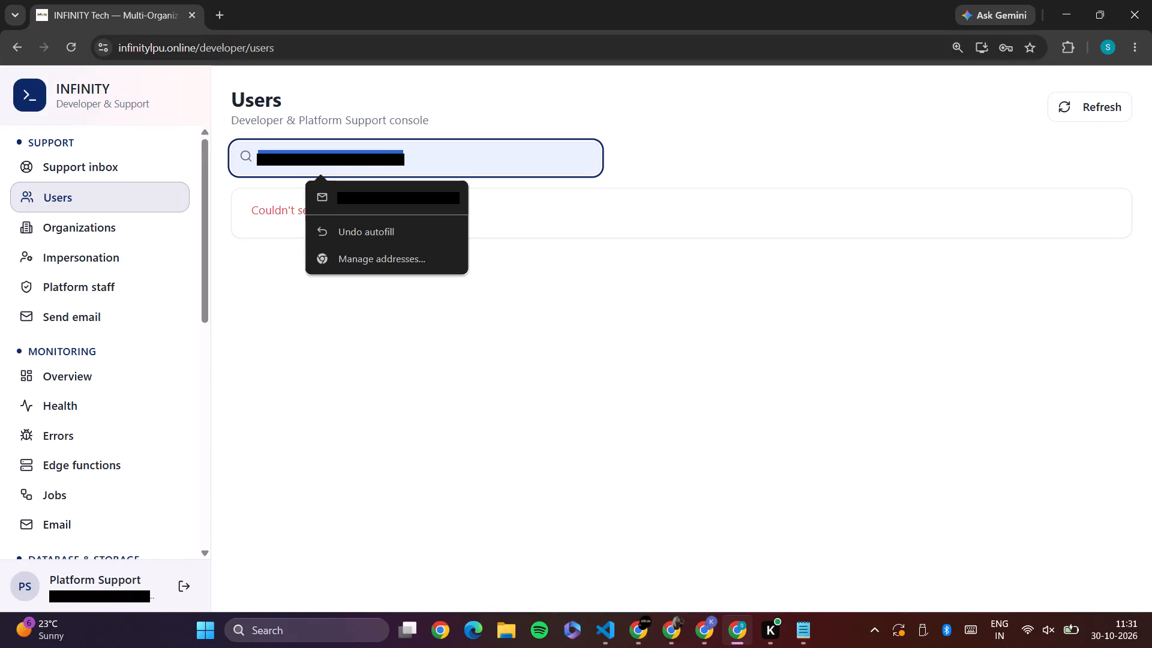
{"action": "key", "text": "BackSpace"}
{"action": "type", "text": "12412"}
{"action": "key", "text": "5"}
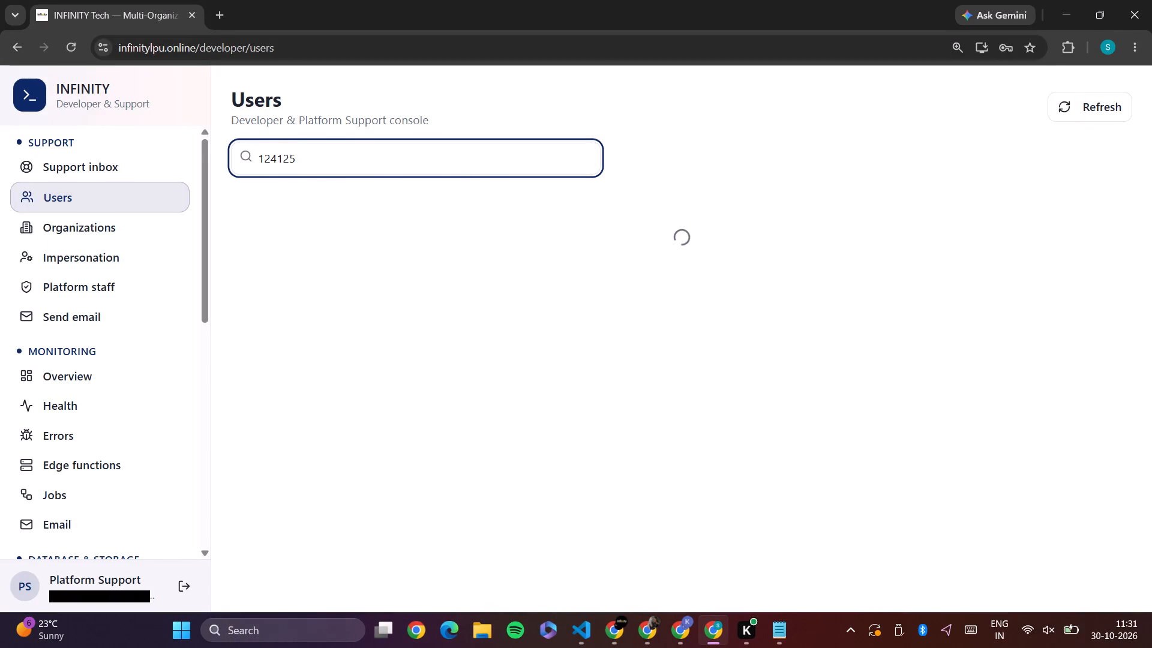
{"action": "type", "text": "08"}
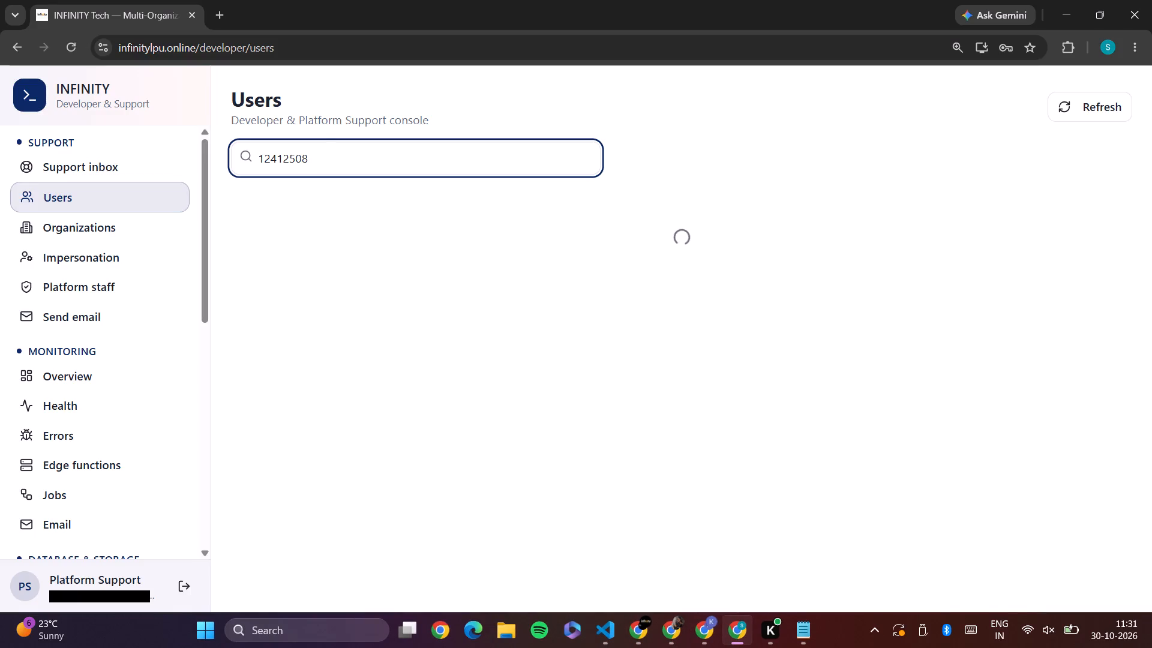
Open the console's Organizations section and examine the status and activity columns of the listed organizations.
{"action": "left_click", "coordinate": [71, 235]}
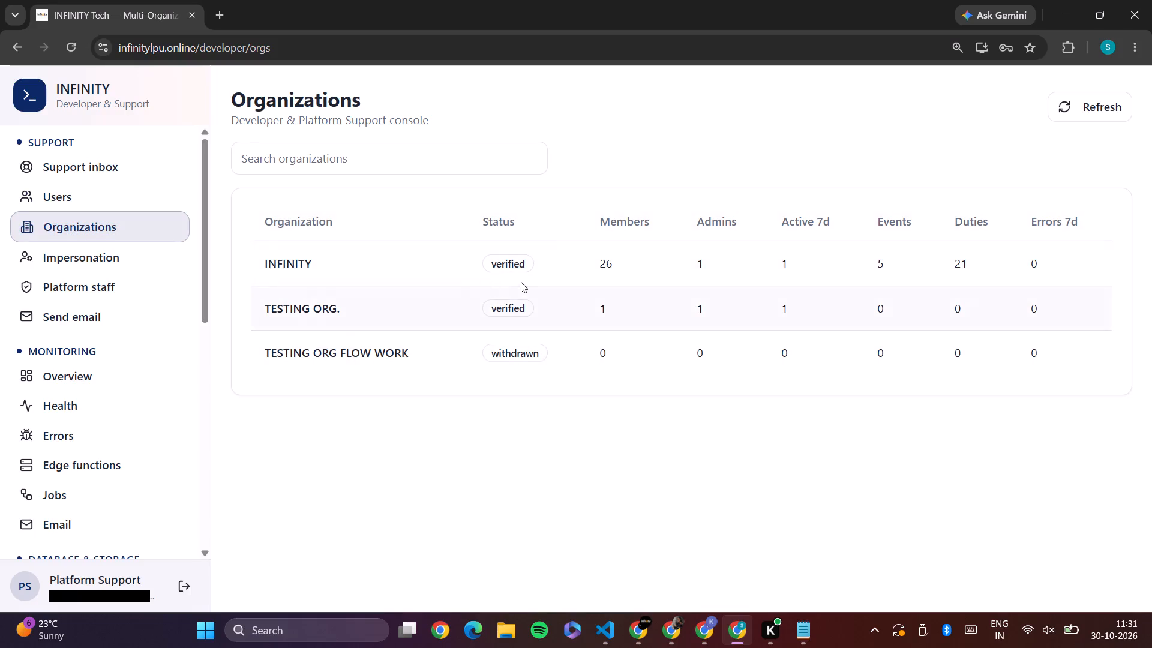
{"action": "left_click", "coordinate": [526, 280]}
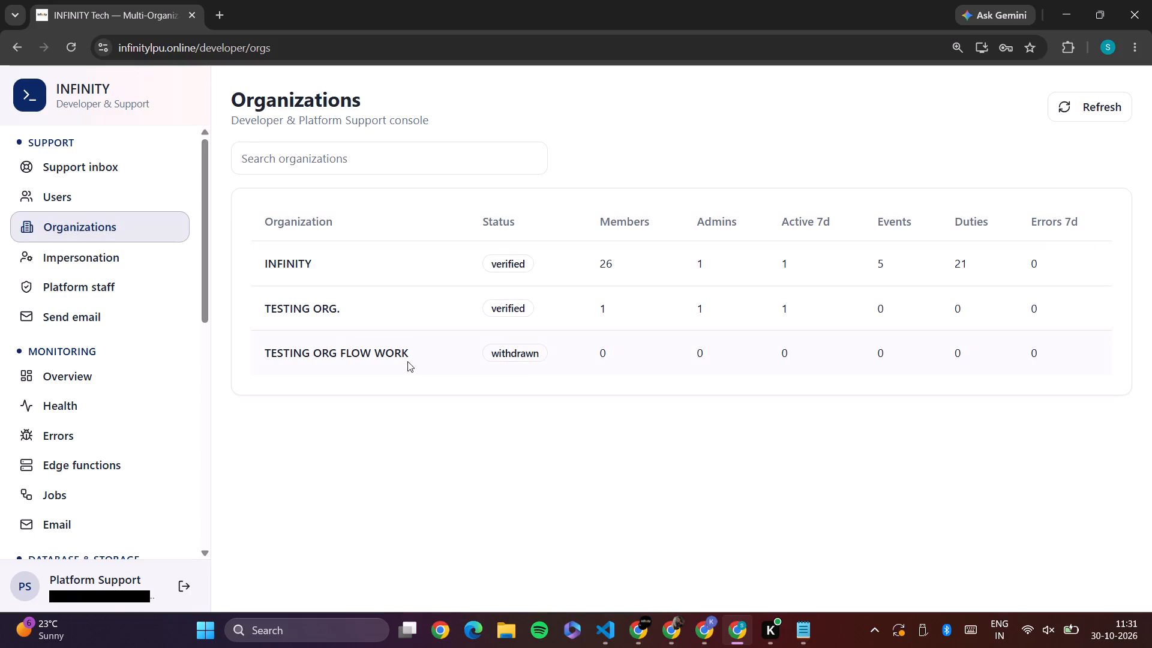
Check the TESTING ORG FLOW WORK organization entry and open the console's Impersonation section.
{"action": "left_click", "coordinate": [415, 350]}
{"action": "left_click", "coordinate": [85, 247]}
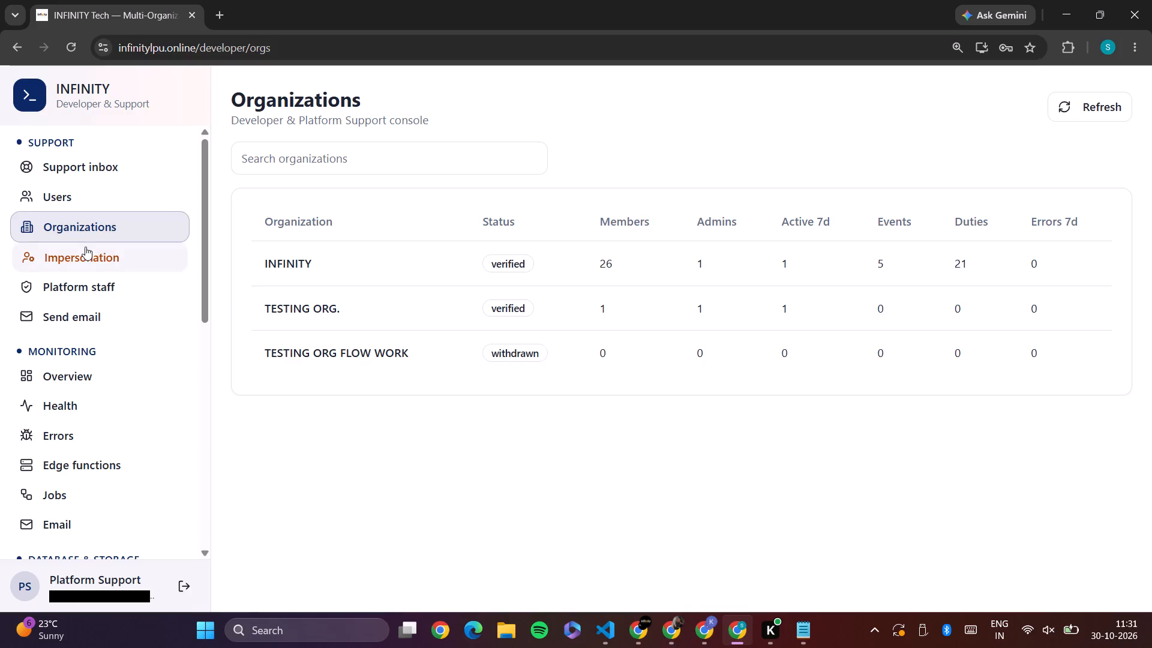
{"action": "left_click", "coordinate": [298, 236]}
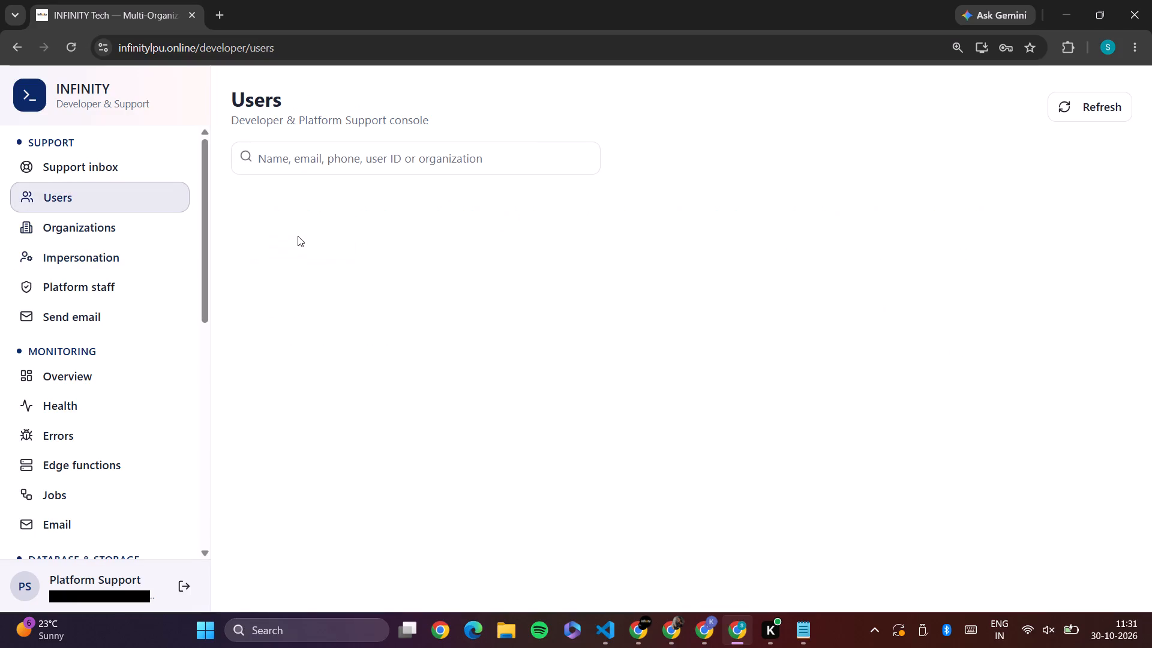
Open the Send email section and try its form for one user, filling the user search with the saved e-mail address.
{"action": "left_click", "coordinate": [89, 308]}
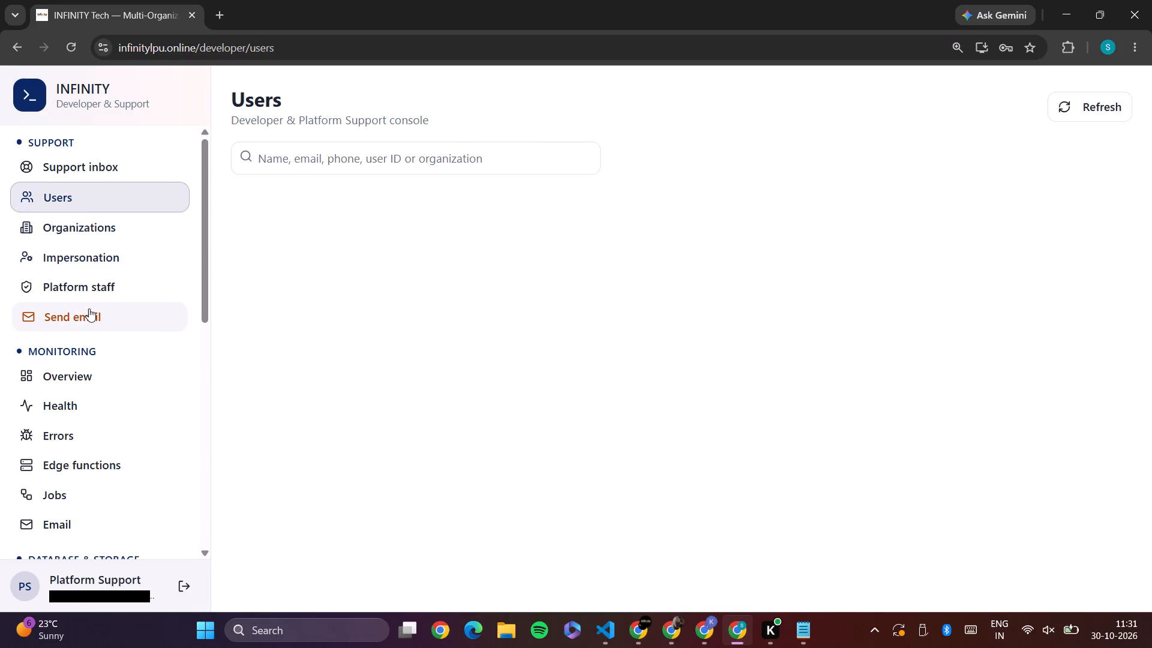
{"action": "scroll", "coordinate": [406, 337], "scroll_direction": "down", "scroll_amount": 1}
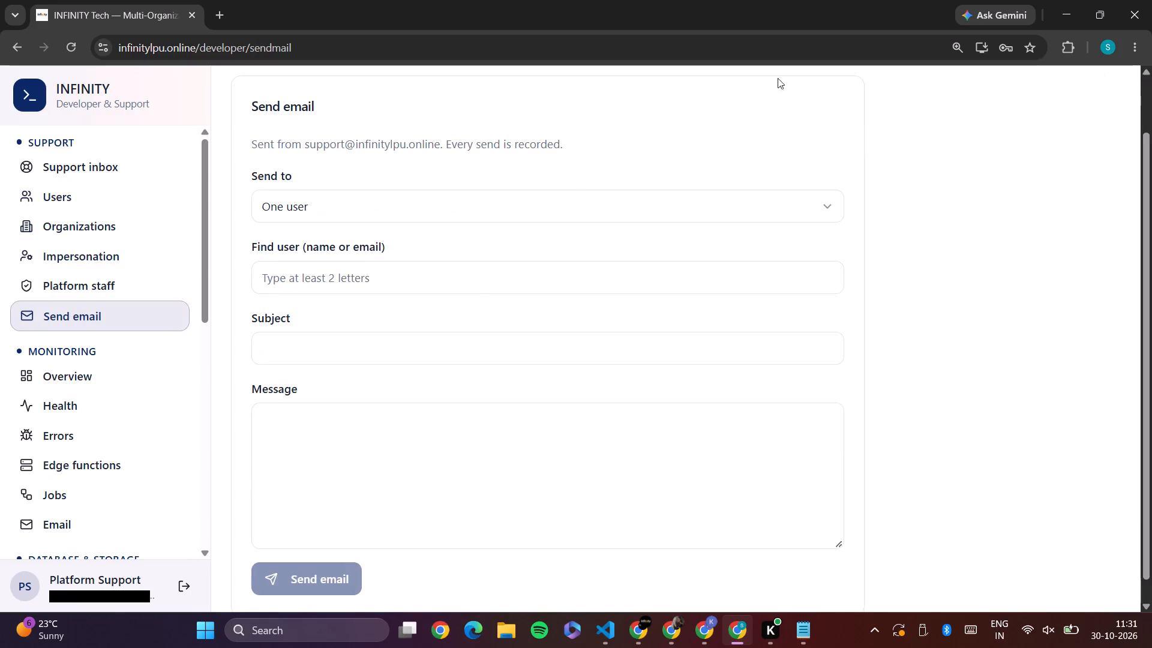
{"action": "left_click", "coordinate": [560, 193]}
{"action": "left_click", "coordinate": [495, 195]}
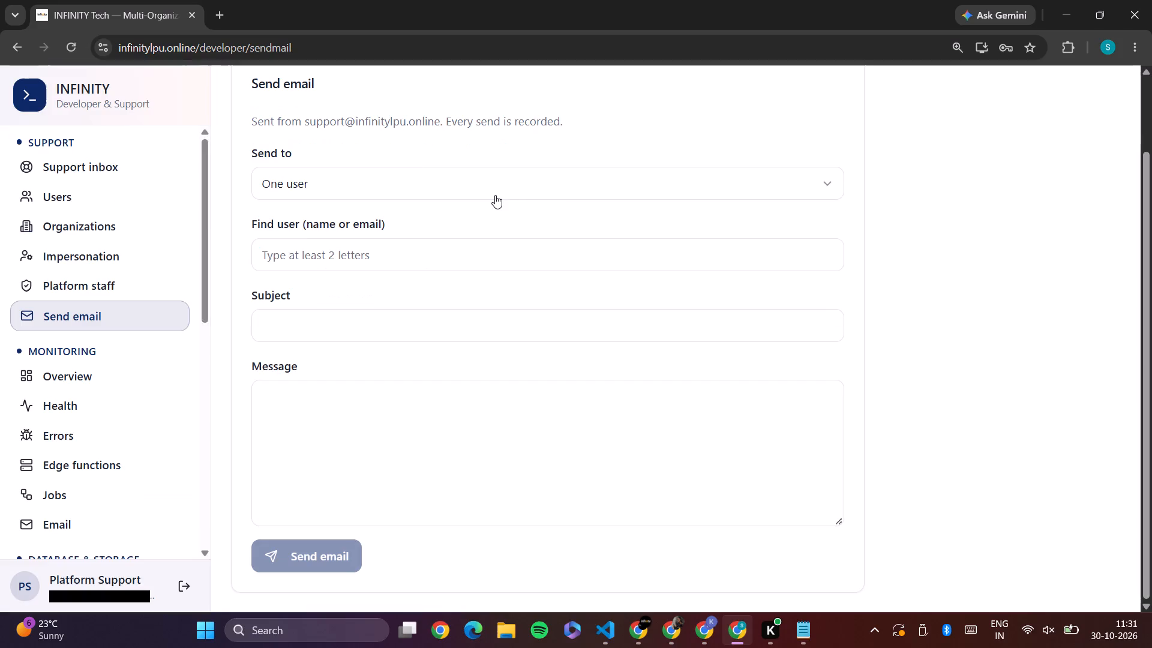
{"action": "left_click", "coordinate": [402, 269]}
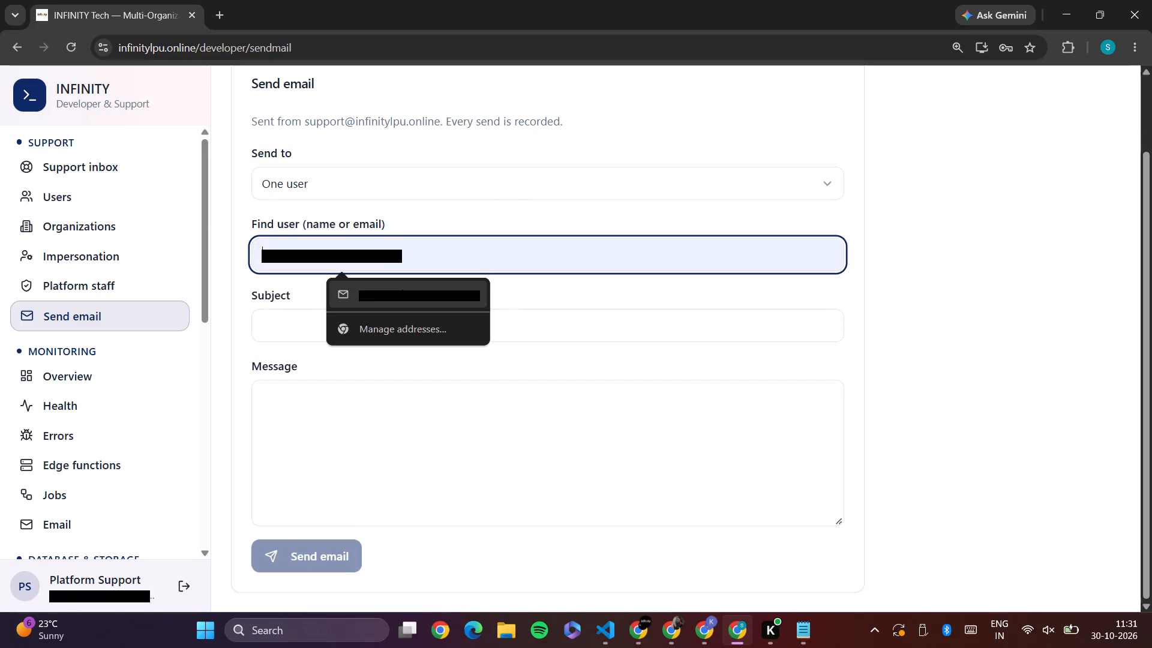
{"action": "left_click", "coordinate": [402, 290]}
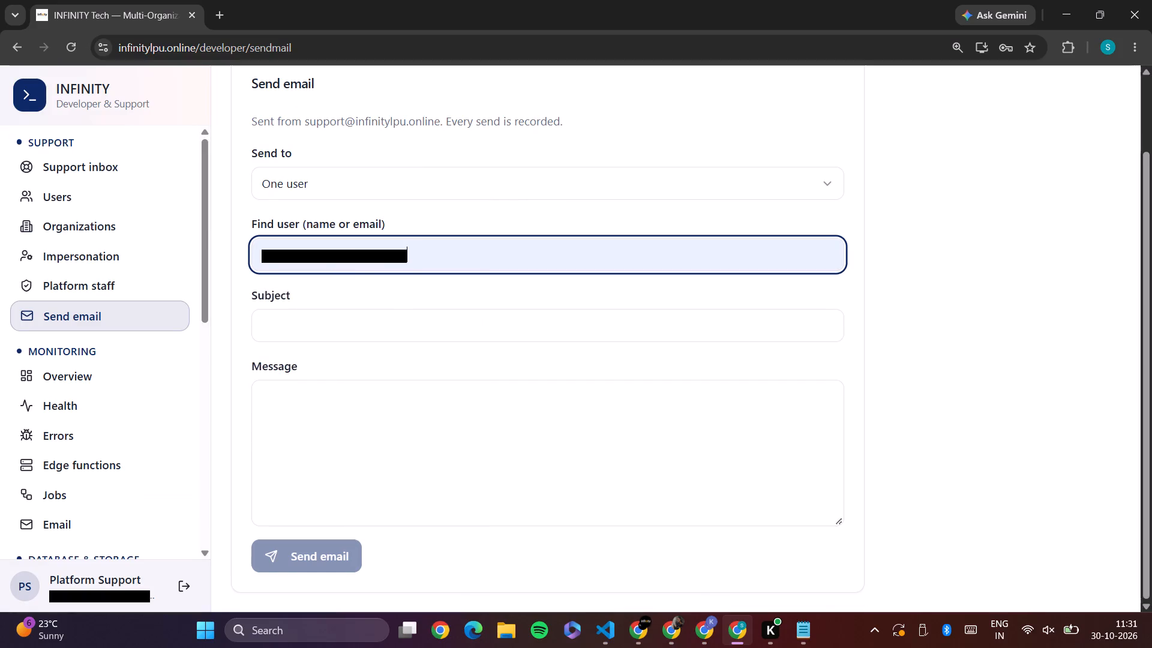
{"action": "left_click", "coordinate": [364, 325]}
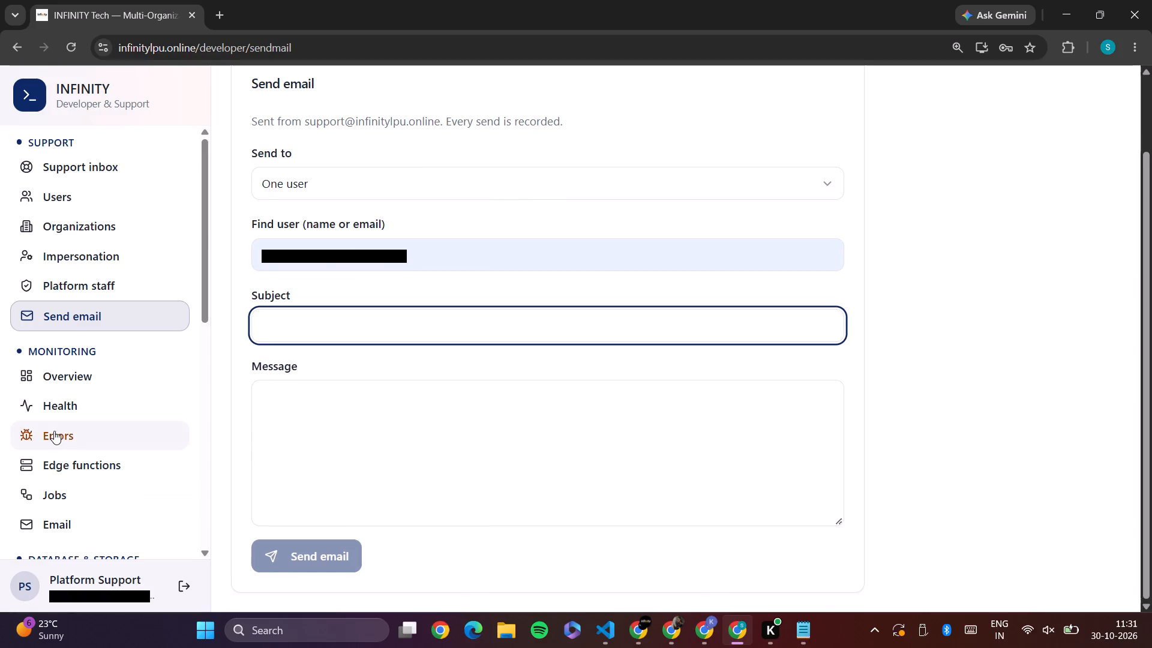
Open the monitoring Overview and examine its automated alerts, platform status cards, activity counters and storage usage.
{"action": "left_click", "coordinate": [109, 384]}
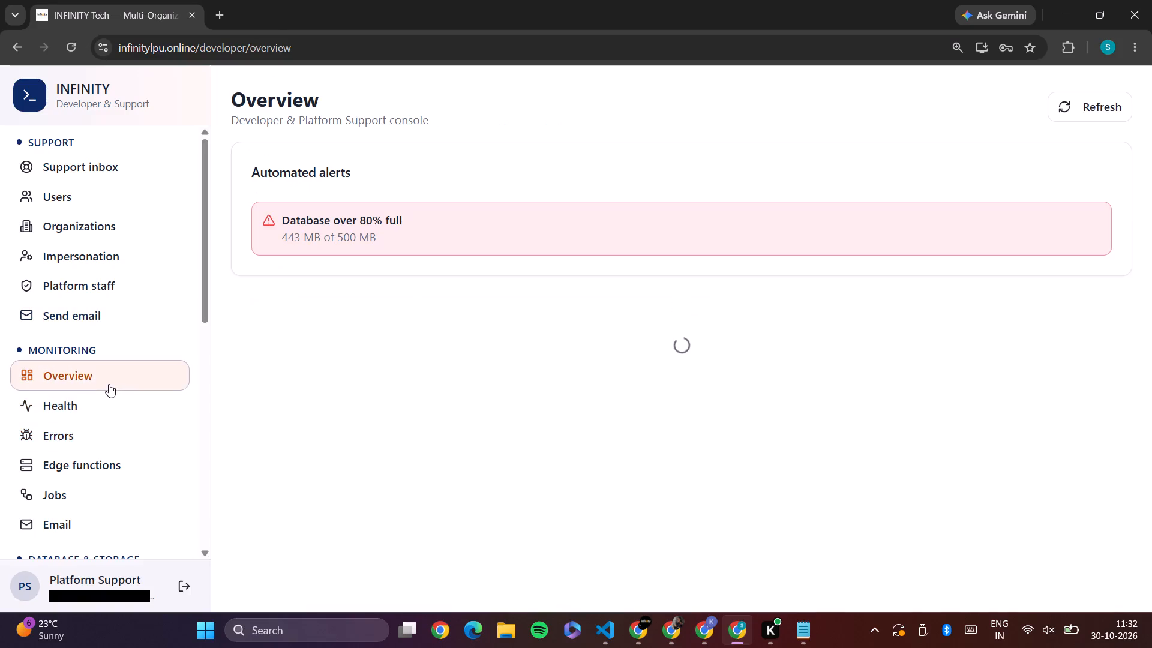
{"action": "left_click", "coordinate": [499, 236]}
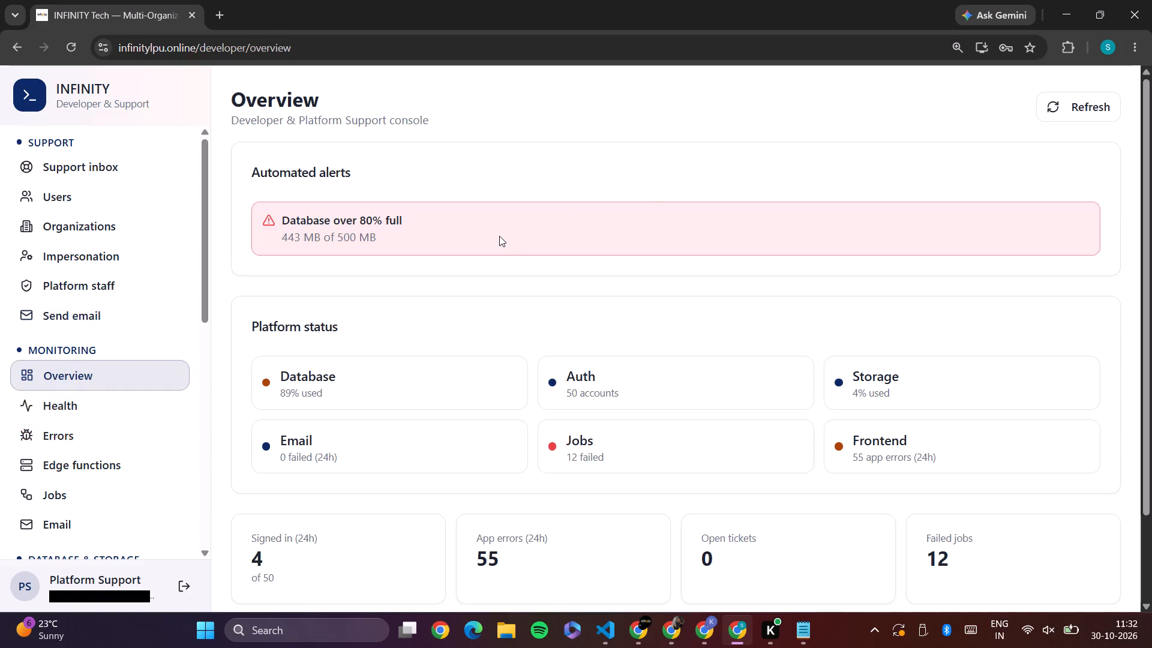
{"action": "scroll", "coordinate": [499, 236], "scroll_direction": "down", "scroll_amount": 4}
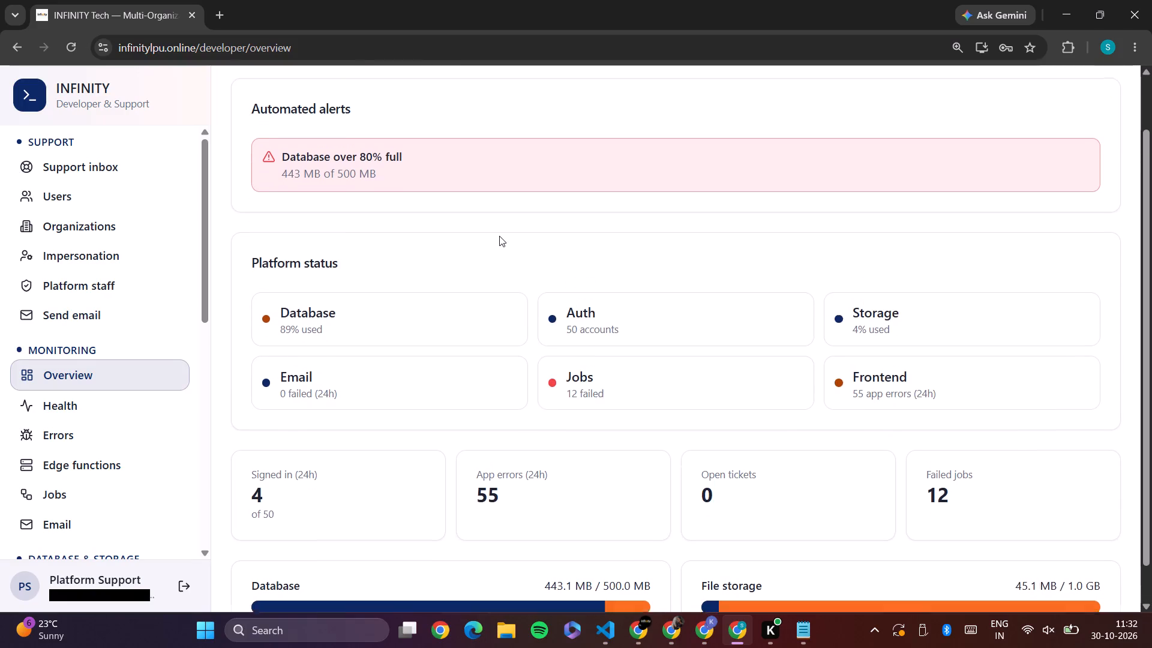
{"action": "triple_click", "coordinate": [320, 307]}
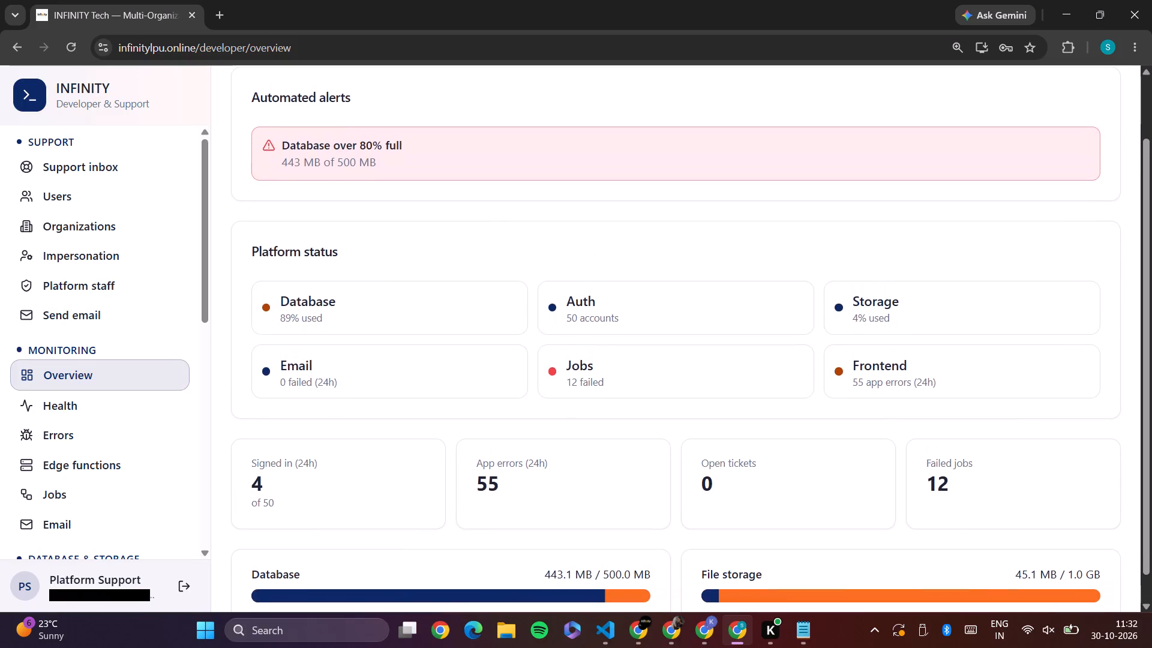
{"action": "left_click", "coordinate": [368, 332]}
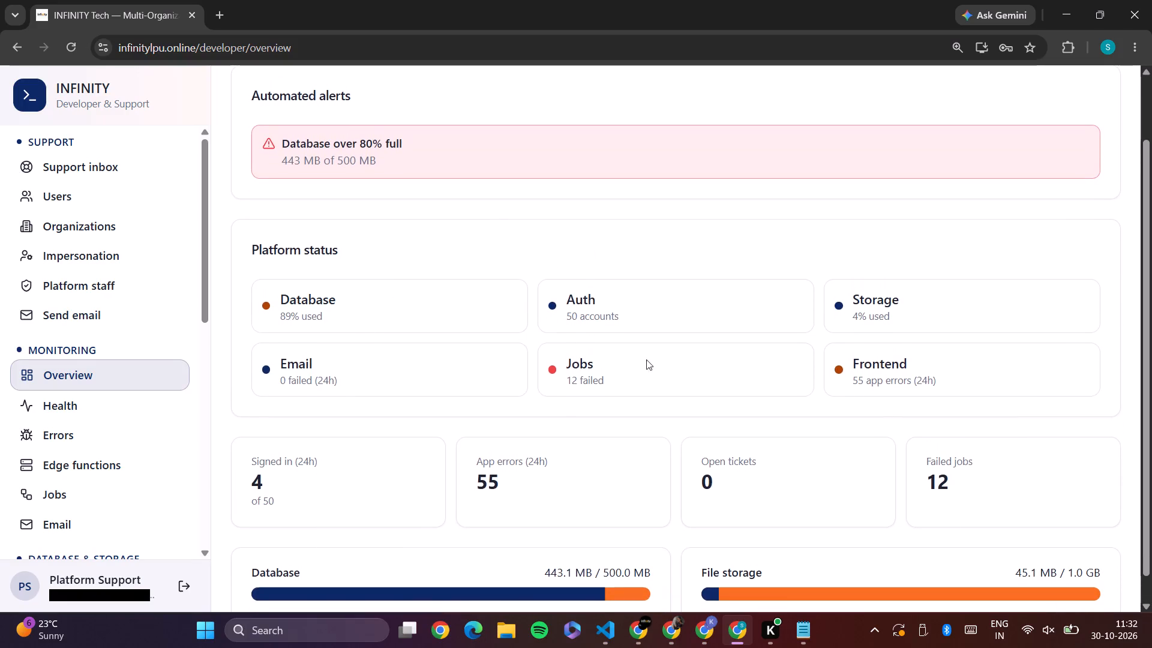
{"action": "left_click", "coordinate": [629, 314]}
{"action": "left_click_drag", "start_coordinate": [629, 314], "coordinate": [545, 319]}
{"action": "left_click", "coordinate": [545, 319]}
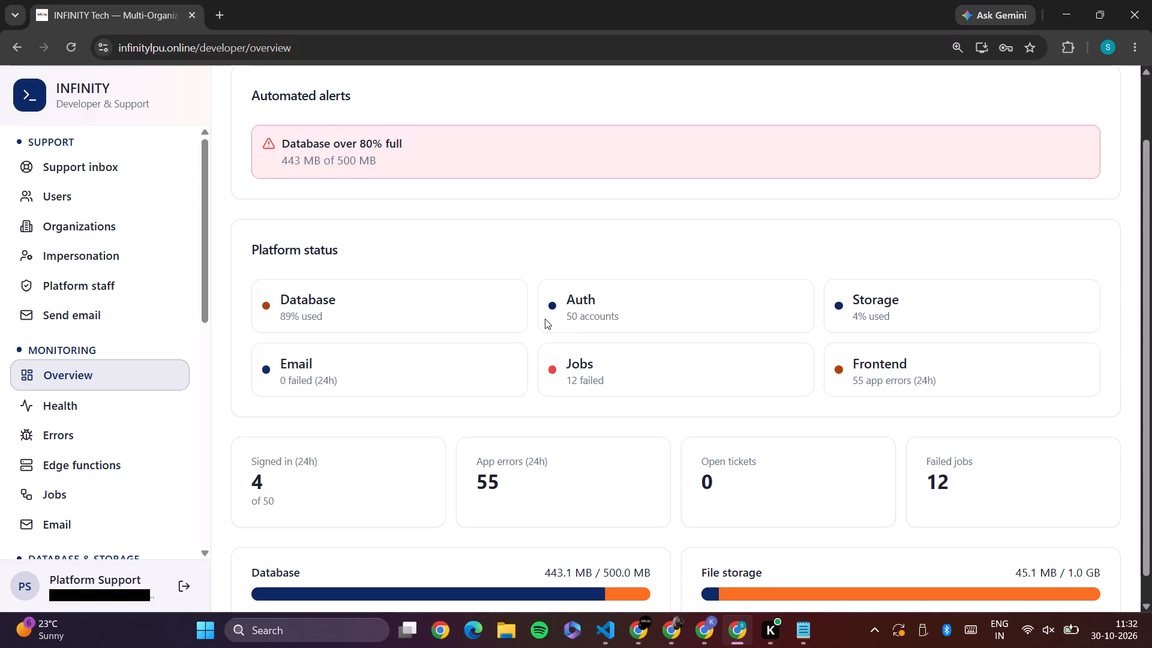
{"action": "left_click", "coordinate": [620, 382]}
{"action": "left_click", "coordinate": [853, 384]}
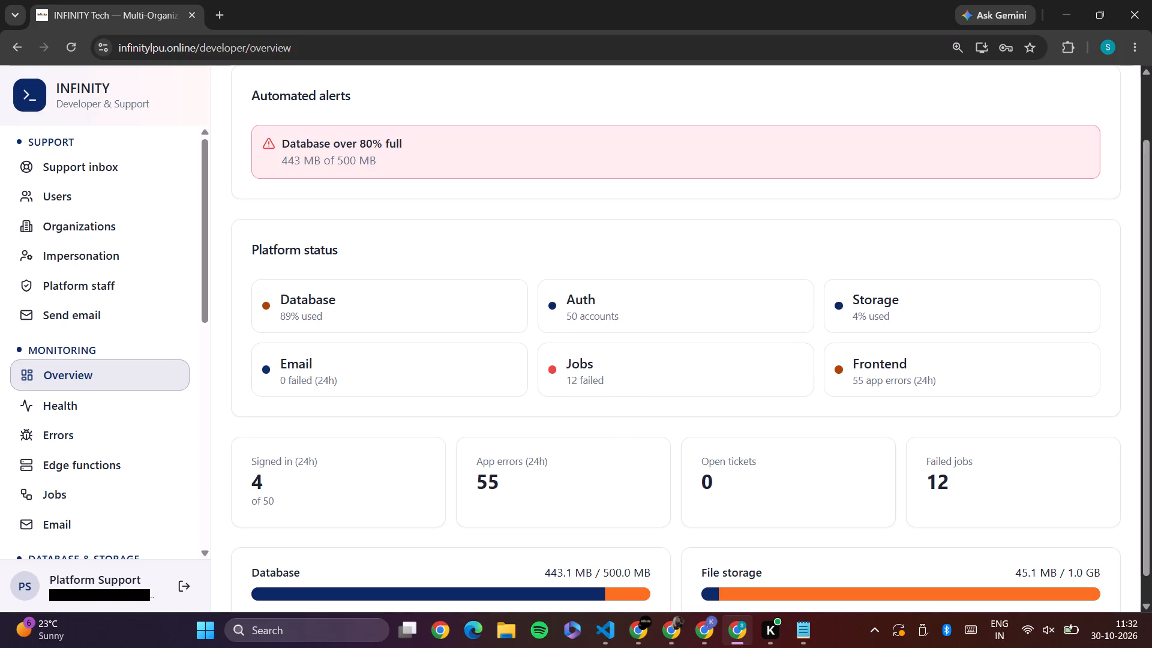
{"action": "left_click_drag", "start_coordinate": [850, 383], "coordinate": [949, 382]}
{"action": "left_click", "coordinate": [949, 382]}
{"action": "scroll", "coordinate": [949, 382], "scroll_direction": "down", "scroll_amount": 1}
{"action": "left_click", "coordinate": [955, 473]}
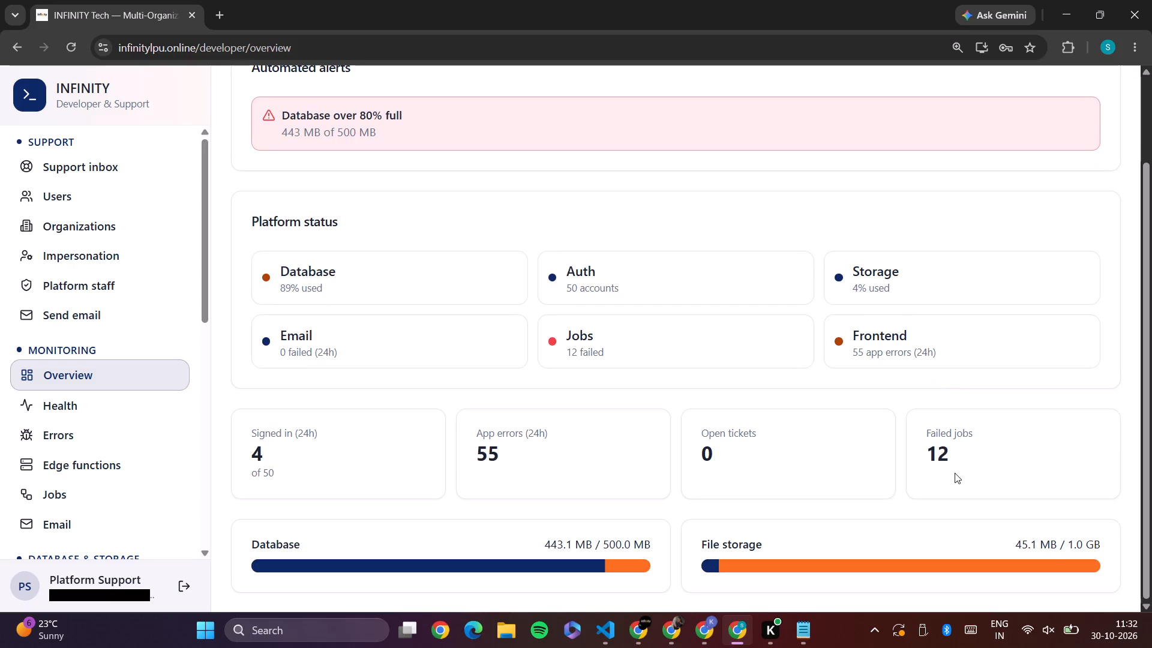
Review the Health section and inspect the slow_request entry's details in the Errors section.
{"action": "left_click", "coordinate": [71, 396]}
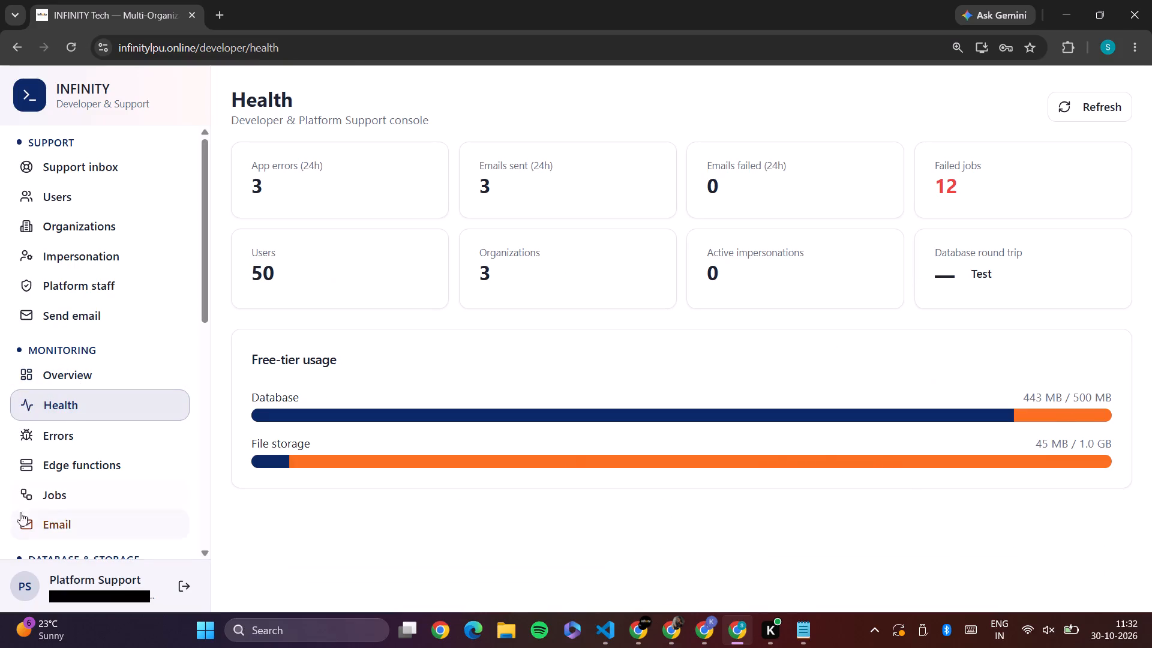
{"action": "left_click", "coordinate": [101, 436]}
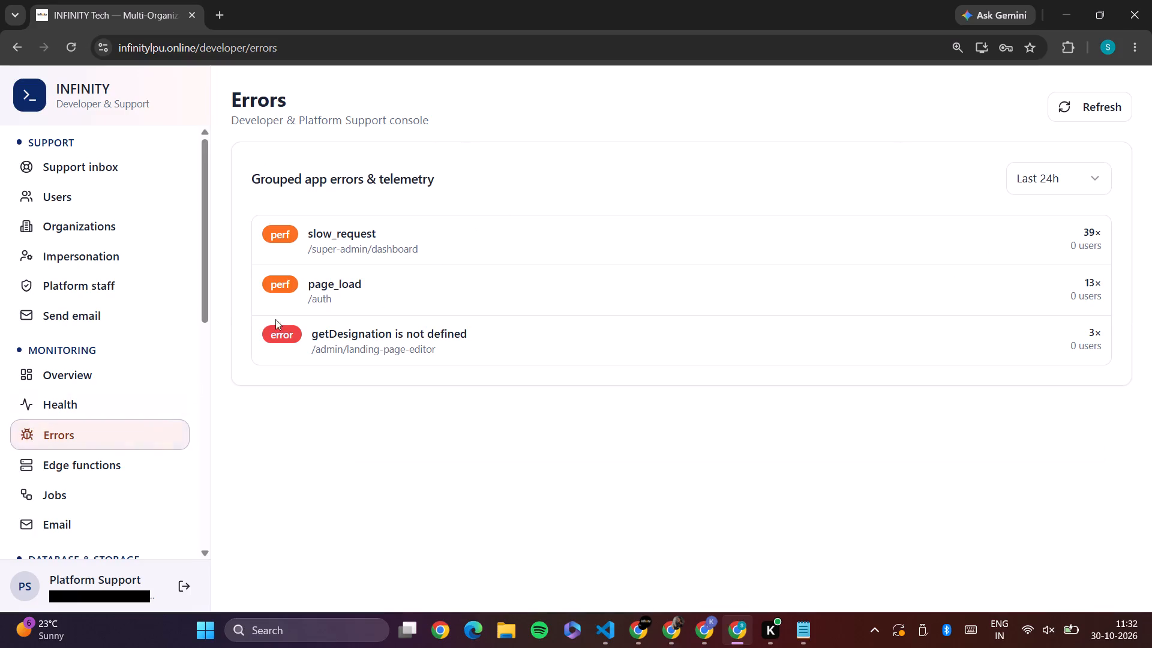
{"action": "left_click", "coordinate": [443, 233]}
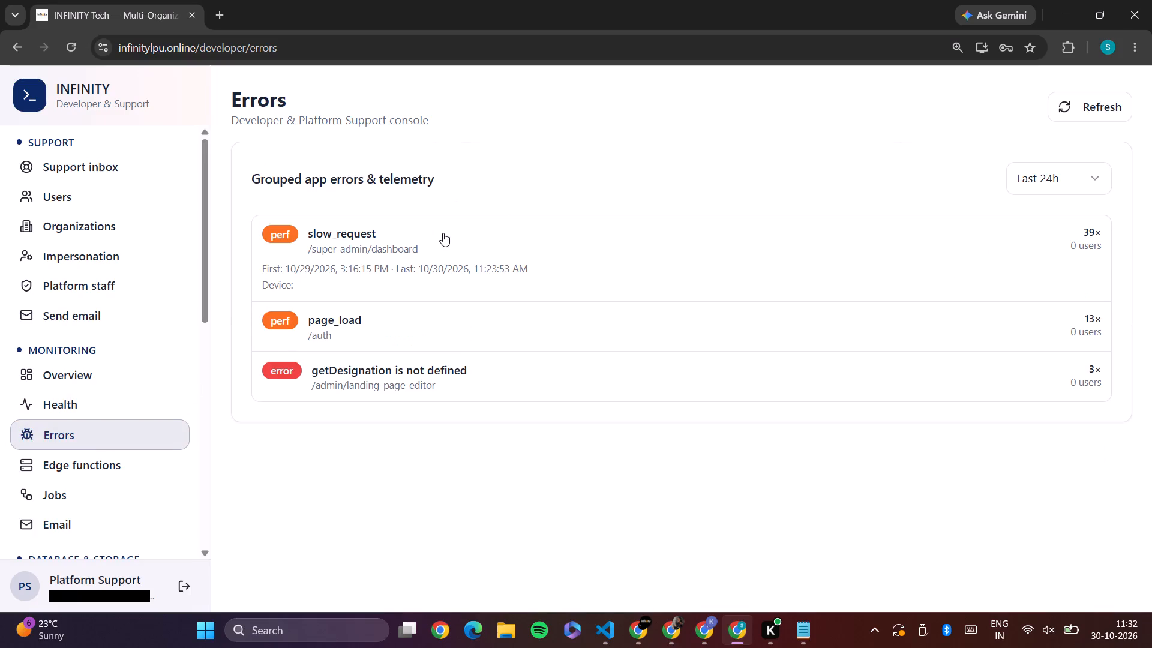
{"action": "left_click", "coordinate": [443, 233]}
Review the remaining monitoring sections: Edge functions, Jobs and Email.
{"action": "left_click", "coordinate": [64, 452]}
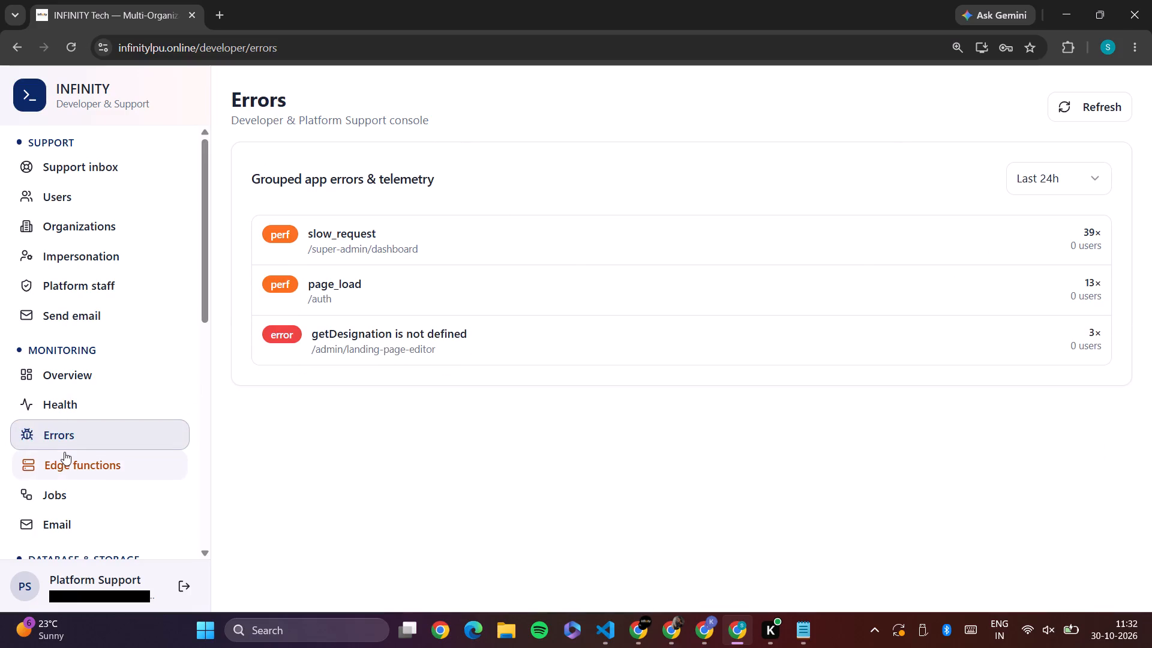
{"action": "scroll", "coordinate": [64, 452], "scroll_direction": "down", "scroll_amount": 1}
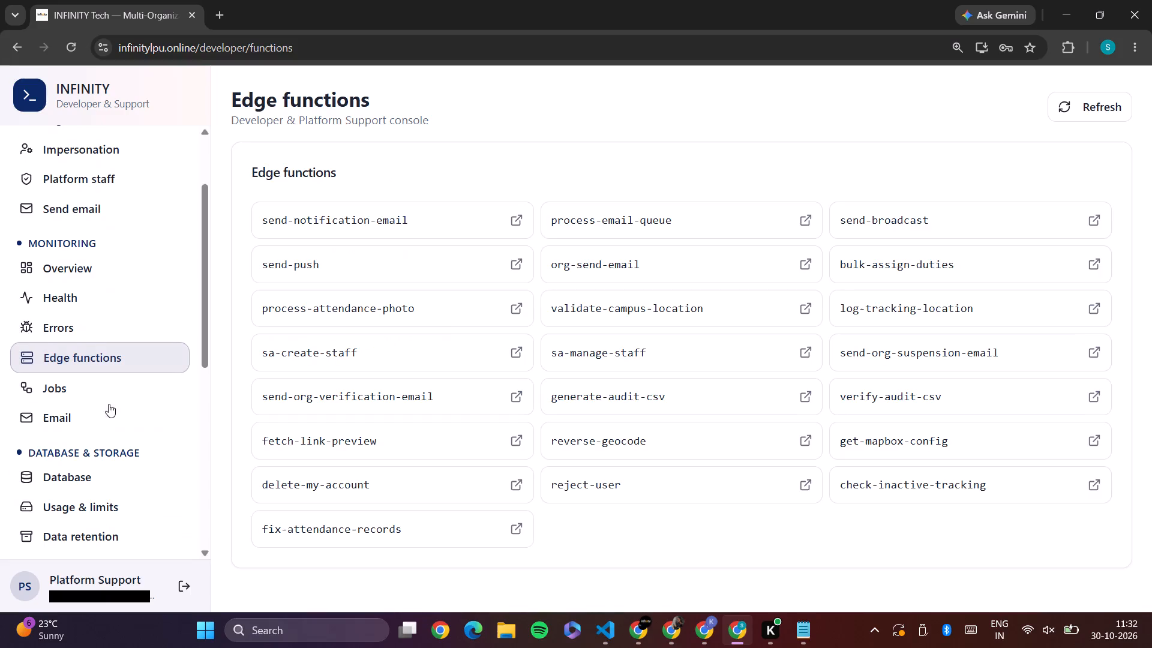
{"action": "left_click", "coordinate": [116, 394]}
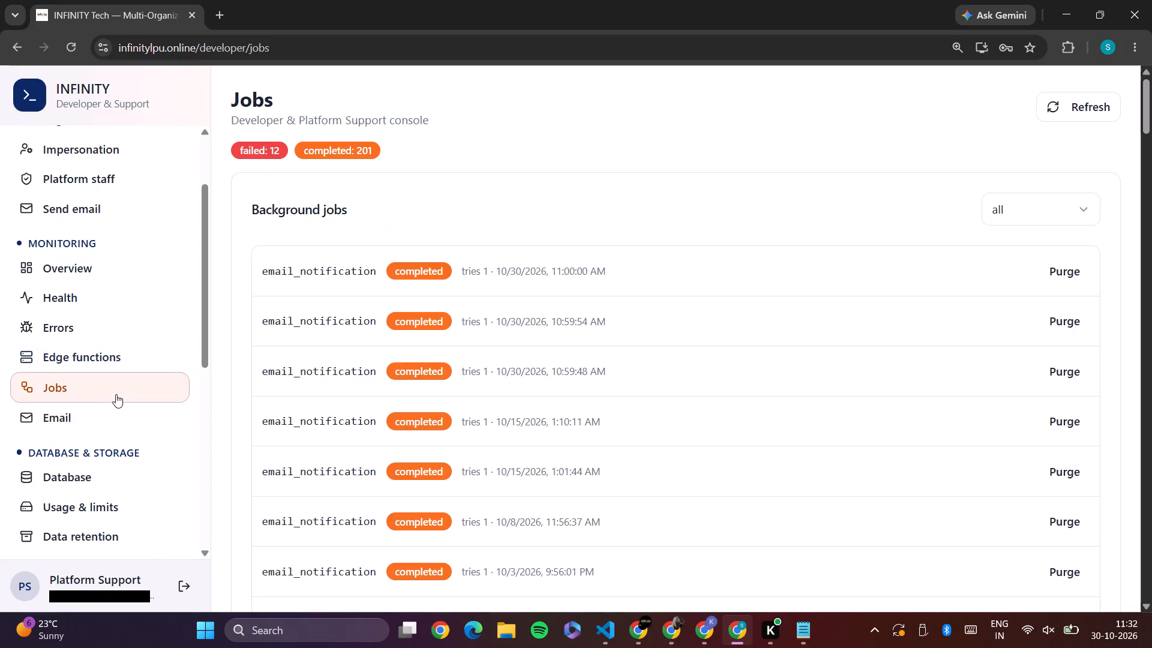
{"action": "left_click", "coordinate": [91, 414]}
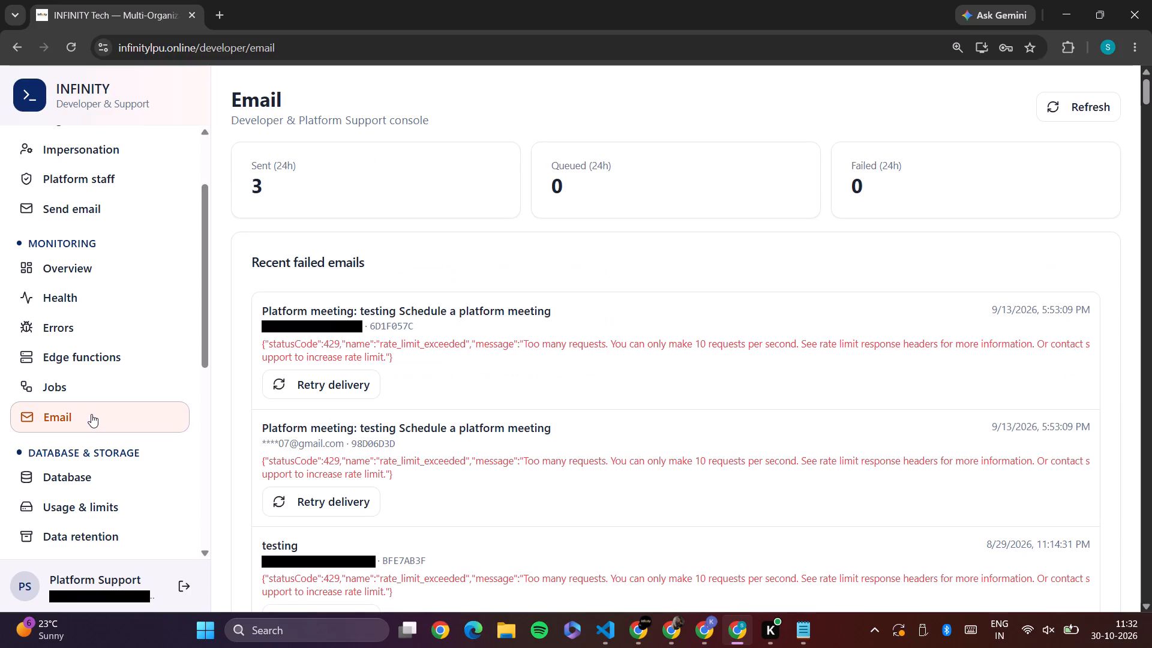
Review the Database and Data retention sections for table sizes, storage buckets and row growth.
{"action": "scroll", "coordinate": [91, 414], "scroll_direction": "down", "scroll_amount": 2}
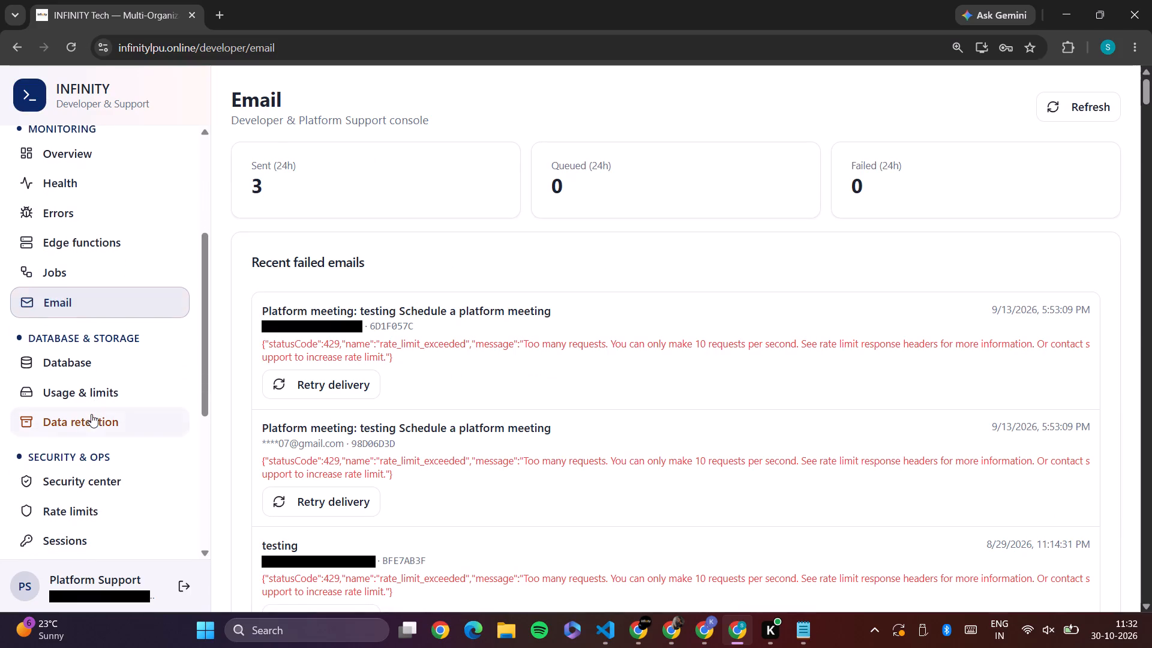
{"action": "left_click", "coordinate": [94, 376]}
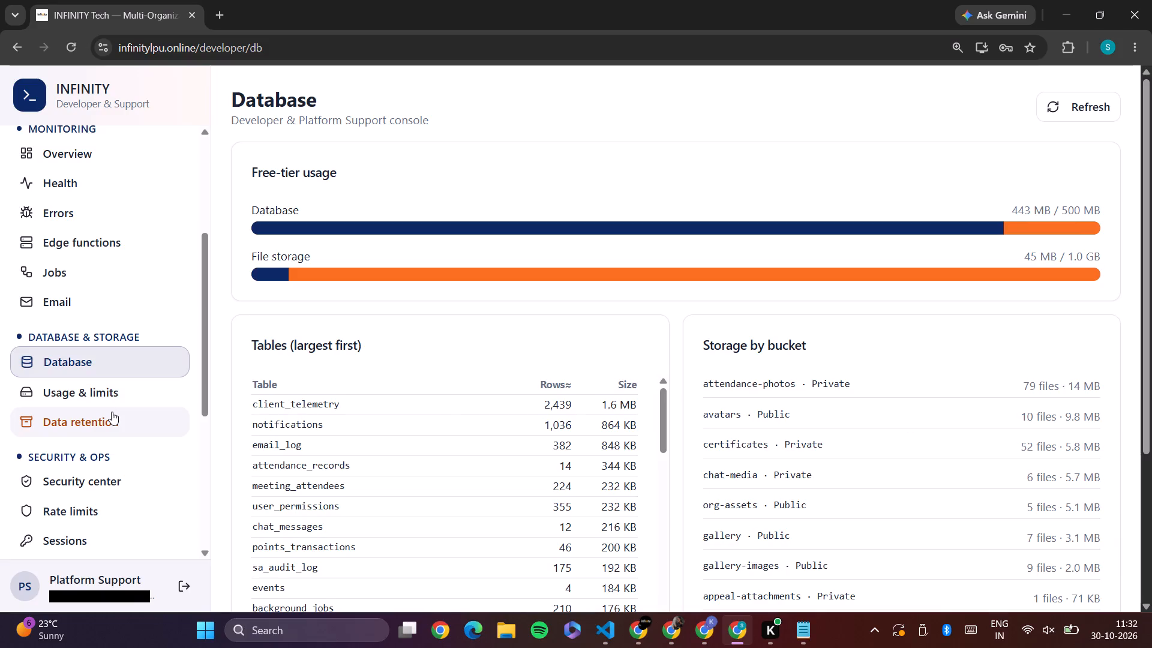
{"action": "left_click", "coordinate": [64, 409]}
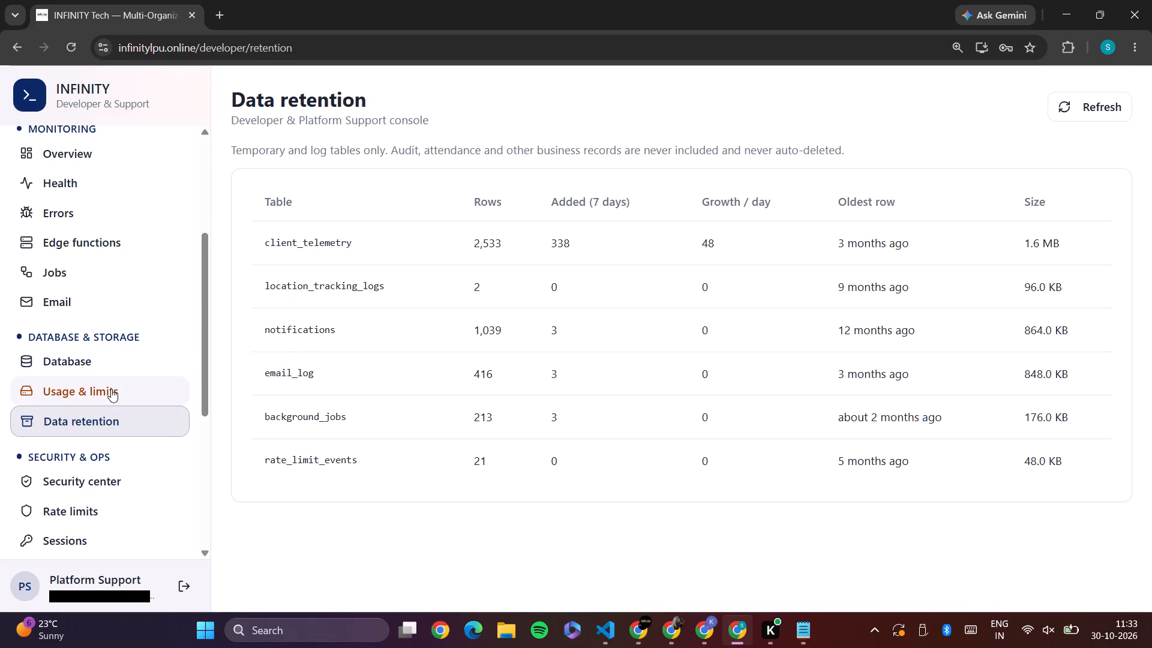
Open Usage & limits and examine the largest tables, storage by bucket, database growth and days until full.
{"action": "left_click", "coordinate": [111, 389]}
{"action": "scroll", "coordinate": [111, 389], "scroll_direction": "down", "scroll_amount": 2}
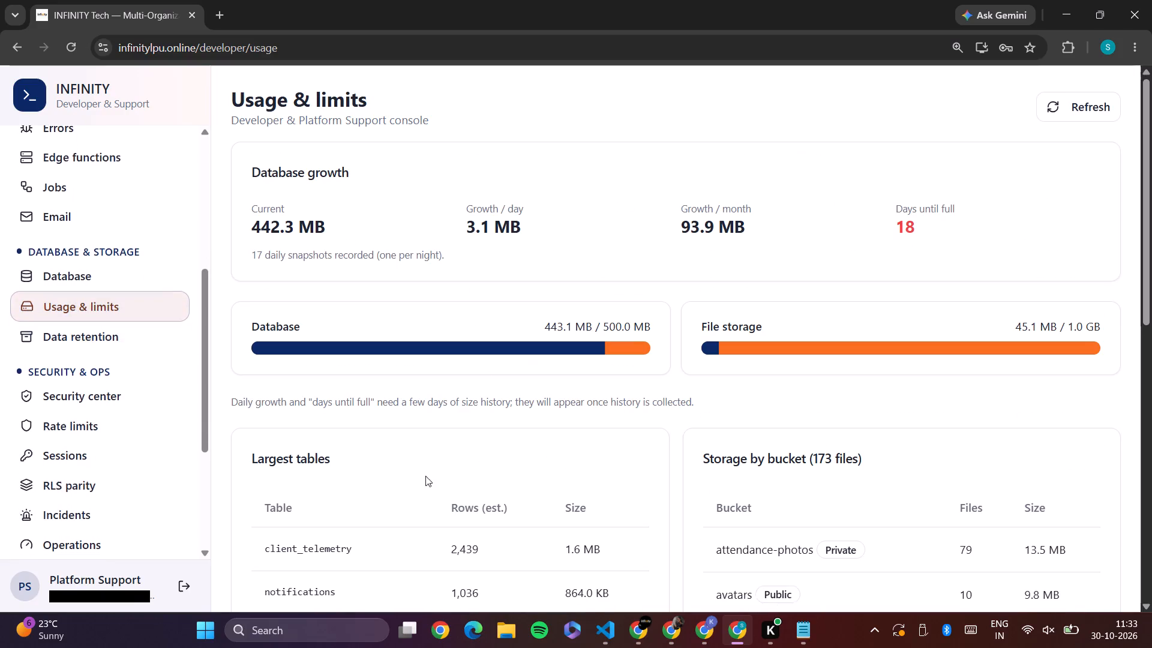
{"action": "scroll", "coordinate": [441, 477], "scroll_direction": "down", "scroll_amount": 2}
{"action": "scroll", "coordinate": [441, 477], "scroll_direction": "up", "scroll_amount": 2}
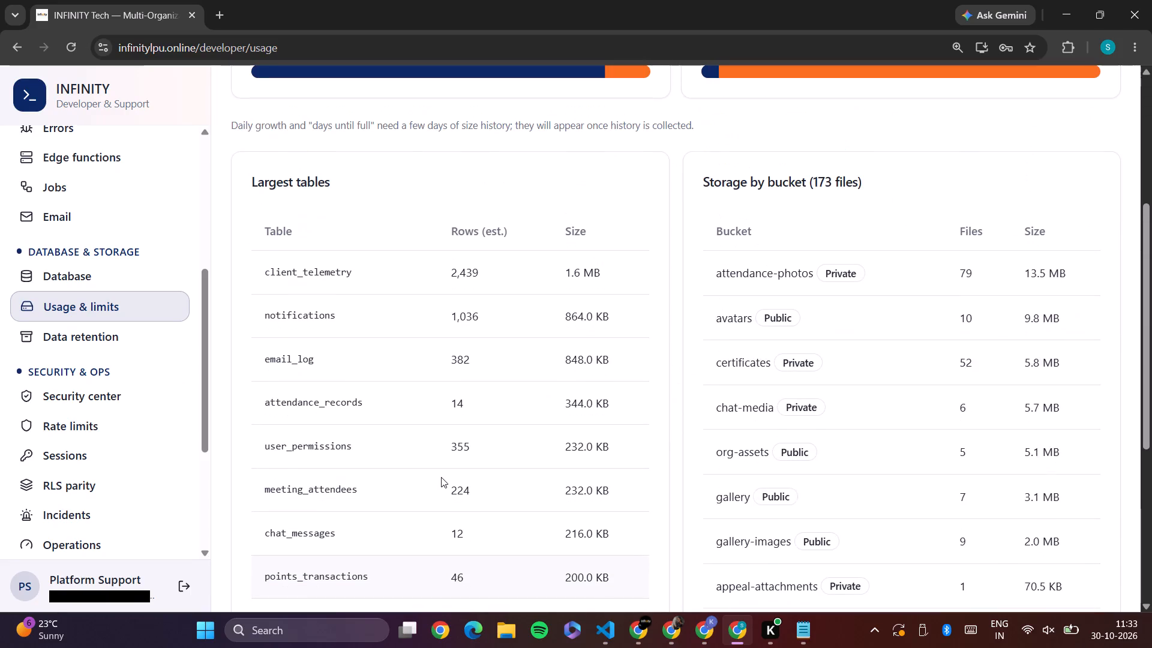
{"action": "scroll", "coordinate": [441, 477], "scroll_direction": "up", "scroll_amount": 1}
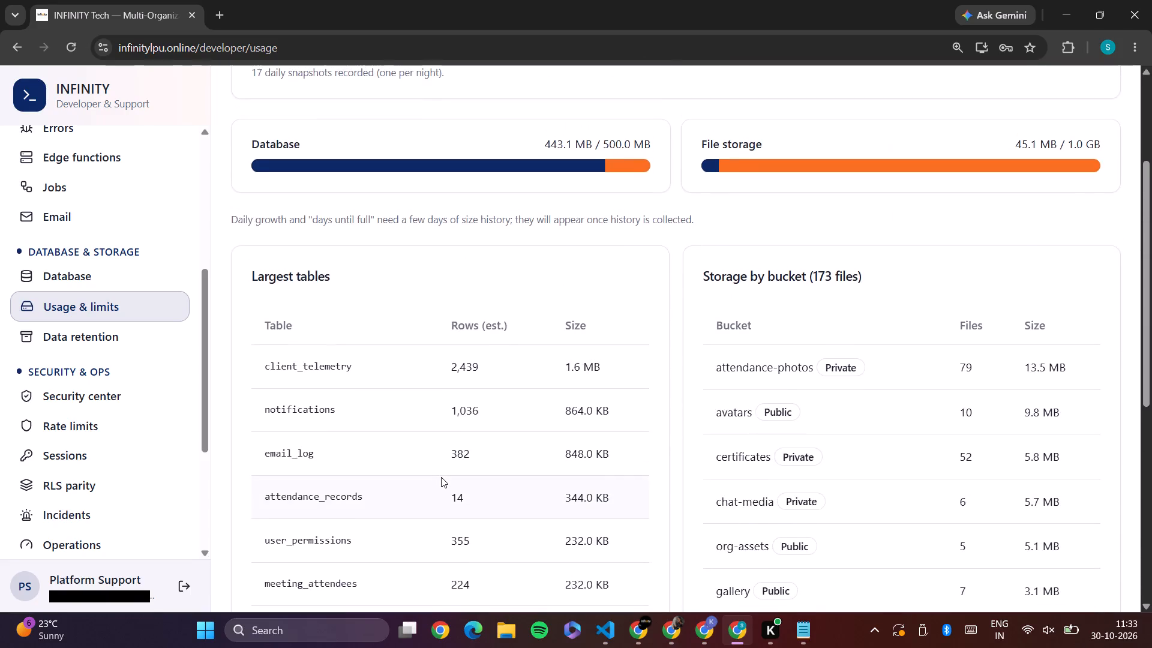
{"action": "scroll", "coordinate": [441, 477], "scroll_direction": "up", "scroll_amount": 2}
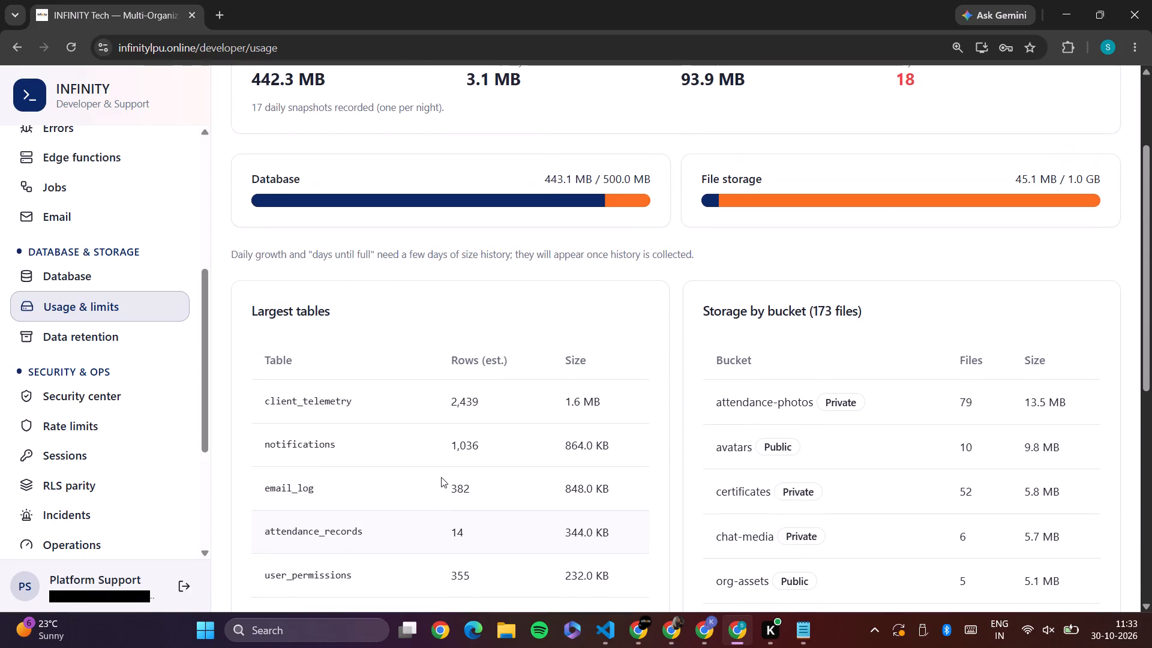
{"action": "scroll", "coordinate": [441, 477], "scroll_direction": "up", "scroll_amount": 3}
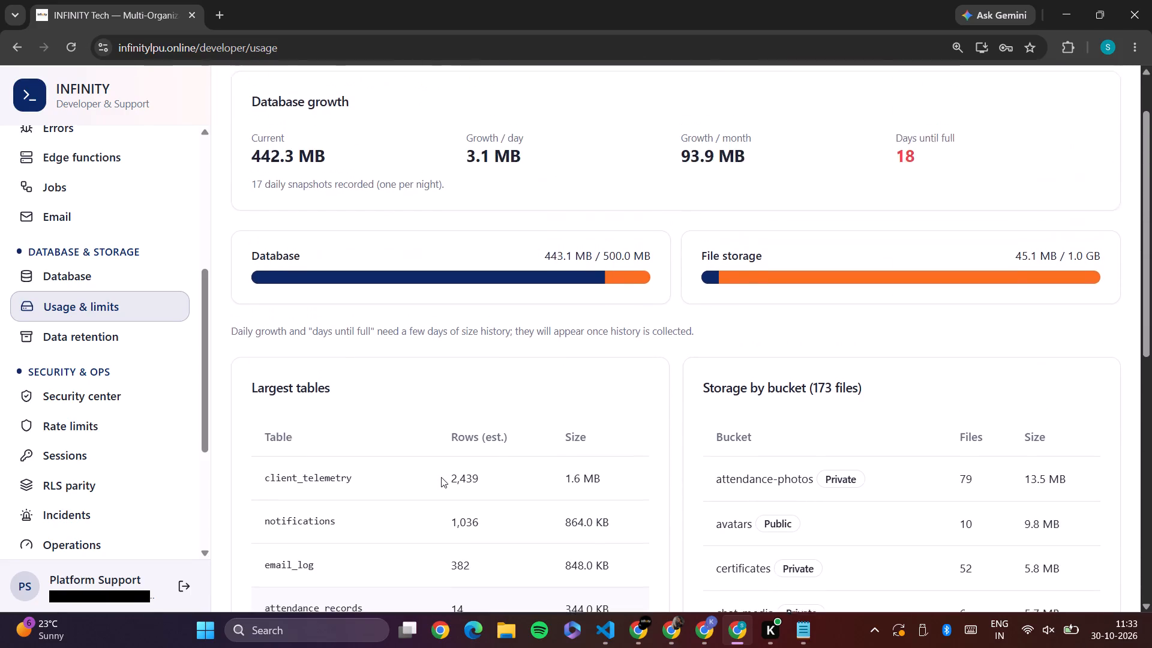
{"action": "scroll", "coordinate": [441, 477], "scroll_direction": "up", "scroll_amount": 1}
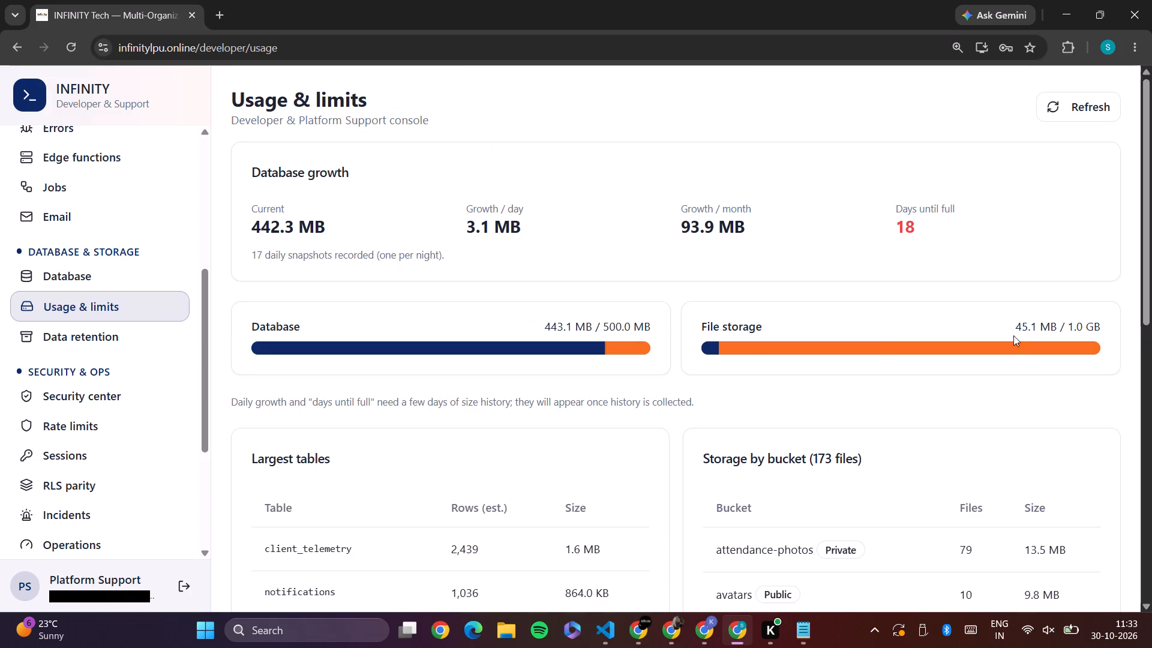
{"action": "double_click", "coordinate": [910, 221]}
{"action": "left_click_drag", "start_coordinate": [910, 221], "coordinate": [899, 200]}
{"action": "left_click", "coordinate": [899, 200]}
Examine the database and file storage usage, the largest tables and the storage by bucket in Usage & limits.
{"action": "scroll", "coordinate": [702, 230], "scroll_direction": "down", "scroll_amount": 1}
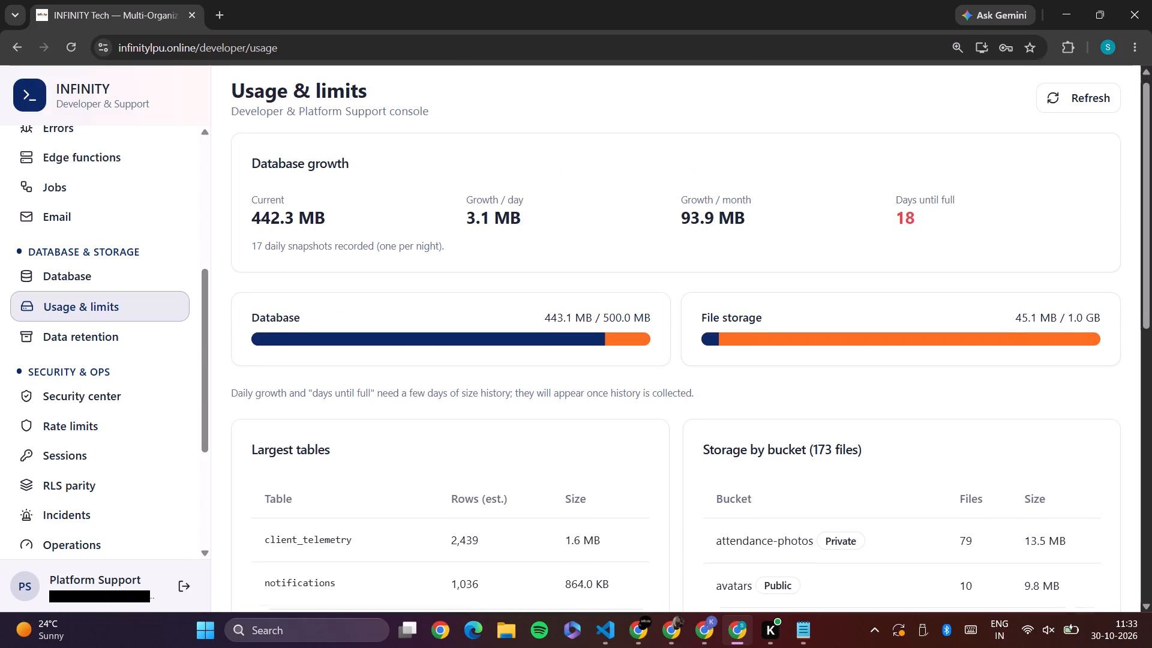
{"action": "scroll", "coordinate": [702, 230], "scroll_direction": "down", "scroll_amount": 1}
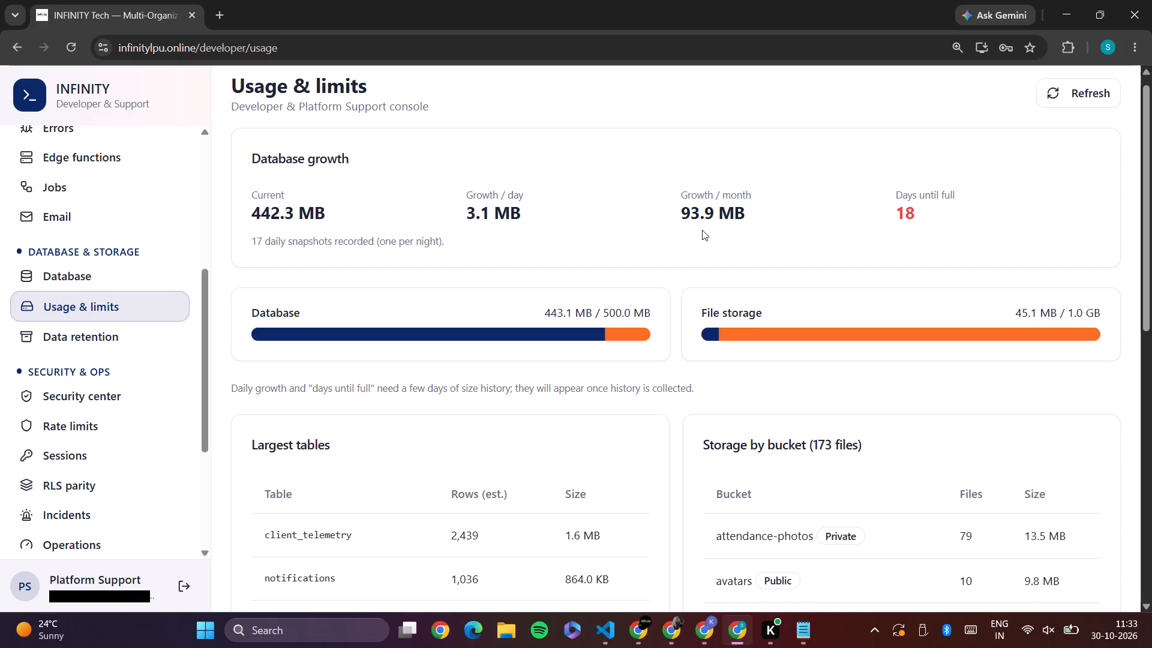
{"action": "scroll", "coordinate": [686, 252], "scroll_direction": "down", "scroll_amount": 2}
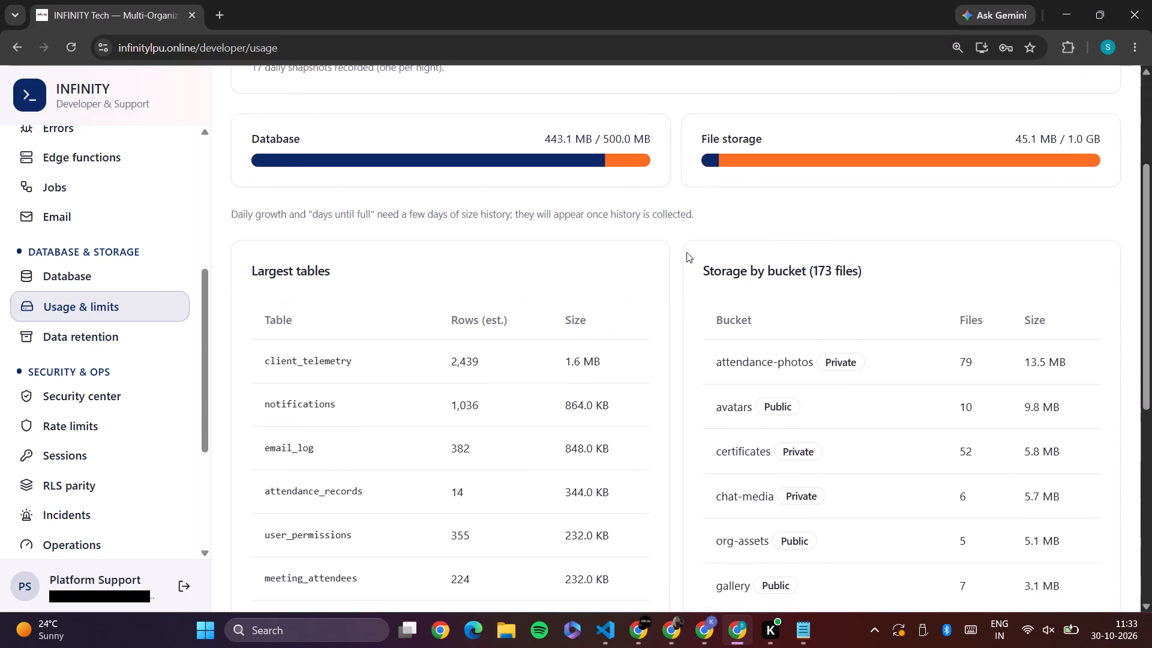
{"action": "scroll", "coordinate": [686, 252], "scroll_direction": "down", "scroll_amount": 1}
{"action": "scroll", "coordinate": [529, 398], "scroll_direction": "down", "scroll_amount": 1}
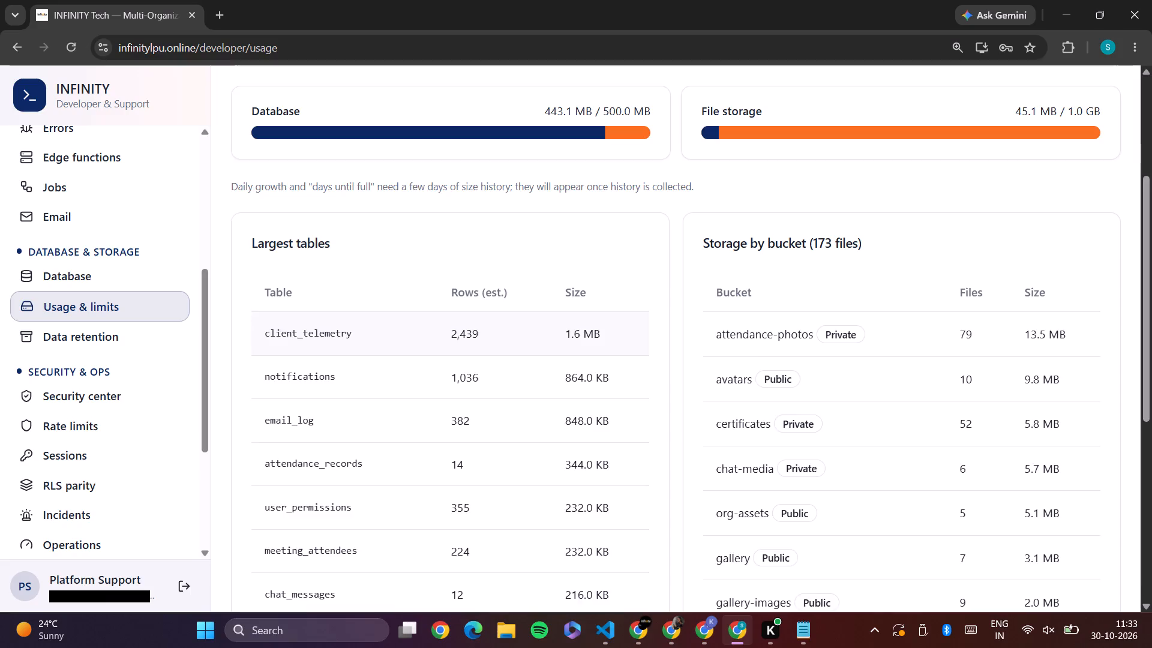
{"action": "scroll", "coordinate": [343, 332], "scroll_direction": "down", "scroll_amount": 4}
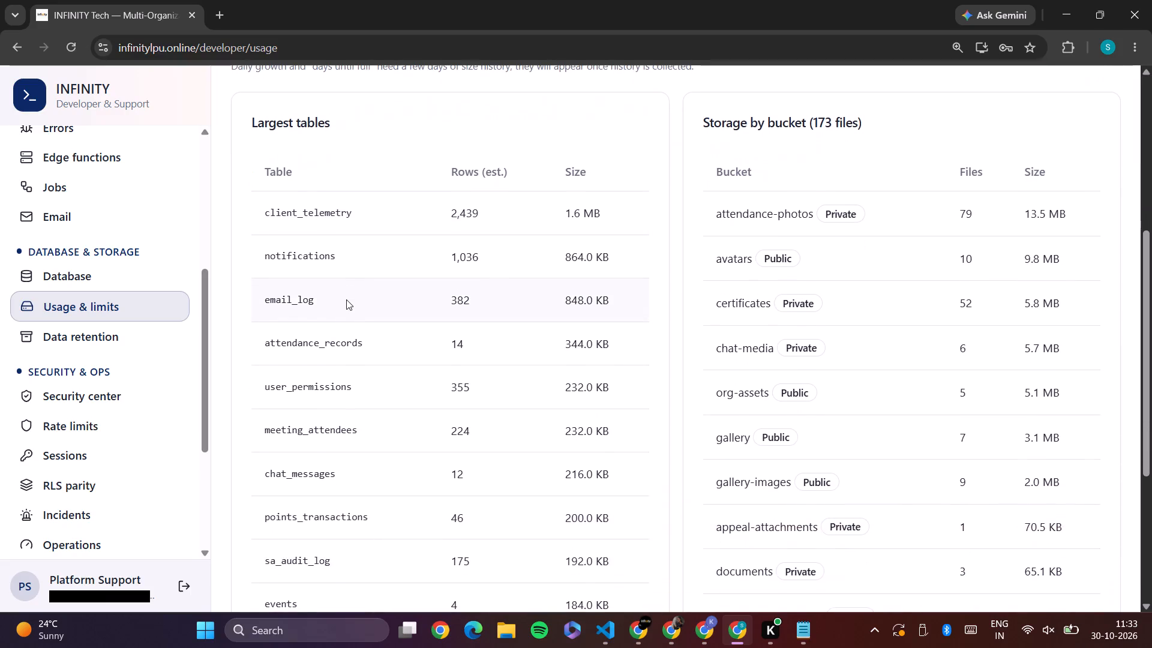
{"action": "scroll", "coordinate": [346, 299], "scroll_direction": "down", "scroll_amount": 5}
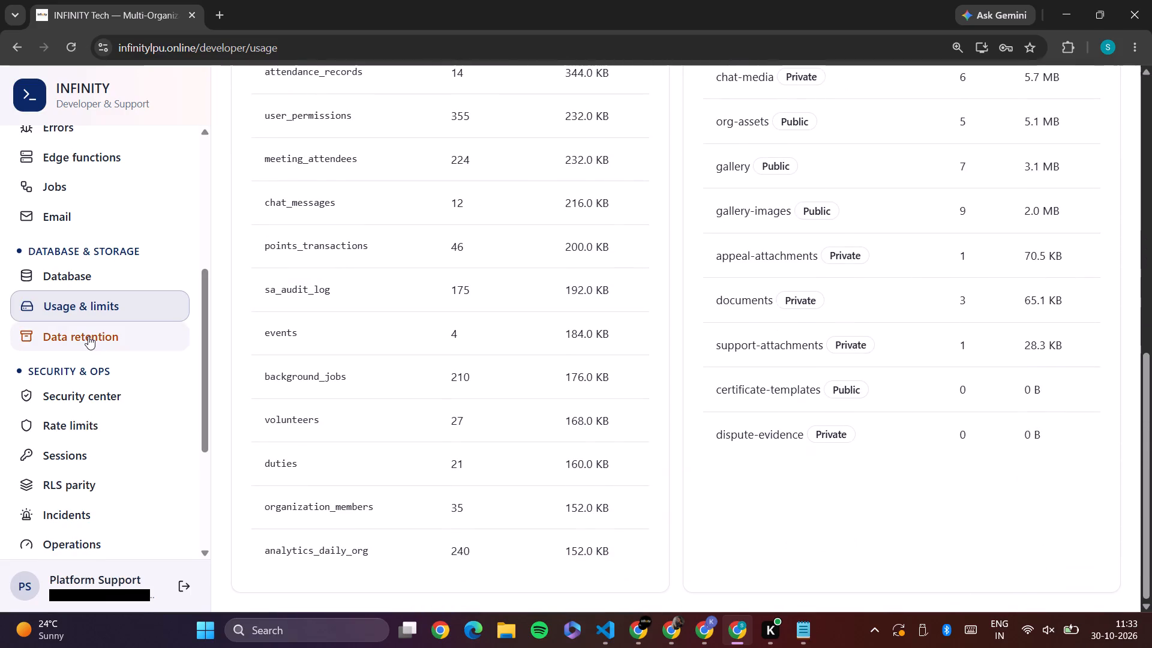
Review the Data retention, Security center, Rate limits and Sessions sections.
{"action": "left_click", "coordinate": [79, 335]}
{"action": "scroll", "coordinate": [79, 335], "scroll_direction": "down", "scroll_amount": 1}
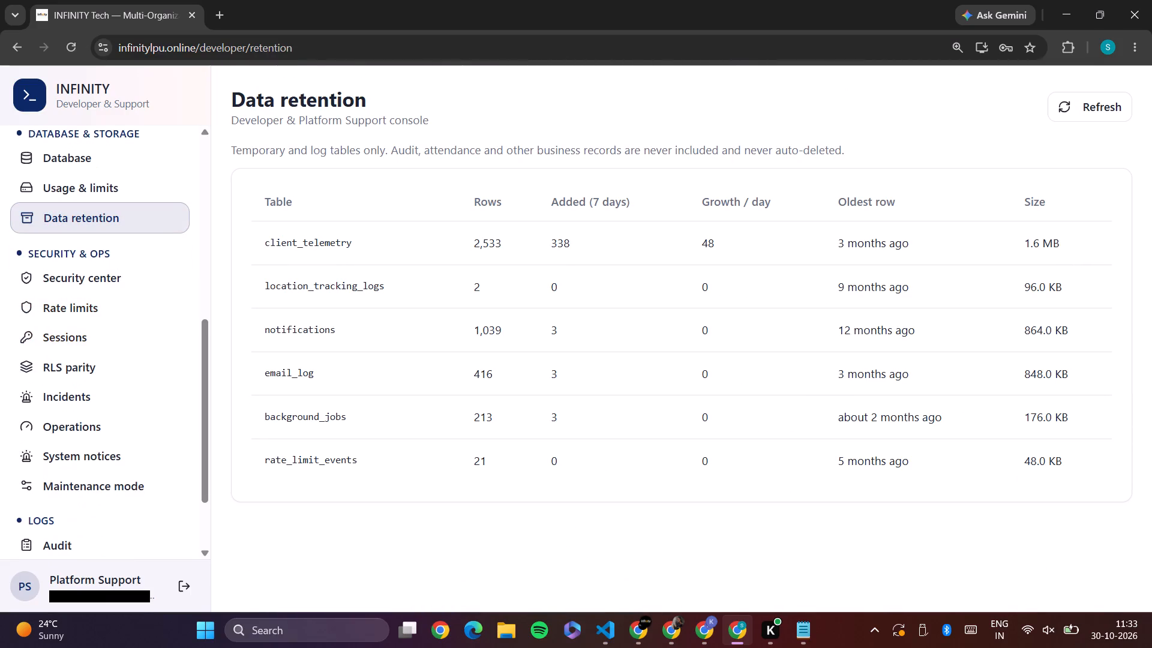
{"action": "left_click", "coordinate": [74, 284]}
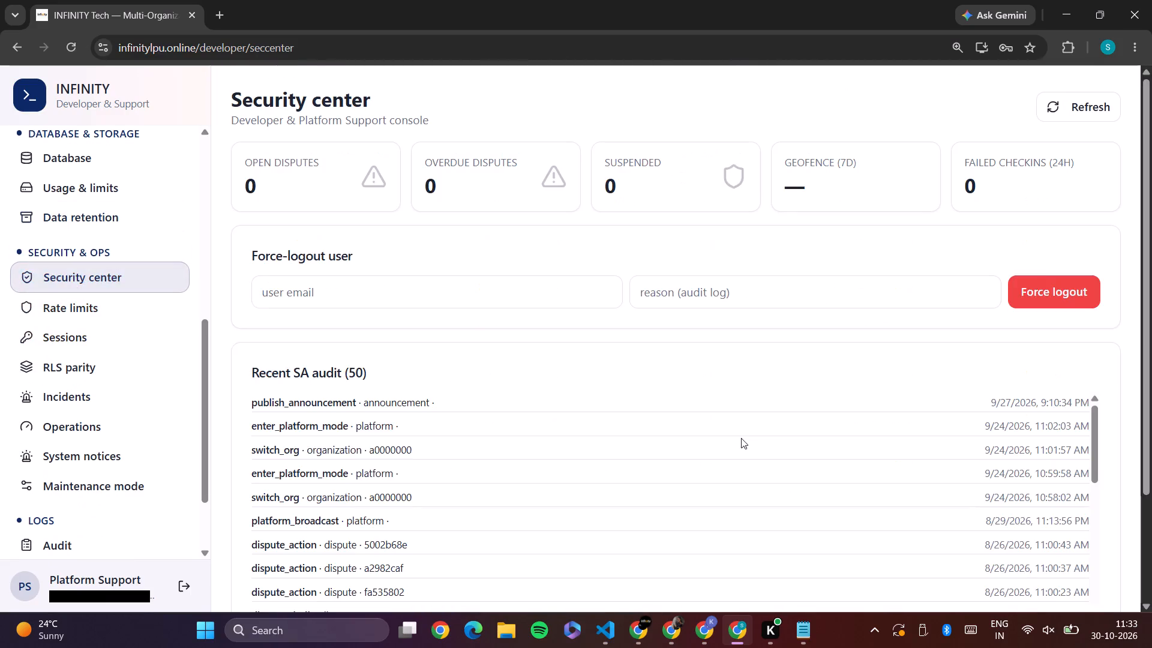
{"action": "scroll", "coordinate": [548, 443], "scroll_direction": "up", "scroll_amount": 1}
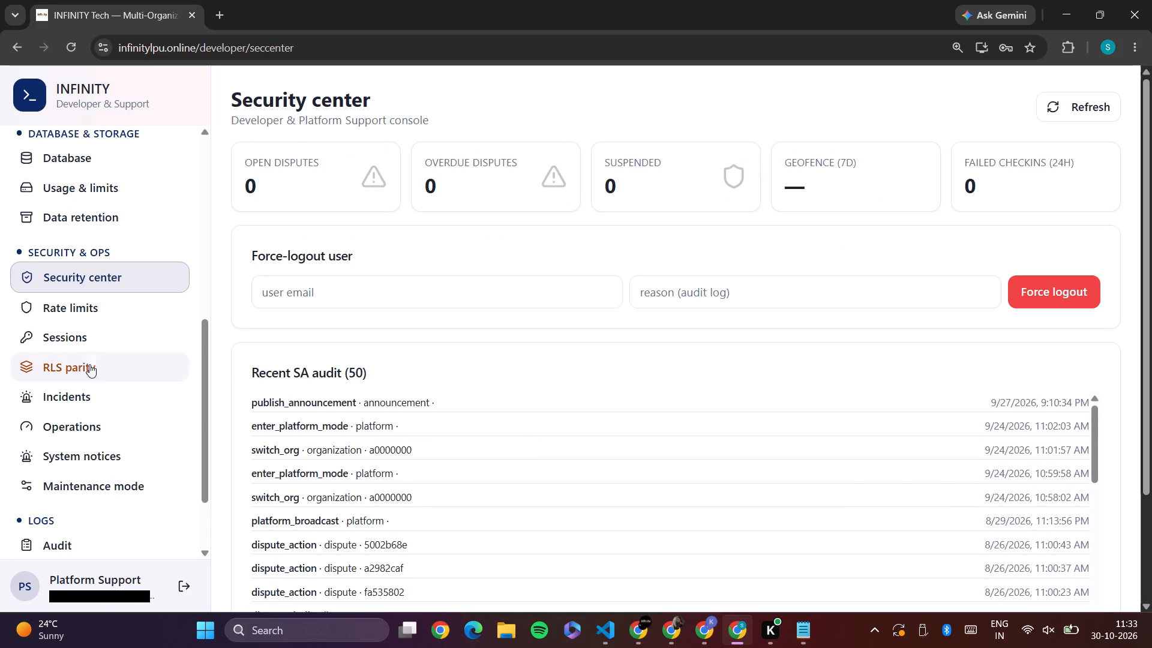
{"action": "left_click", "coordinate": [115, 316]}
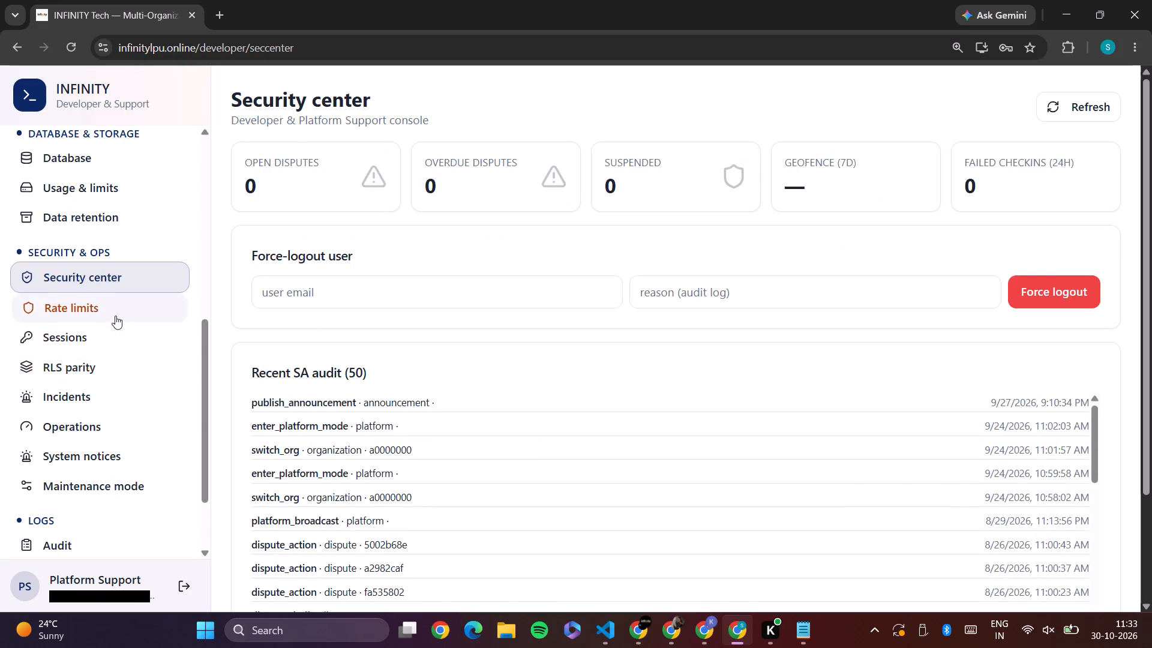
{"action": "left_click", "coordinate": [96, 341]}
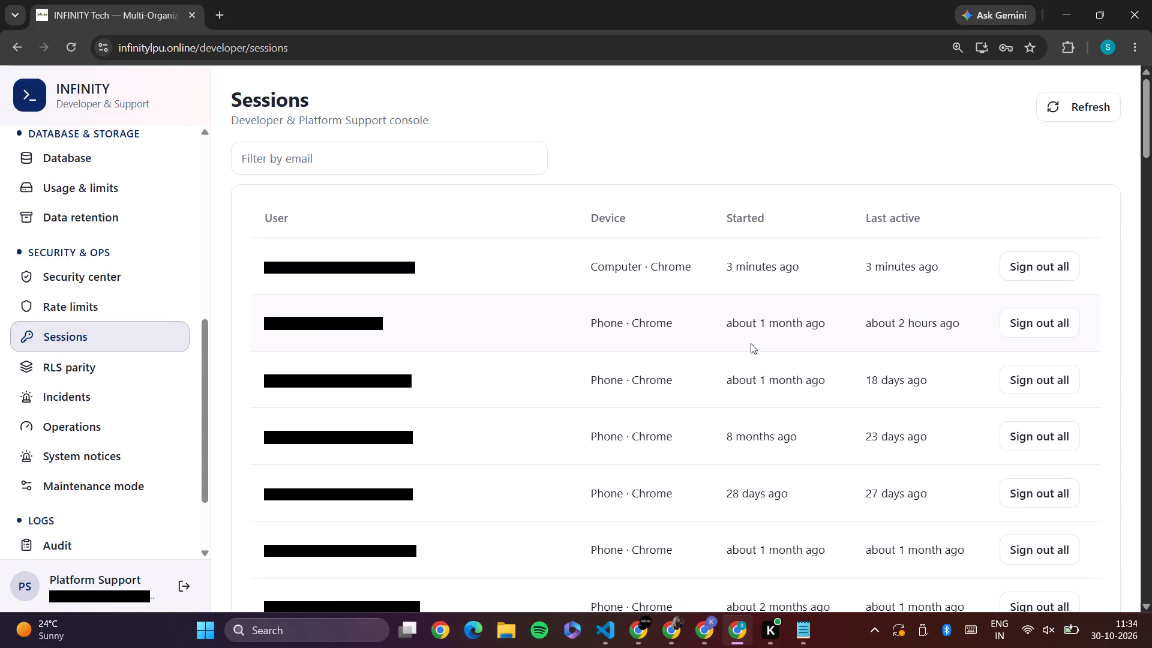
{"action": "scroll", "coordinate": [751, 343], "scroll_direction": "down", "scroll_amount": 11}
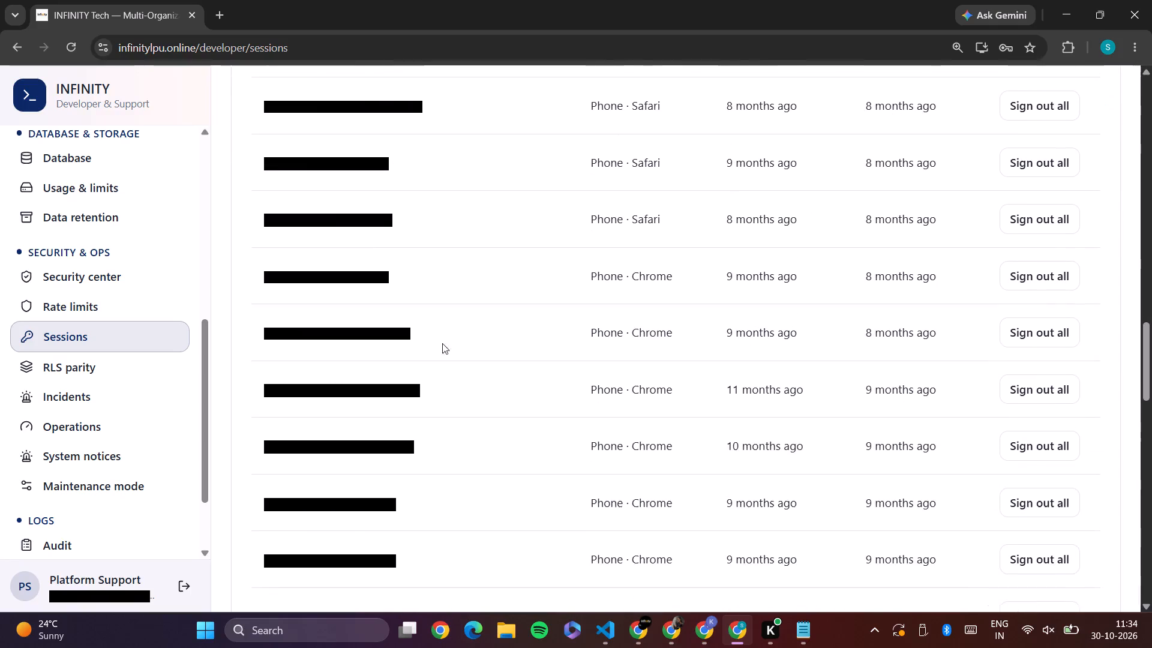
Review the remaining Security & Ops sections: RLS parity, Incidents, Operations and System notices.
{"action": "left_click", "coordinate": [96, 370]}
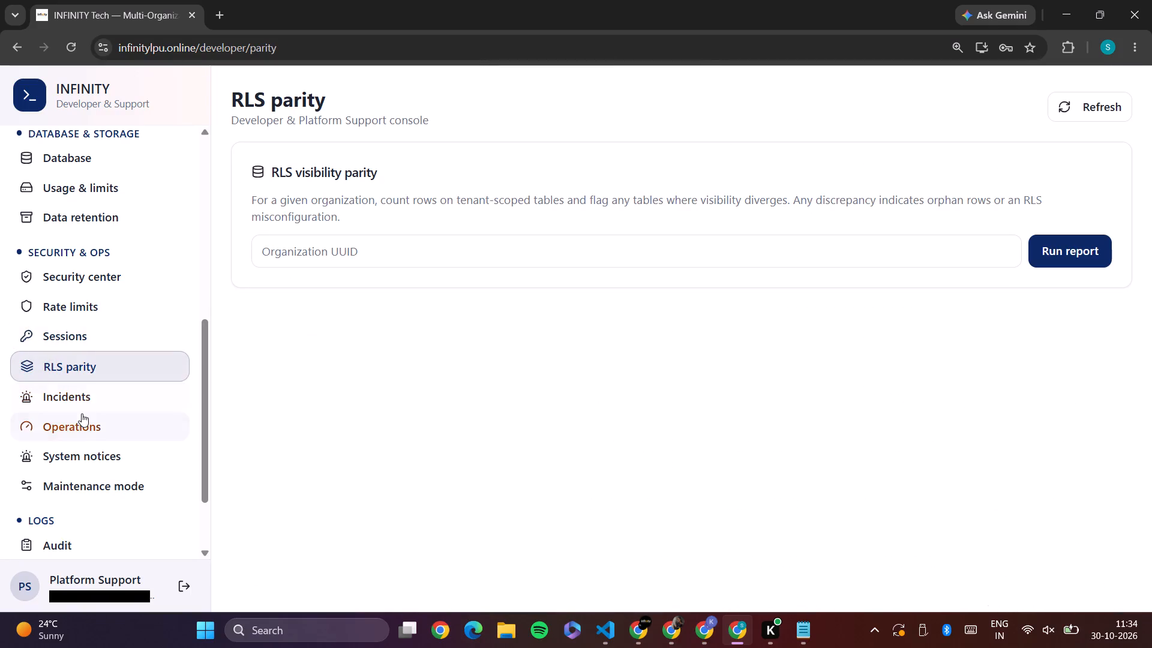
{"action": "left_click", "coordinate": [95, 401]}
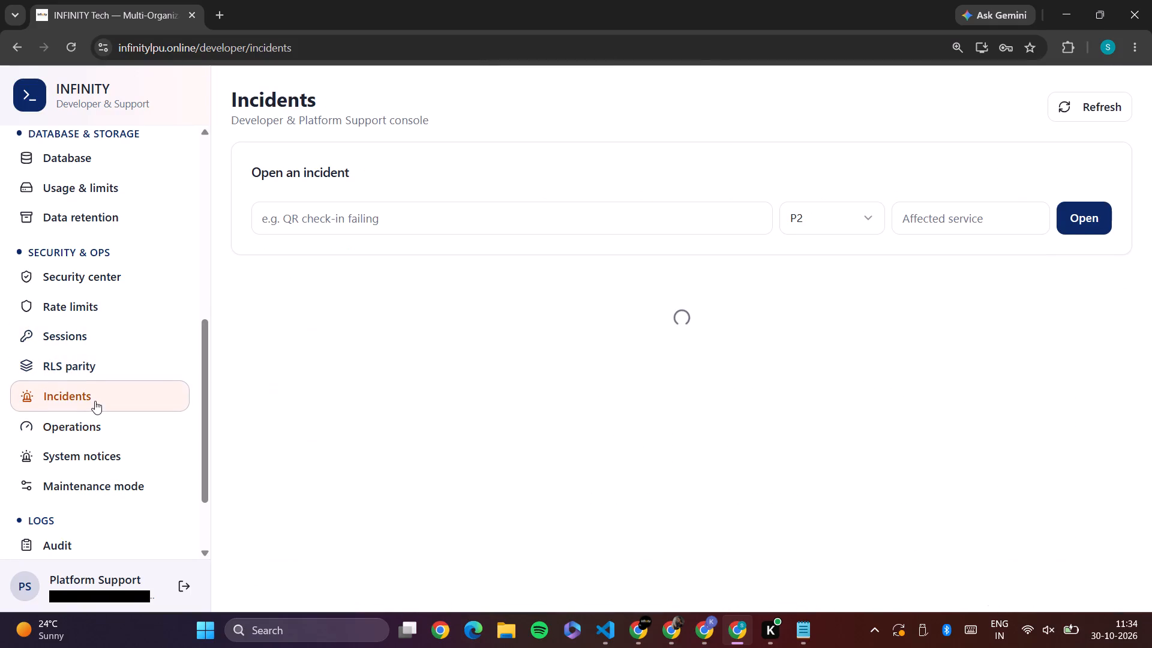
{"action": "left_click", "coordinate": [84, 416]}
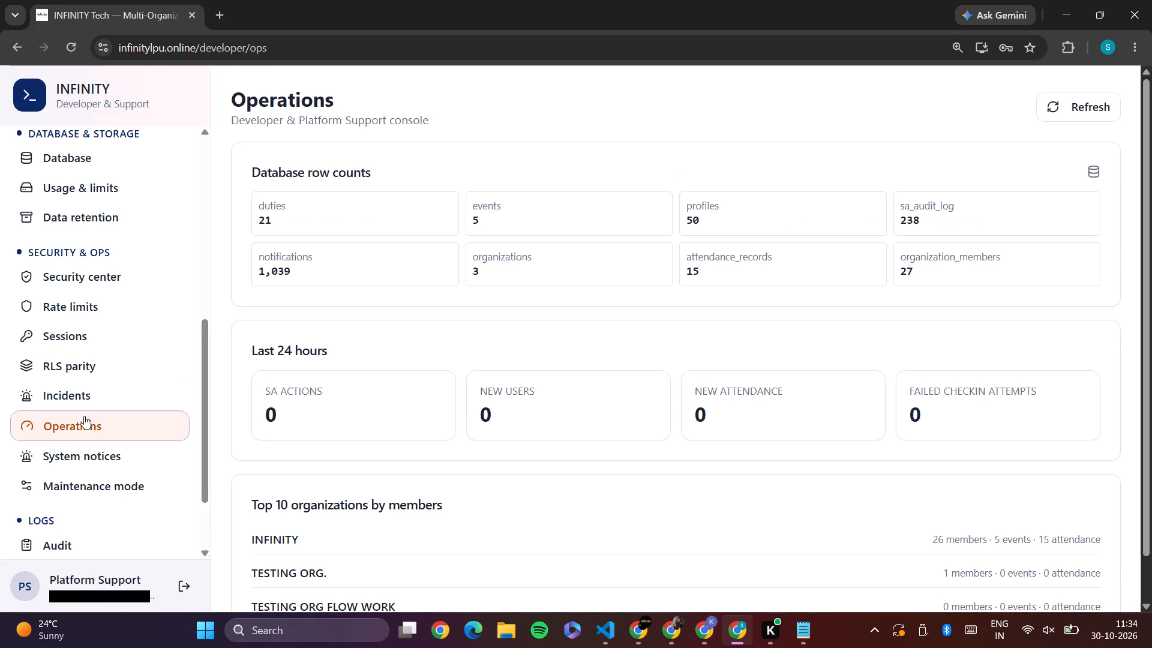
{"action": "scroll", "coordinate": [84, 416], "scroll_direction": "down", "scroll_amount": 2}
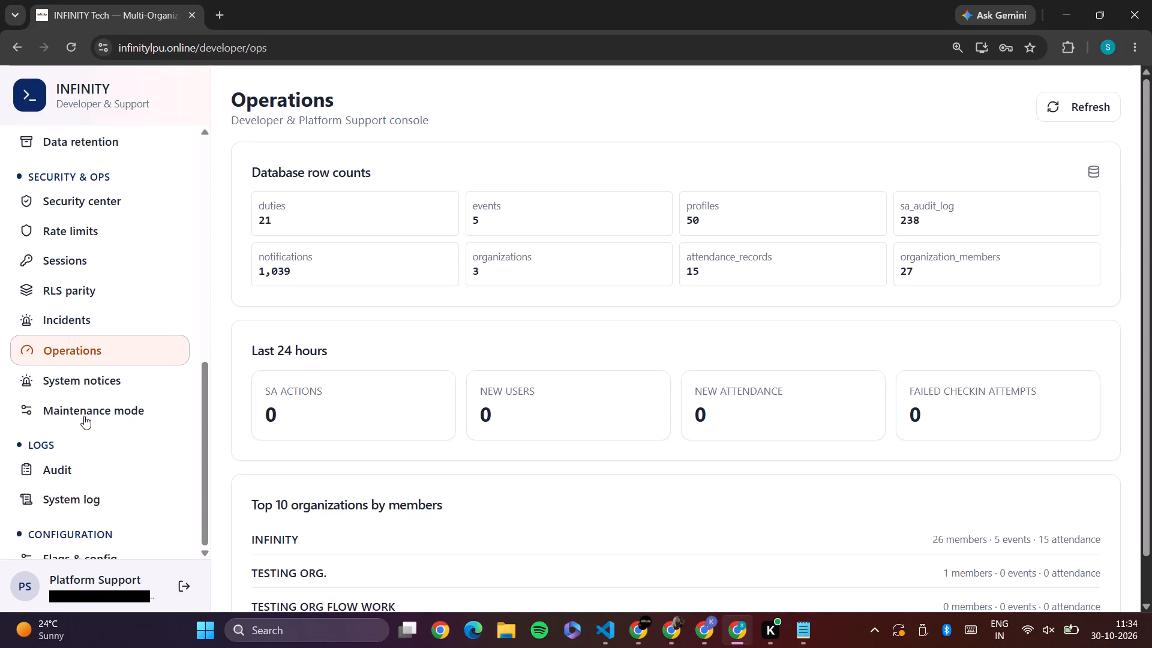
{"action": "scroll", "coordinate": [84, 416], "scroll_direction": "down", "scroll_amount": 1}
{"action": "left_click", "coordinate": [110, 371]}
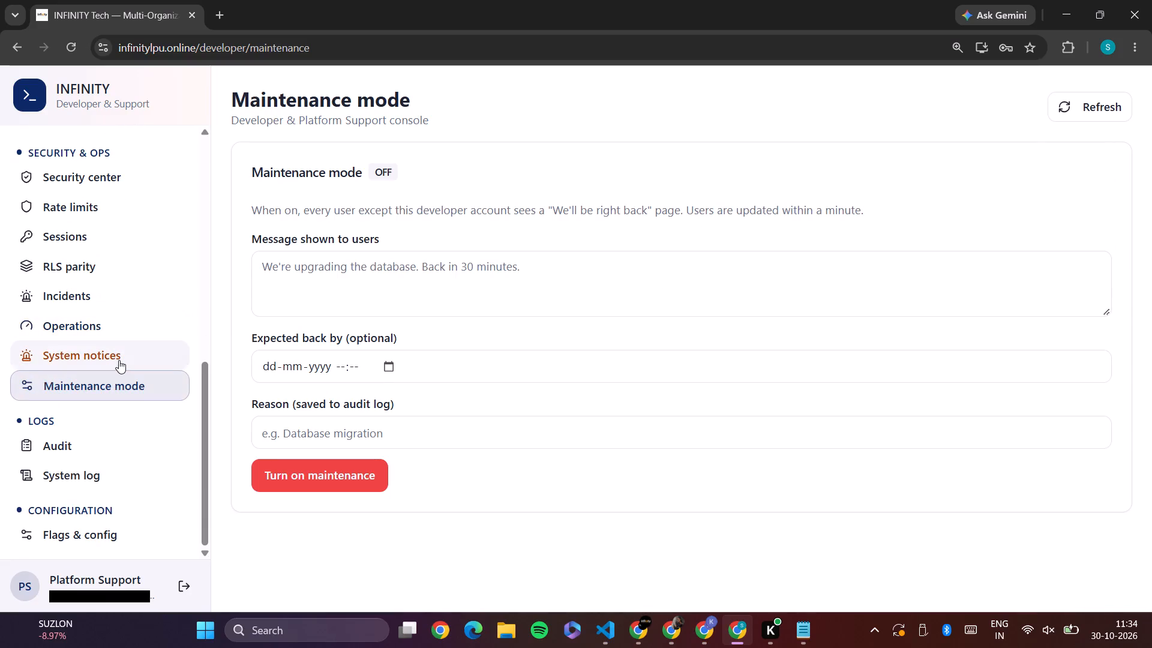
{"action": "left_click", "coordinate": [119, 360]}
{"action": "left_click", "coordinate": [105, 392]}
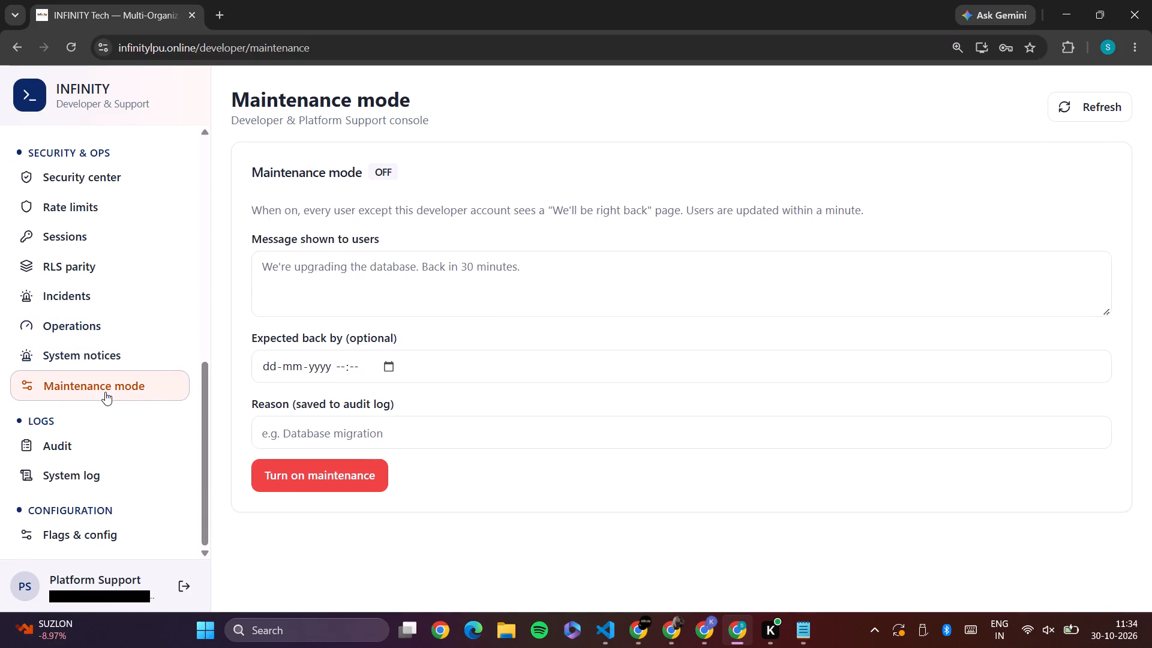
{"action": "left_click", "coordinate": [377, 297]}
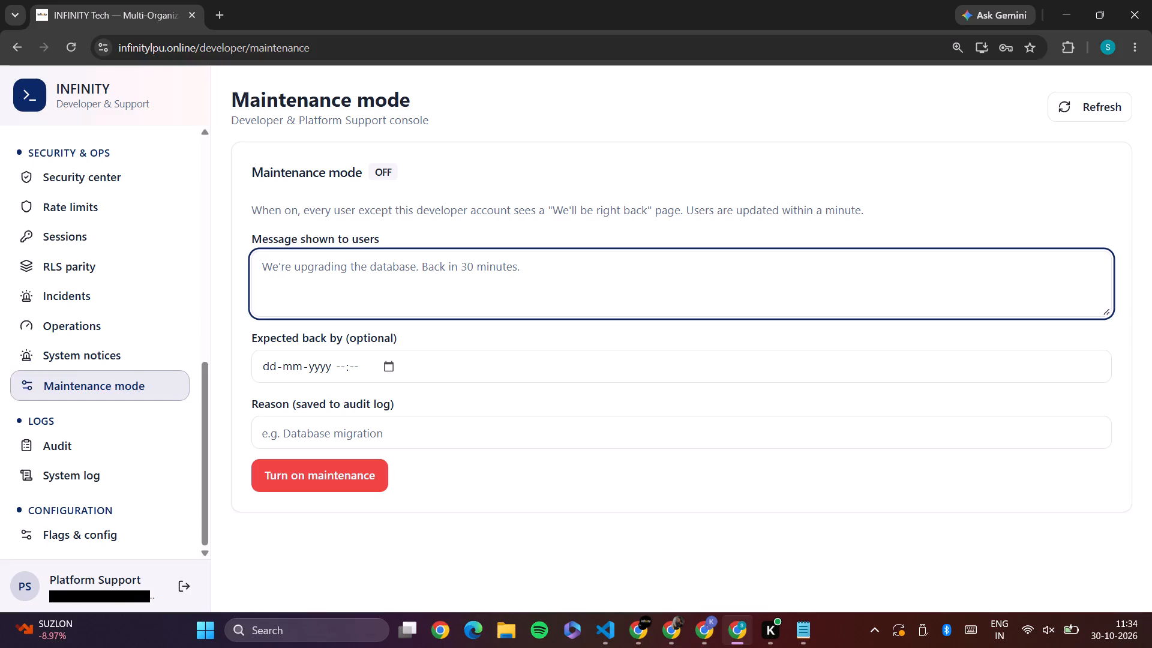
{"action": "left_click", "coordinate": [390, 371]}
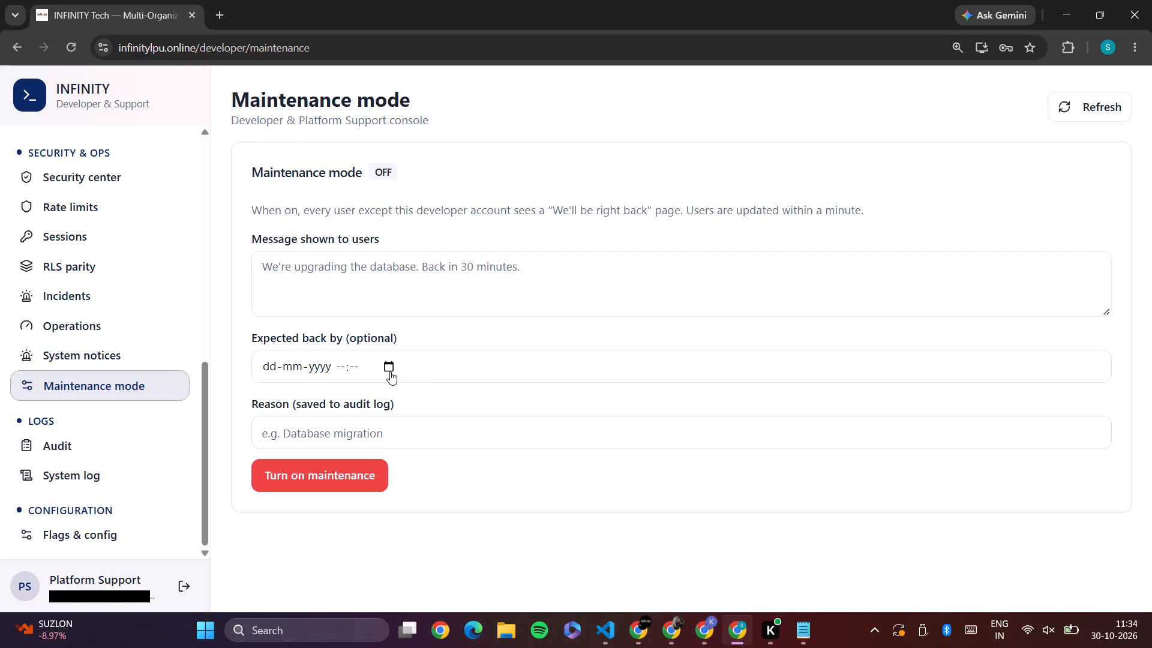
{"action": "left_click", "coordinate": [448, 251]}
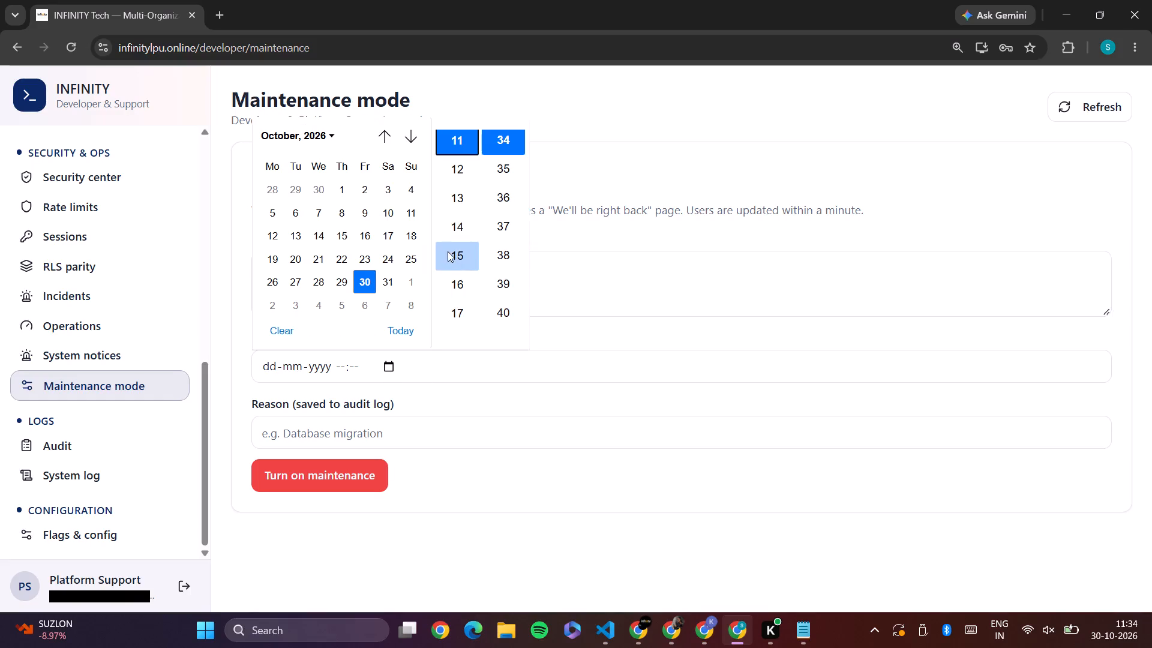
{"action": "left_click", "coordinate": [354, 539]}
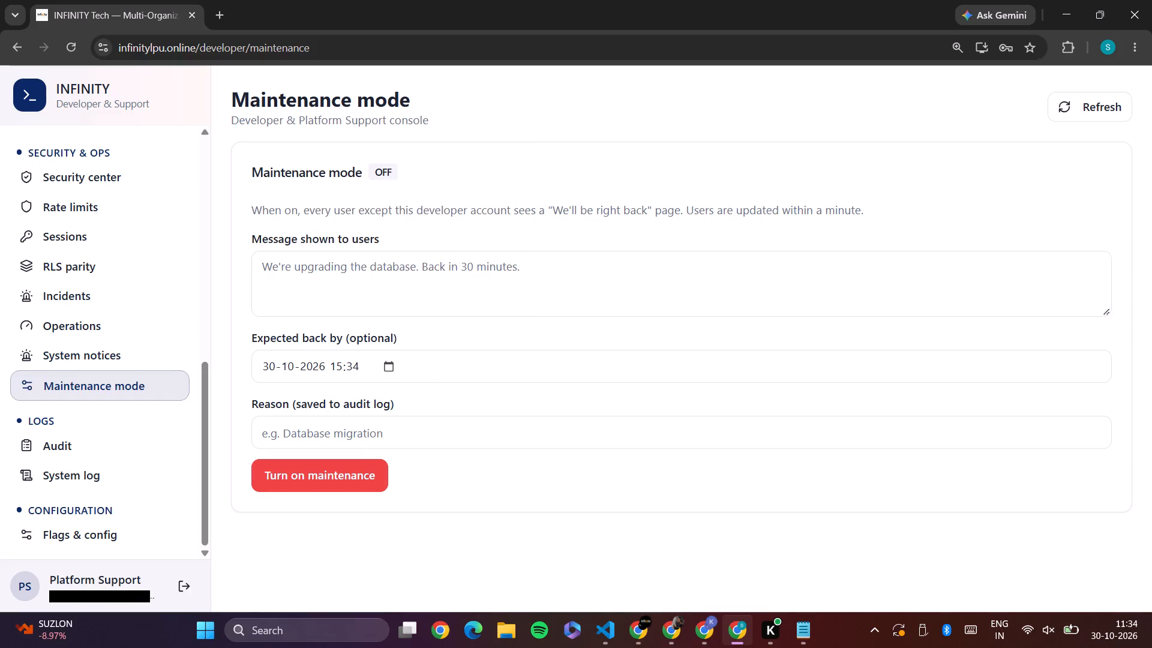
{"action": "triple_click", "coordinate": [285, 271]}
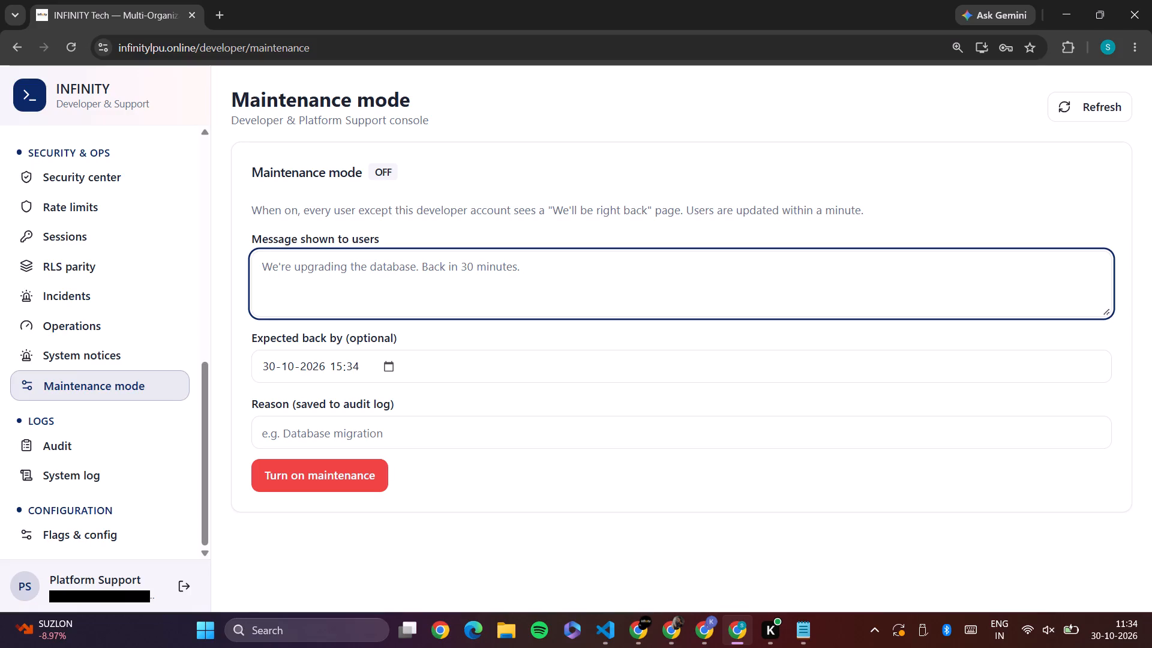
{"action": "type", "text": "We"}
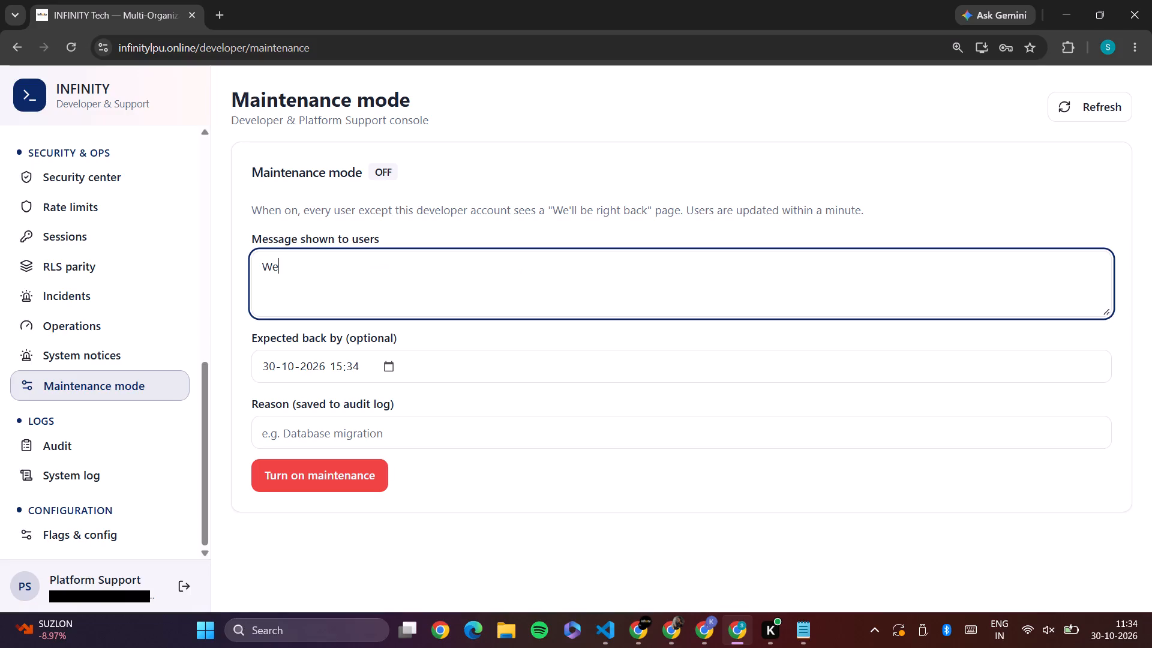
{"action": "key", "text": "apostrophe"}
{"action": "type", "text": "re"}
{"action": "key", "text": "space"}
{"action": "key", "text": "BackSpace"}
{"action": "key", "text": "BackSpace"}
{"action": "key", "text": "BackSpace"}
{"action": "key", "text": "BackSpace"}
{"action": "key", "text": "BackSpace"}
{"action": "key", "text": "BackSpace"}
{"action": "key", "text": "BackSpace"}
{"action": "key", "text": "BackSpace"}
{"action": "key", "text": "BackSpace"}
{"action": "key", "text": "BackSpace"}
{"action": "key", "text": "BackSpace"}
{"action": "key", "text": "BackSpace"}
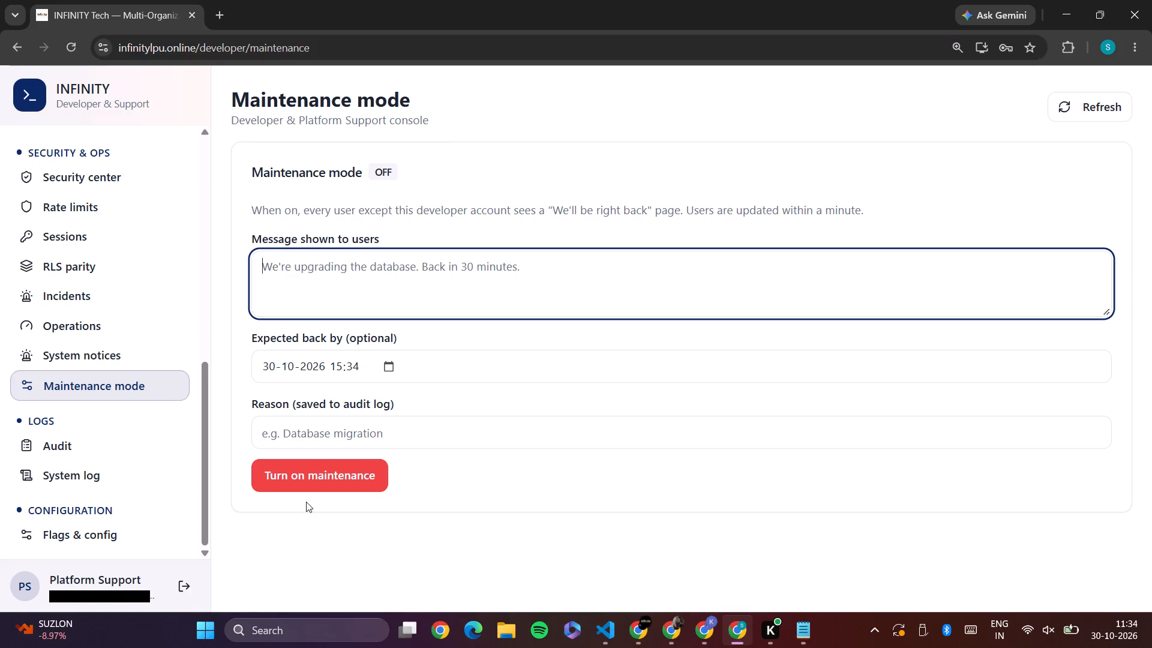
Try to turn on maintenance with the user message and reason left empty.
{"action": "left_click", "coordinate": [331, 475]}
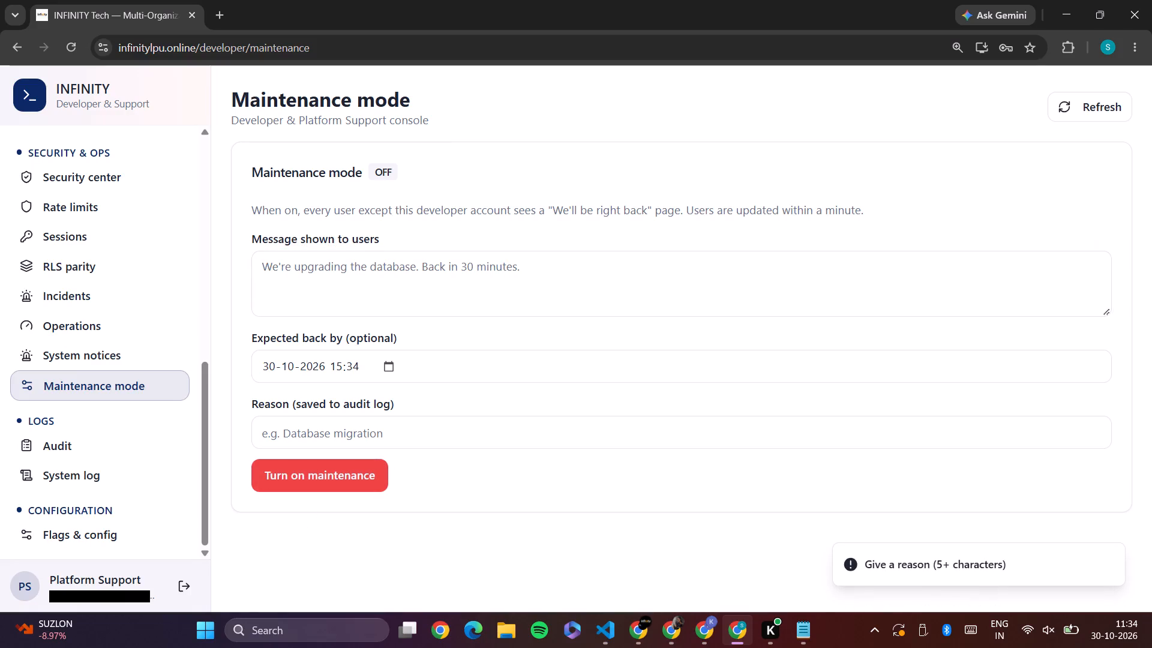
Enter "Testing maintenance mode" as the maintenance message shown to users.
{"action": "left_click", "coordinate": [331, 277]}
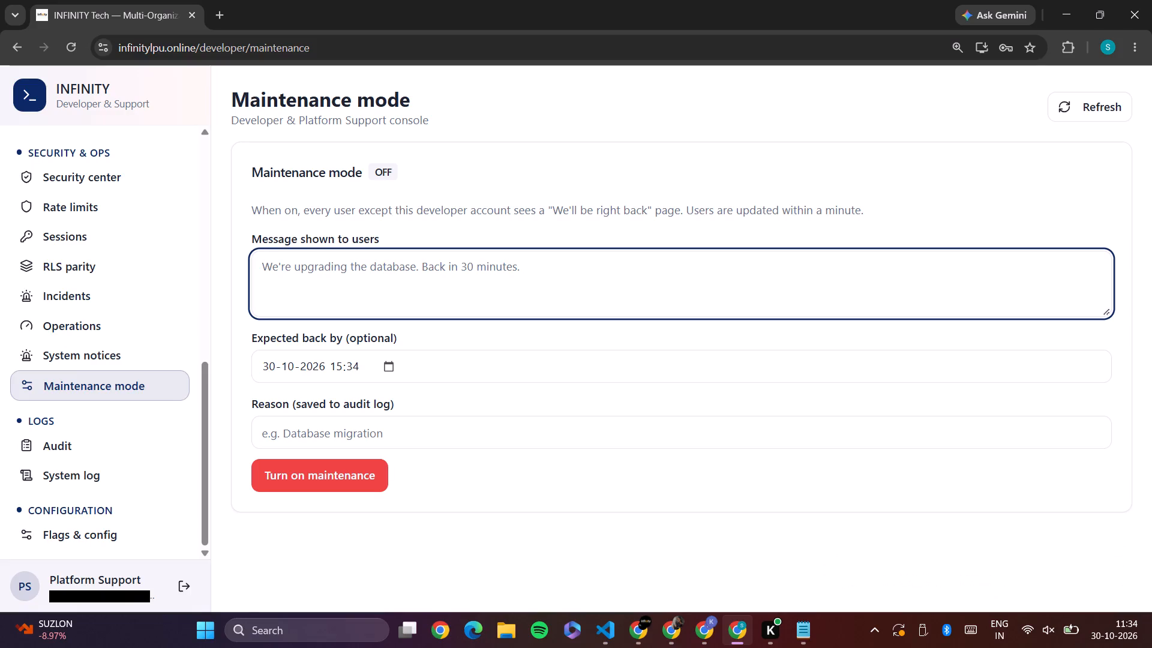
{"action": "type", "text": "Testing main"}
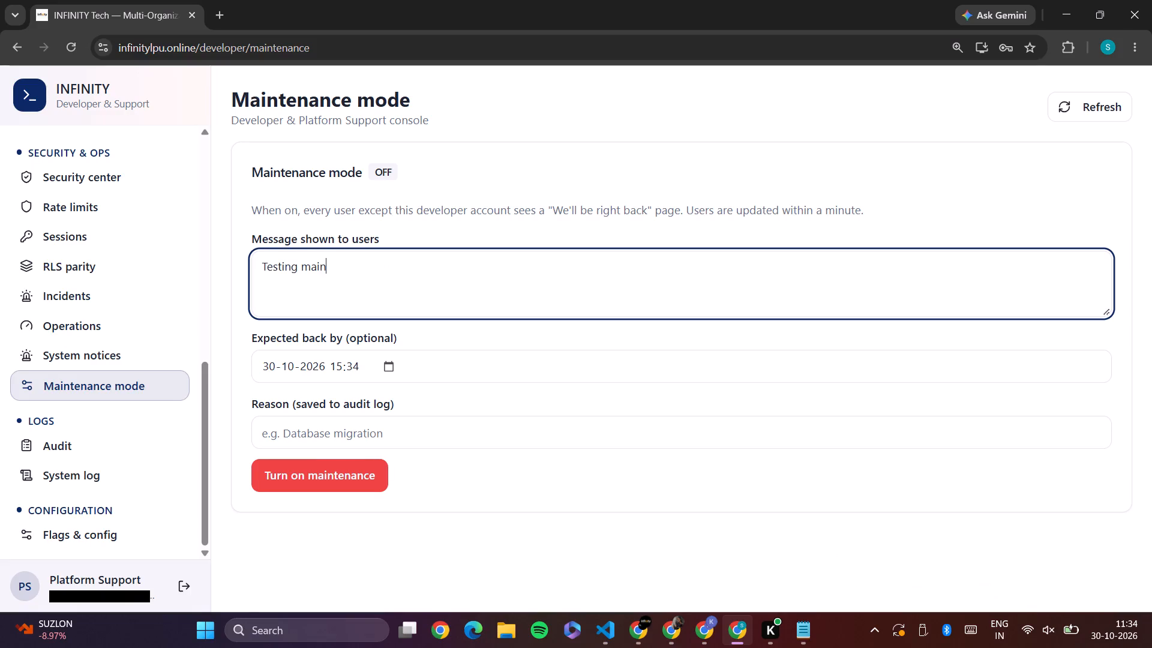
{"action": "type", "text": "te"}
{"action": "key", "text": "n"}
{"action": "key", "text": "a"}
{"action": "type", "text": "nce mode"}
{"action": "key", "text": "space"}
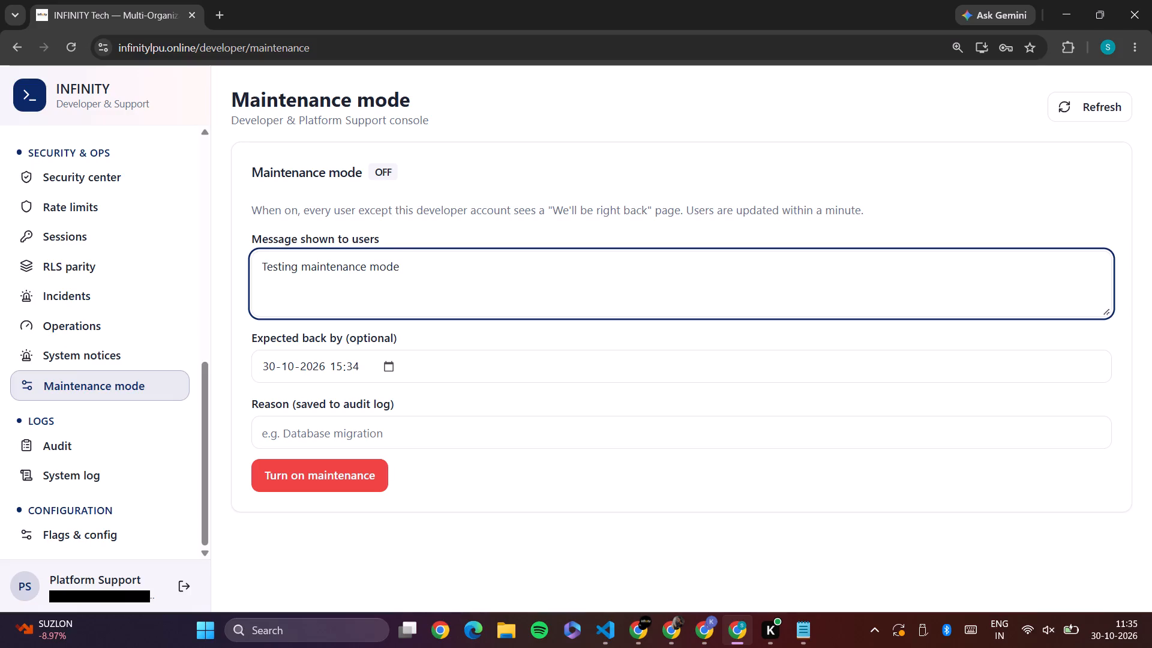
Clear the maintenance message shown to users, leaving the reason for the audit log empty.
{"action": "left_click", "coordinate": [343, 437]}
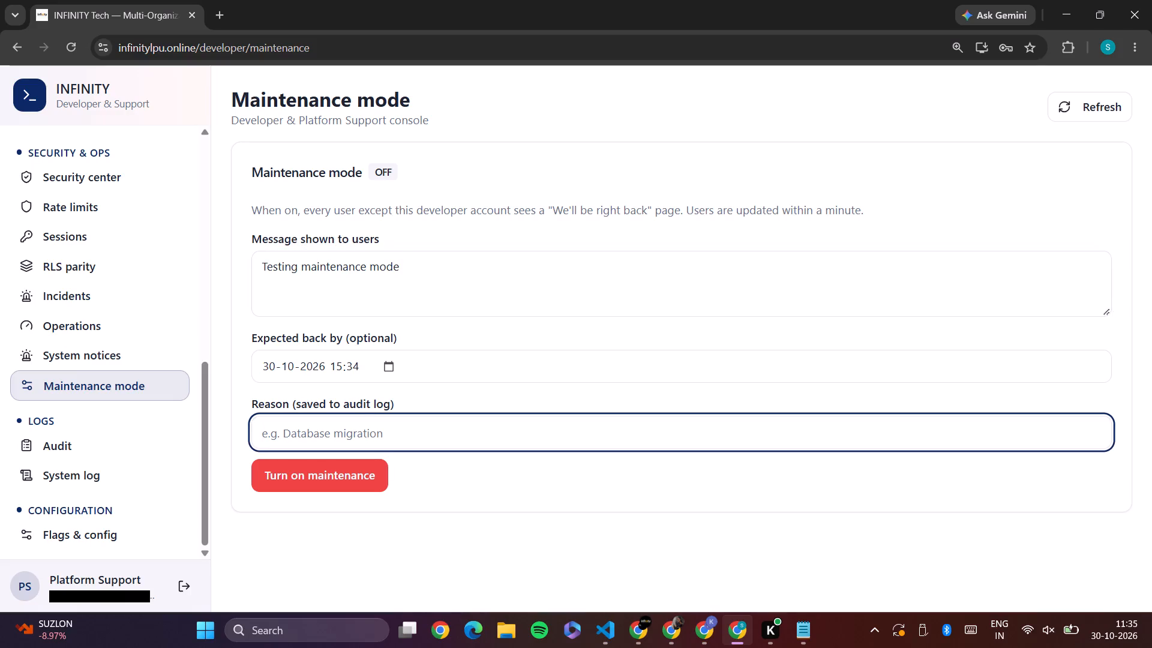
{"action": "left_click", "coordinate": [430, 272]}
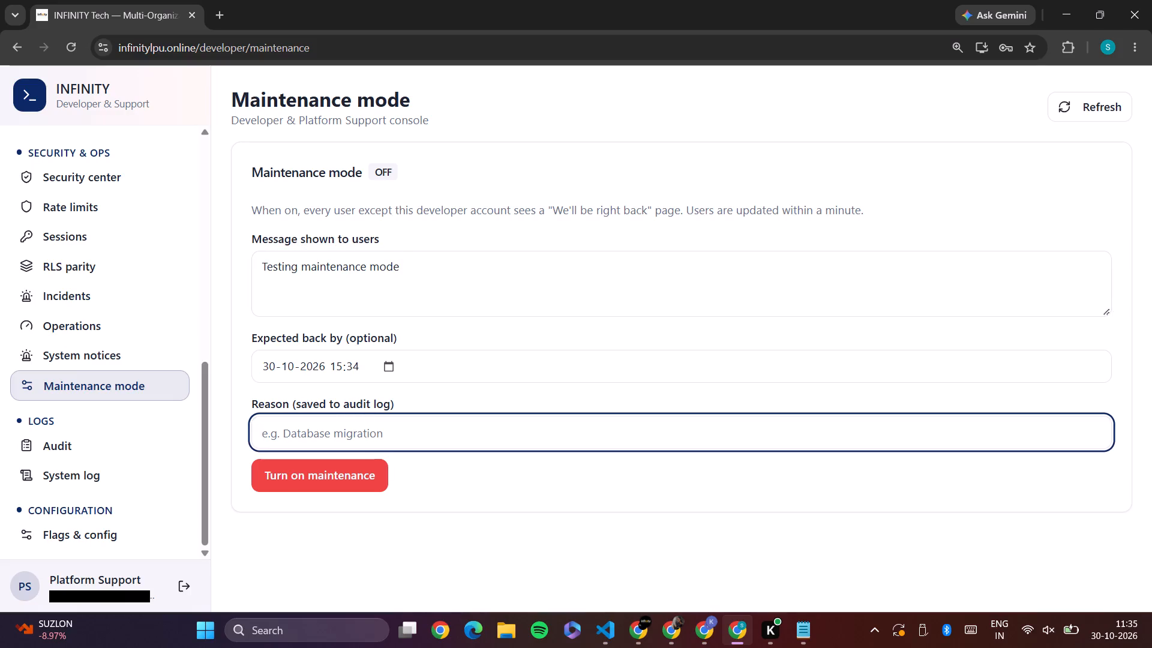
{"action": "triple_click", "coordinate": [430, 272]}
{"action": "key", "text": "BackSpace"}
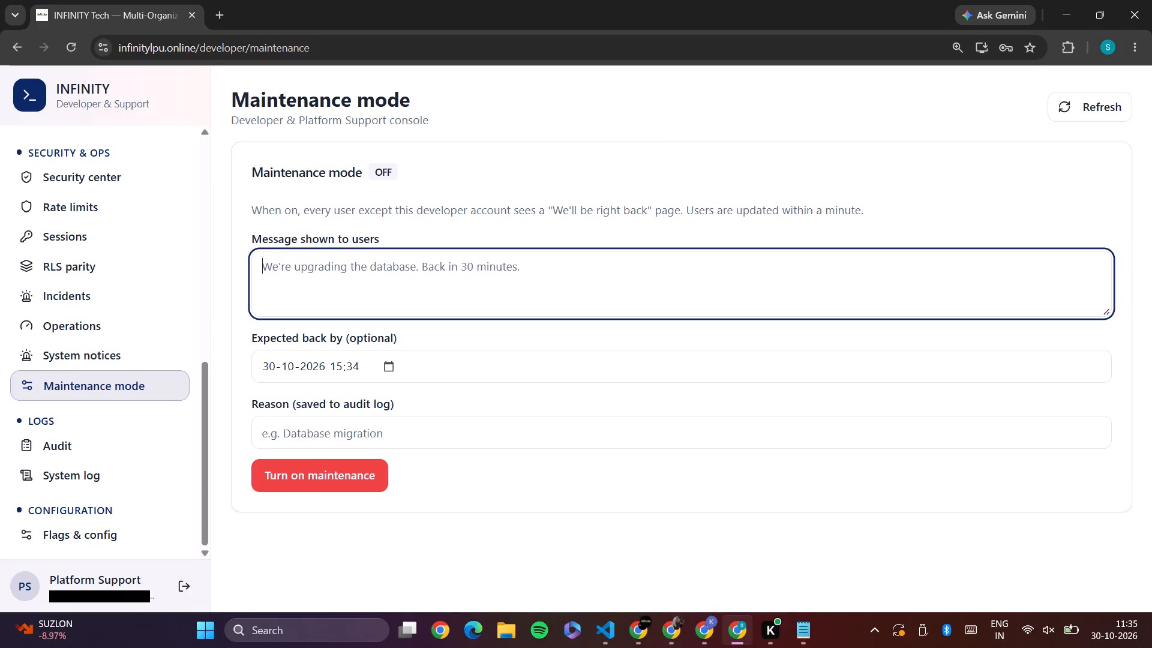
Copy the phrase "We'll be right back" from the maintenance description into the message shown to users.
{"action": "double_click", "coordinate": [554, 208]}
{"action": "left_click", "coordinate": [554, 208]}
{"action": "left_click_drag", "start_coordinate": [554, 208], "coordinate": [567, 208]}
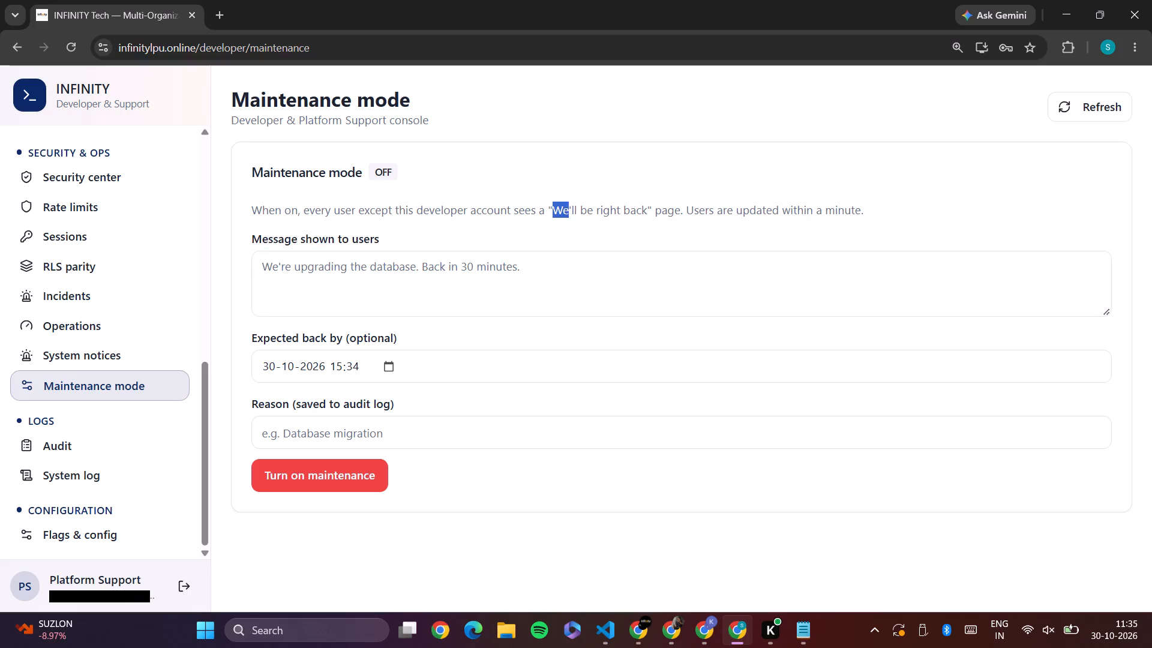
{"action": "left_click_drag", "start_coordinate": [567, 208], "coordinate": [647, 213]}
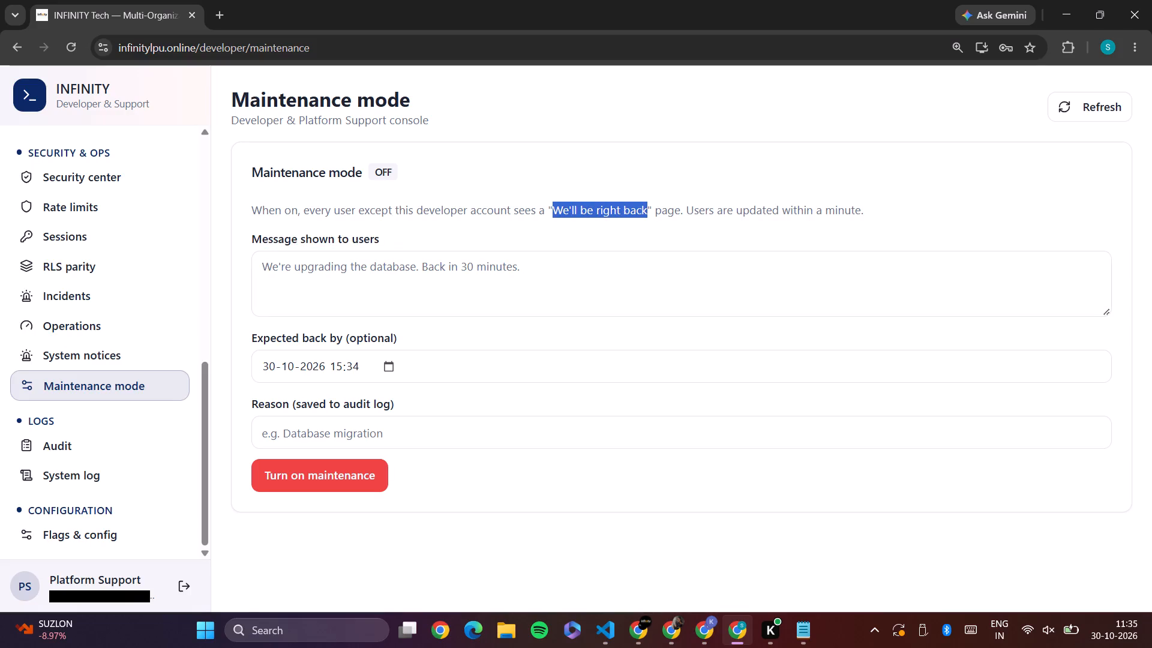
{"action": "key", "text": "ctrl+c"}
{"action": "left_click", "coordinate": [440, 284]}
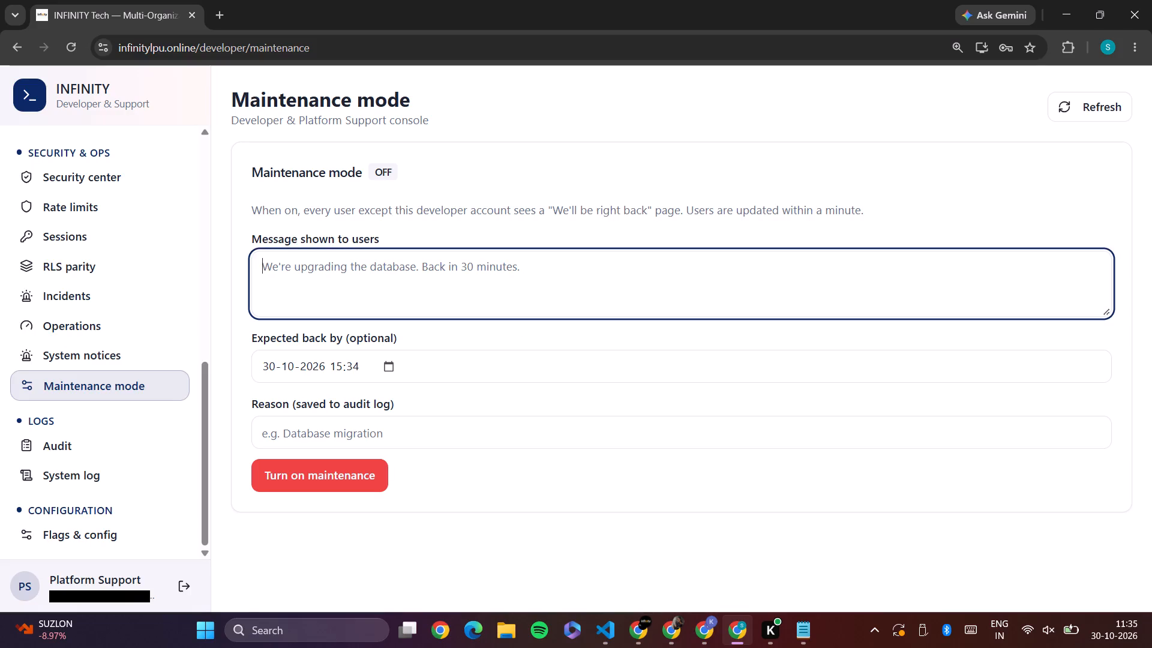
{"action": "key", "text": "ctrl+v"}
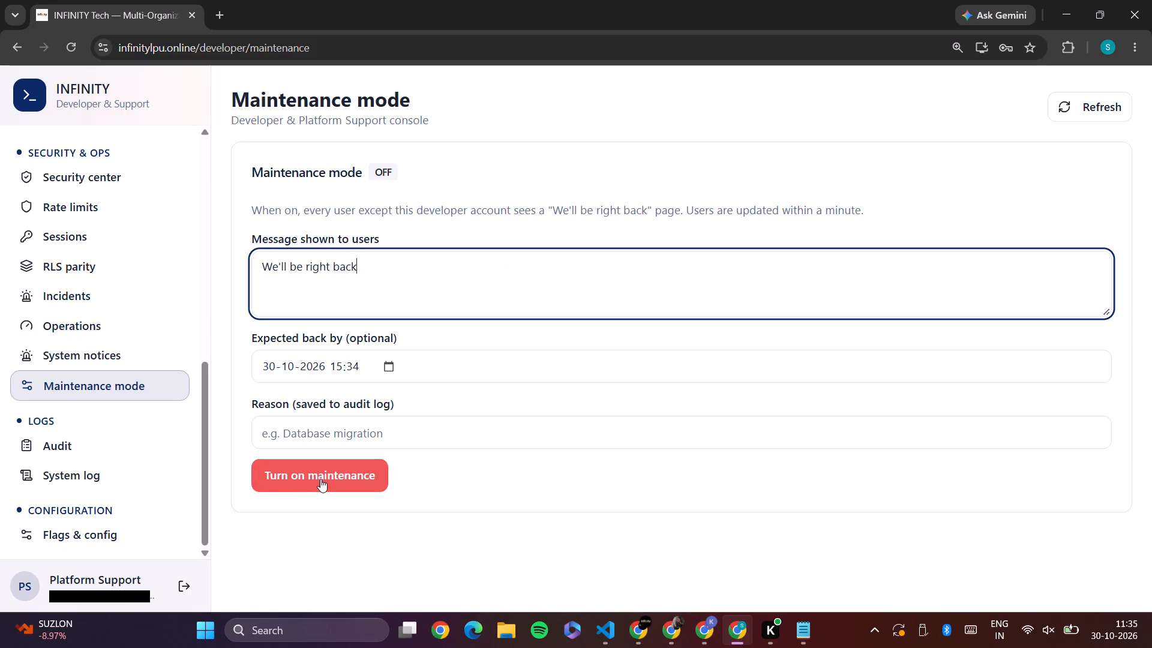
Turn on maintenance mode with "Testing" as the reason saved to the audit log.
{"action": "left_click", "coordinate": [320, 479]}
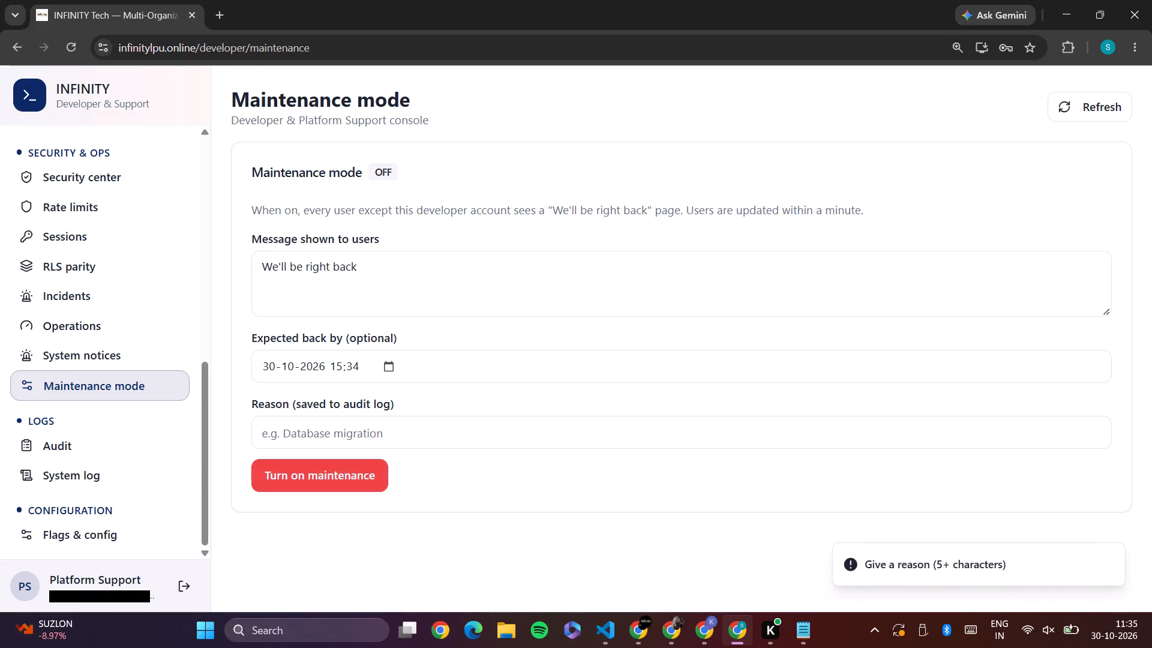
{"action": "left_click", "coordinate": [393, 275]}
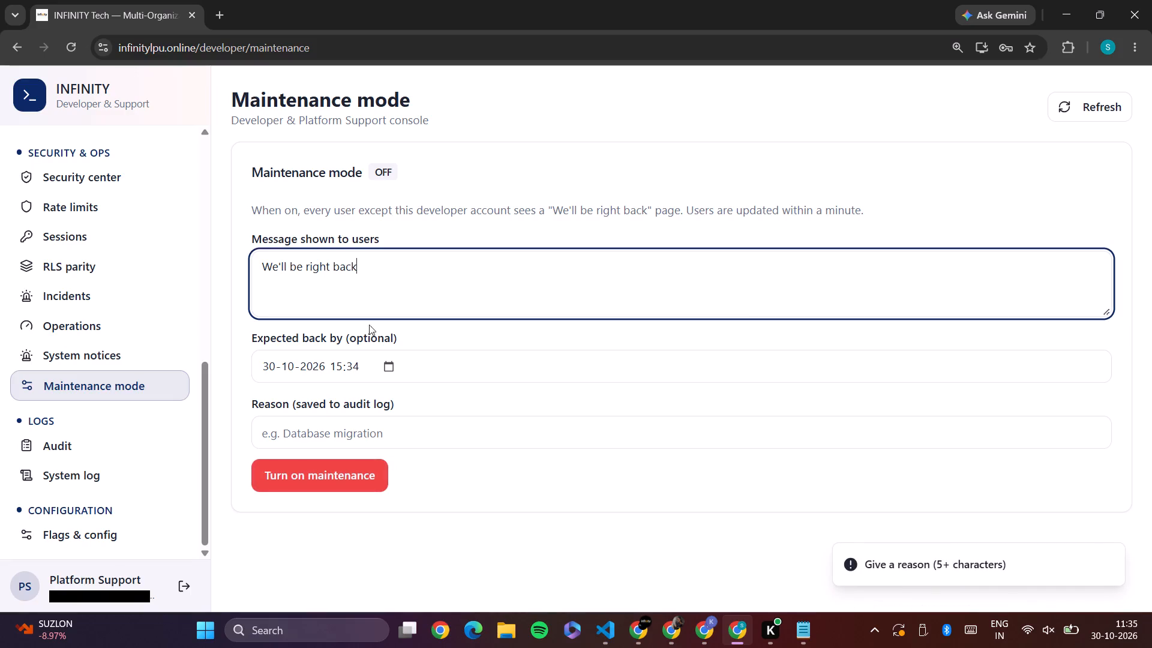
{"action": "left_click", "coordinate": [329, 463]}
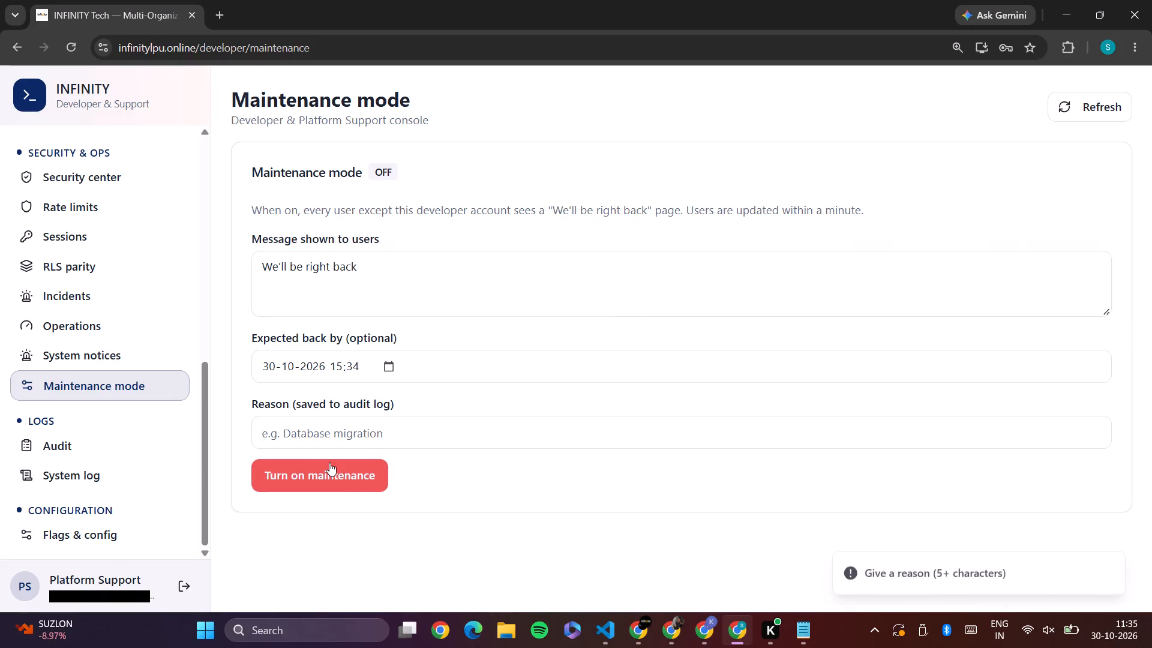
{"action": "left_click", "coordinate": [328, 437]}
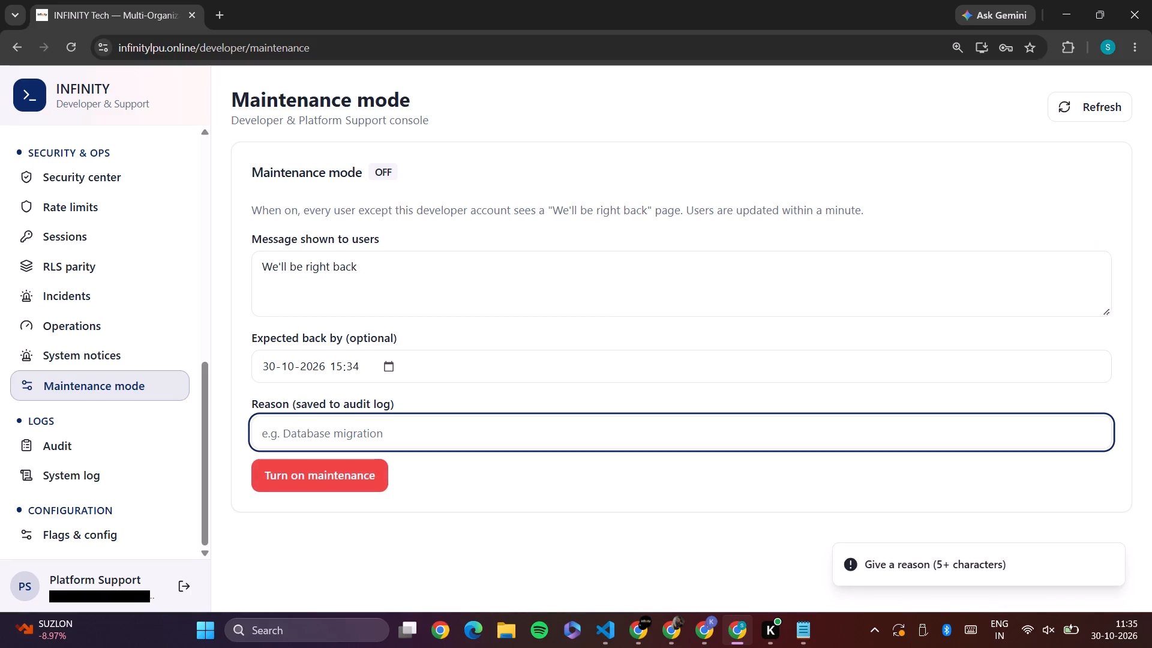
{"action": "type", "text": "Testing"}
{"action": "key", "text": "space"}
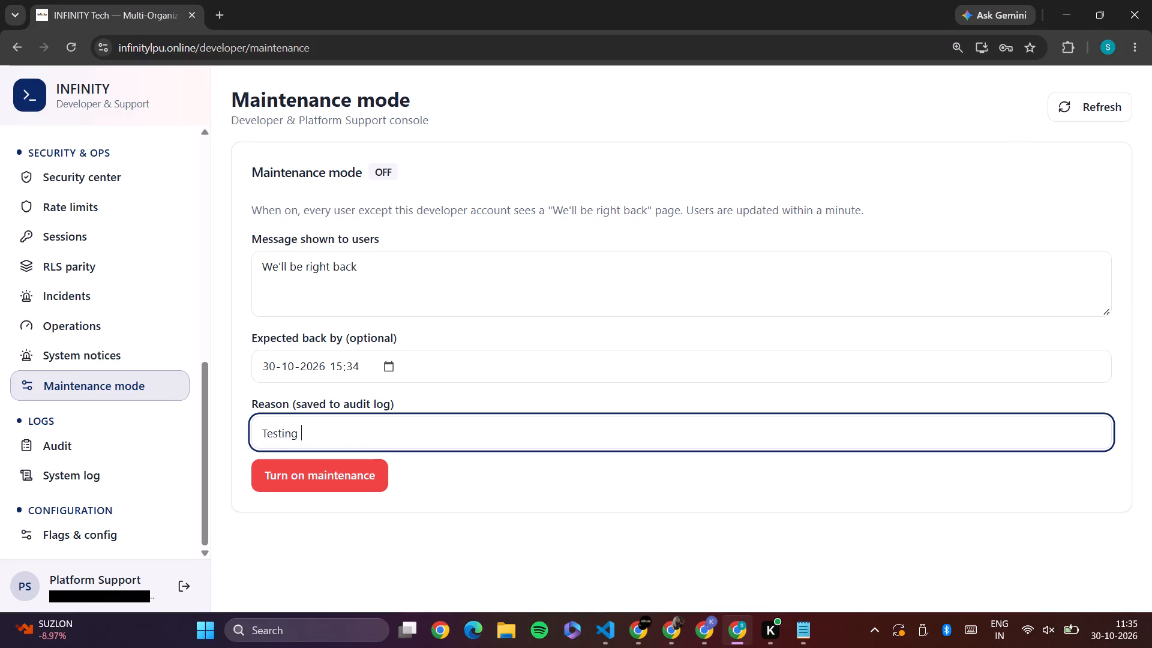
{"action": "left_click", "coordinate": [316, 476]}
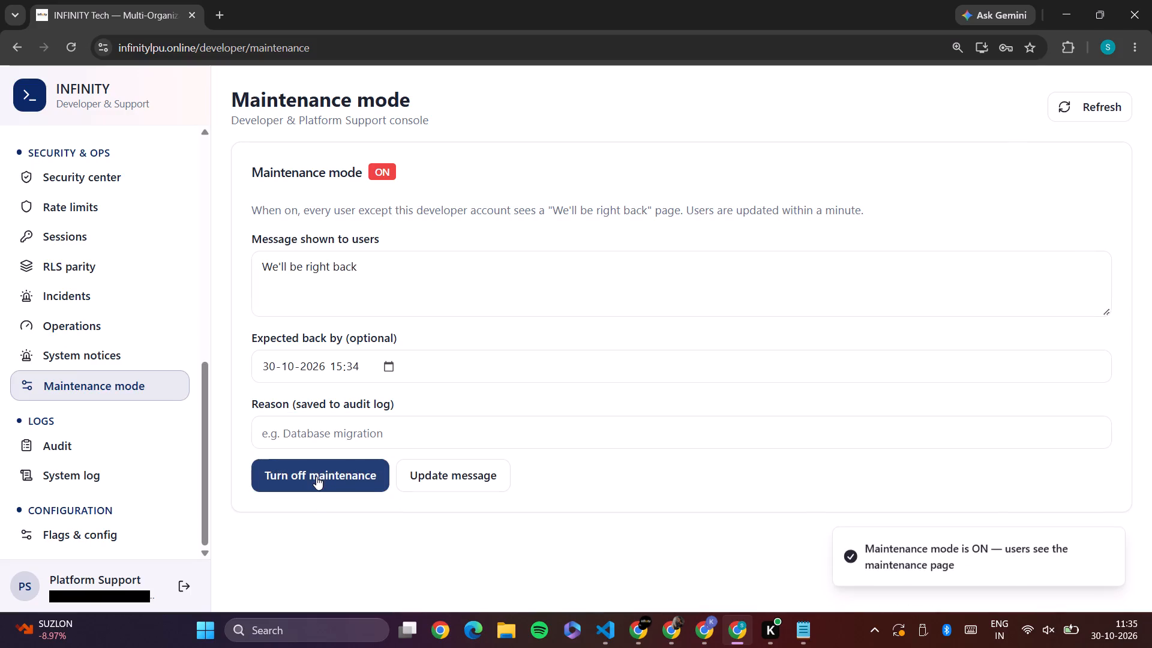
Switch to the other Chrome profile's window and open infinitylpu.online in a new tab to check the page users see.
{"action": "left_click", "coordinate": [666, 637]}
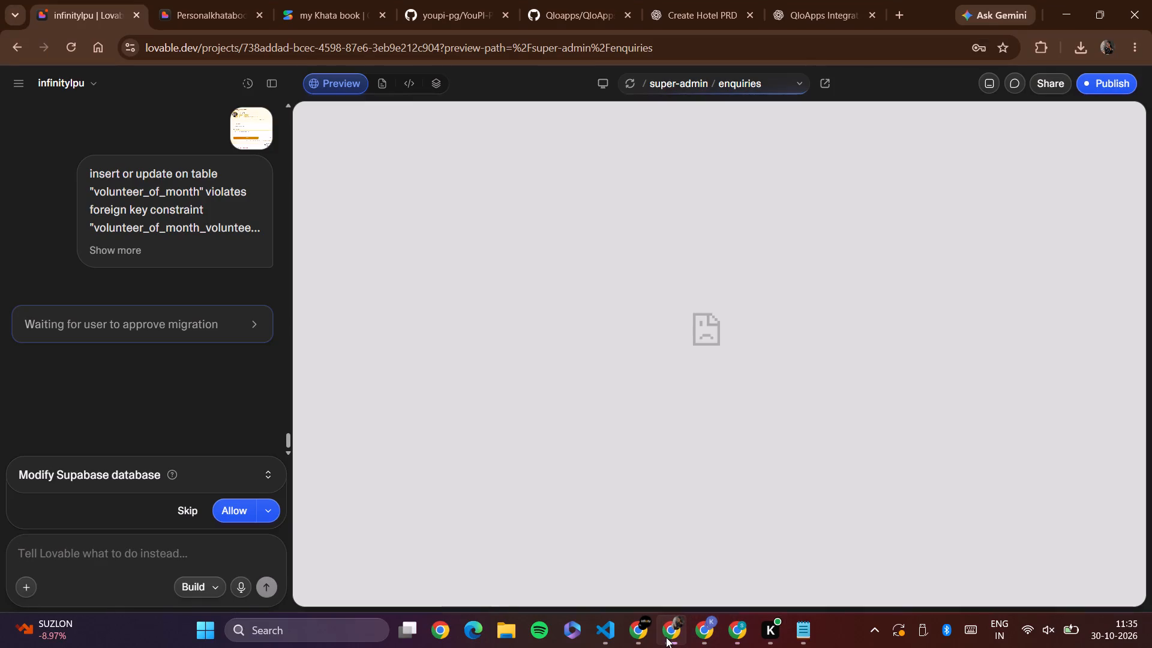
{"action": "left_click", "coordinate": [894, 14]}
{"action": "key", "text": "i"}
{"action": "key", "text": "Return"}
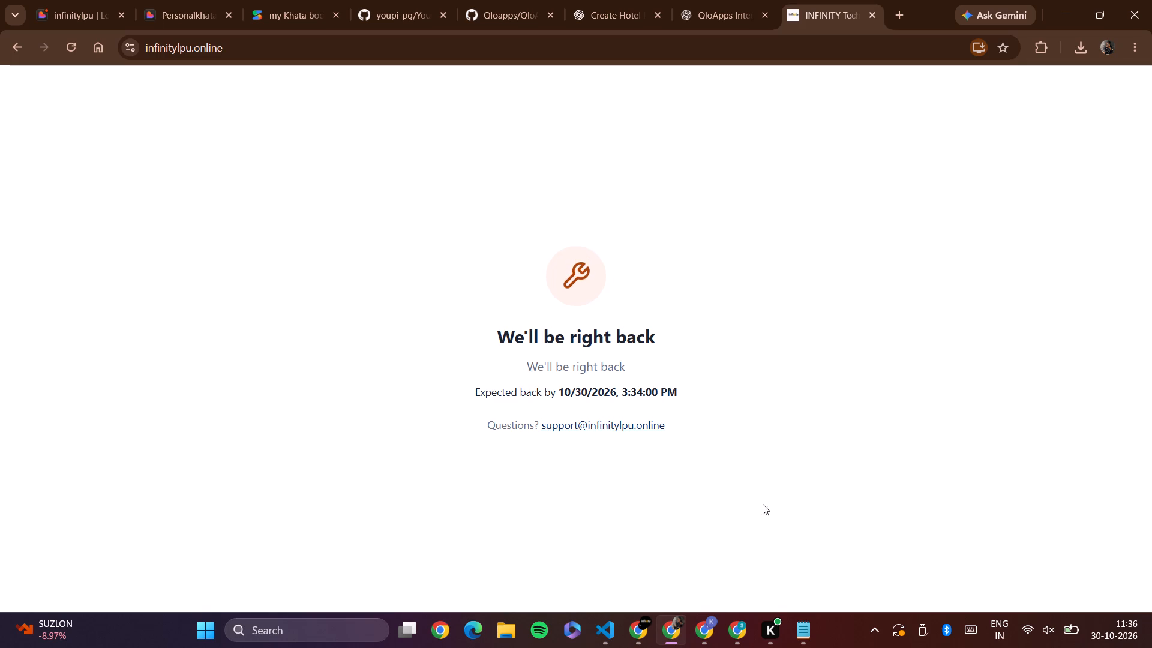
Back in the developer console's window, turn off maintenance mode with "Testing" as the audit log reason.
{"action": "left_click", "coordinate": [734, 625]}
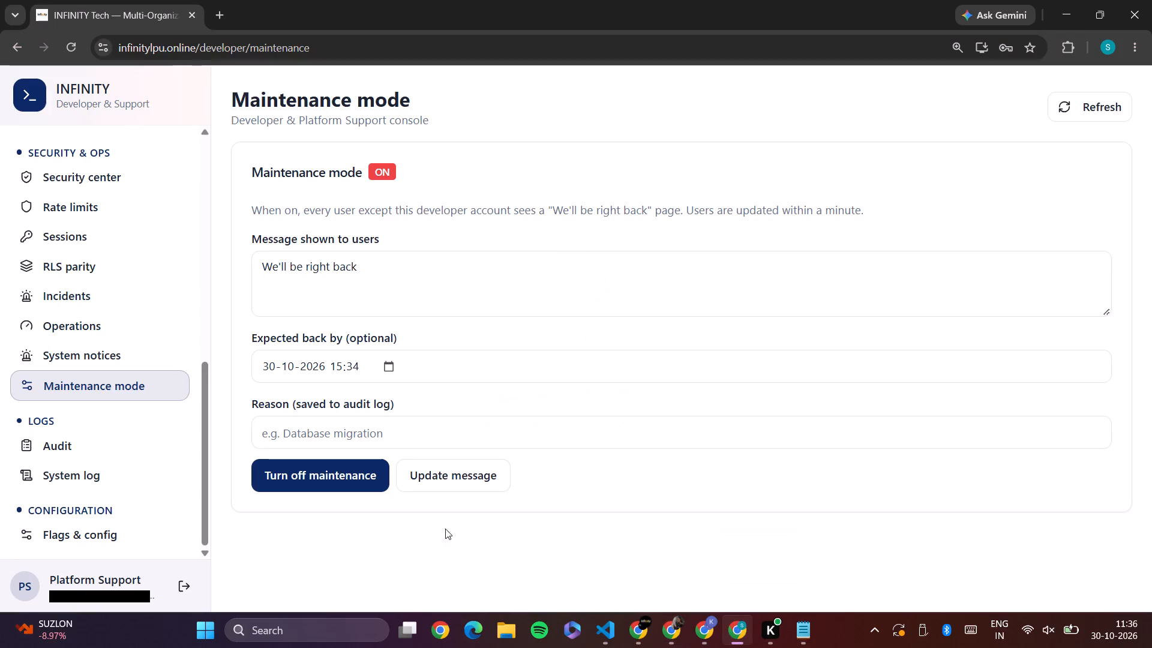
{"action": "left_click", "coordinate": [350, 470]}
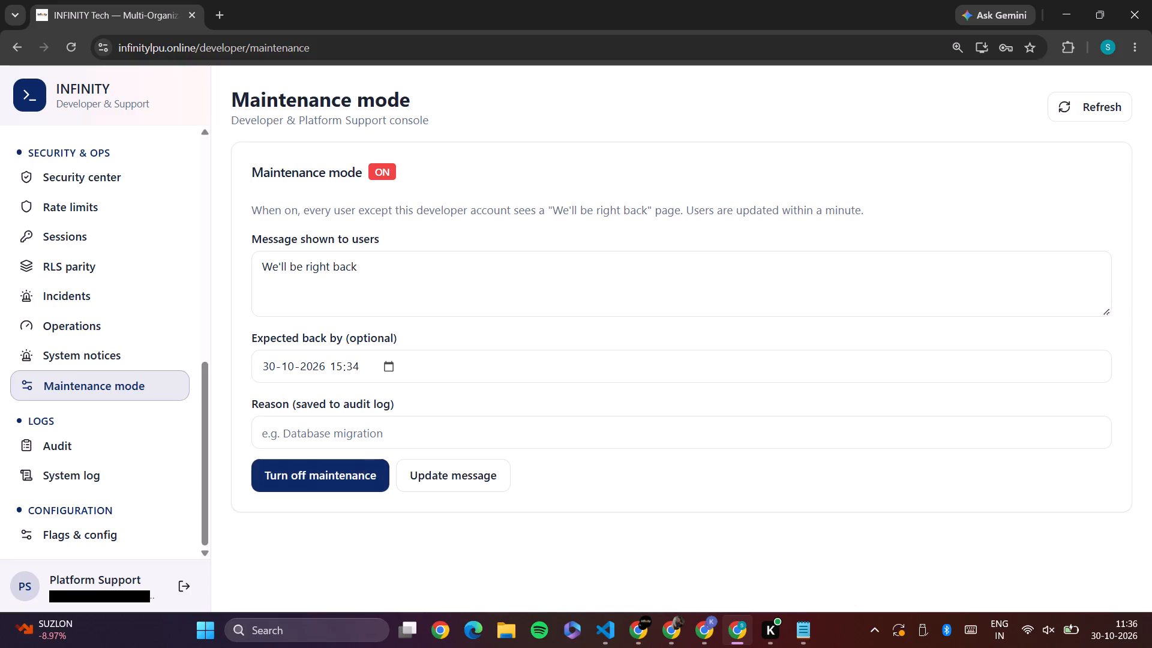
{"action": "left_click", "coordinate": [385, 293]}
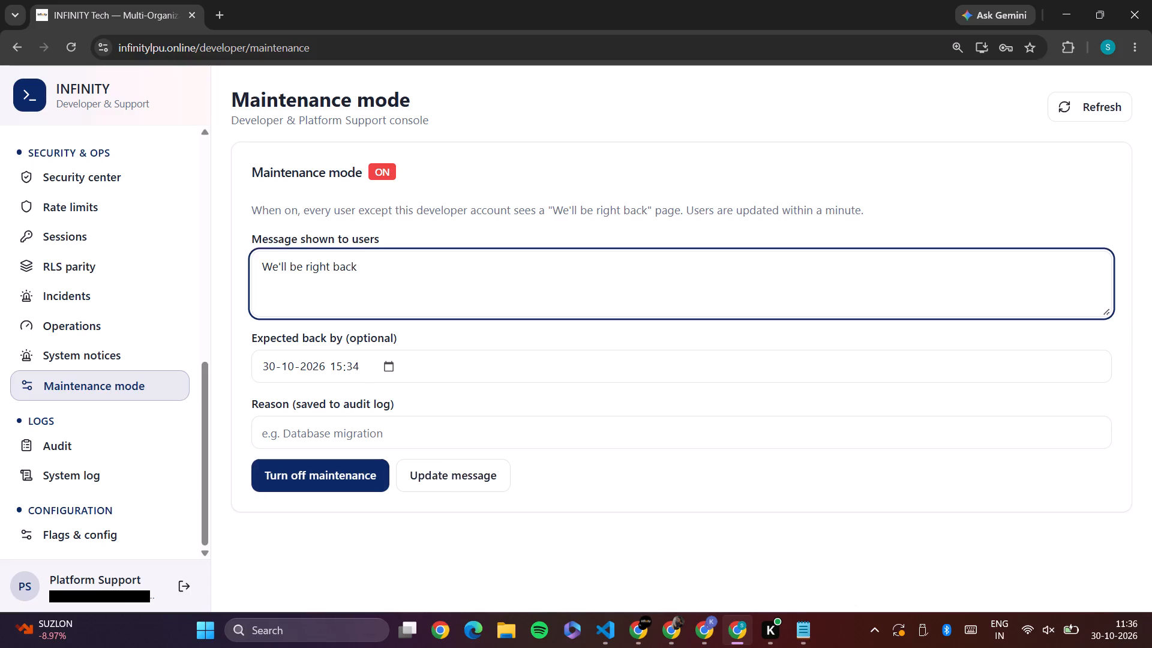
{"action": "left_click", "coordinate": [326, 422]}
{"action": "left_click", "coordinate": [380, 470]}
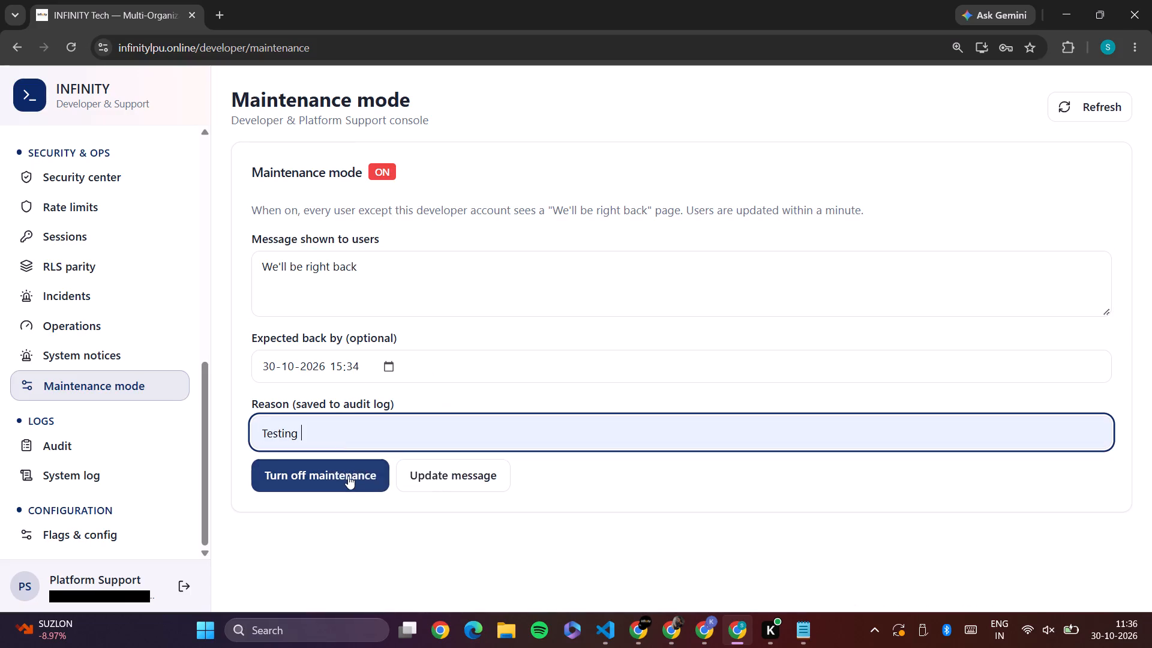
{"action": "left_click", "coordinate": [347, 476]}
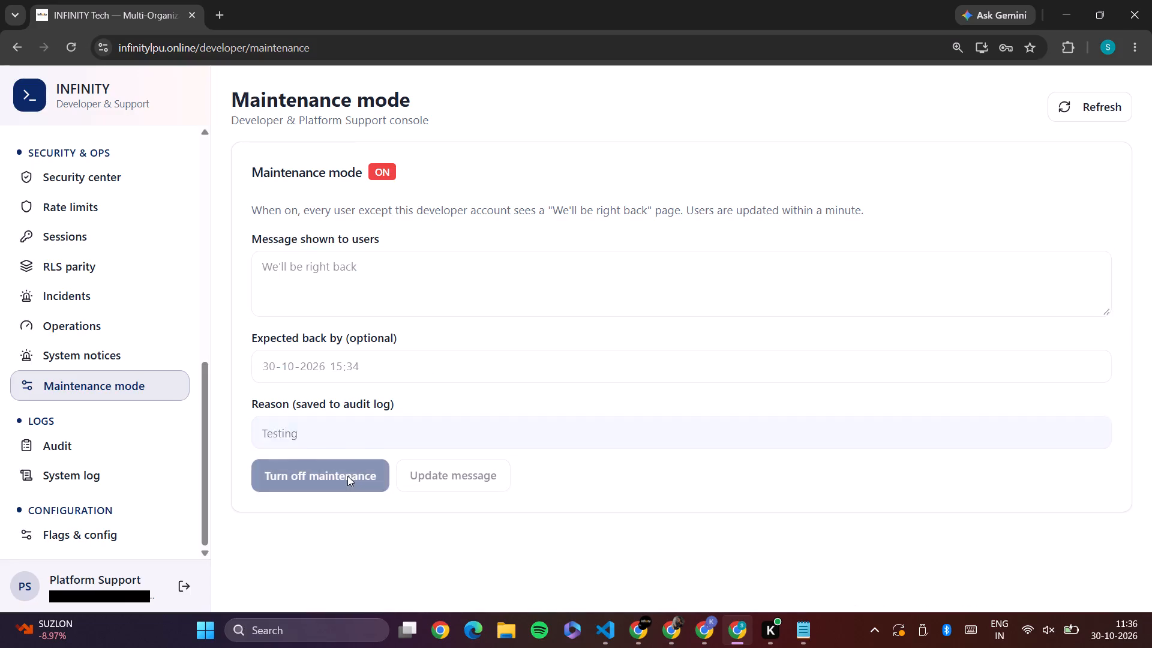
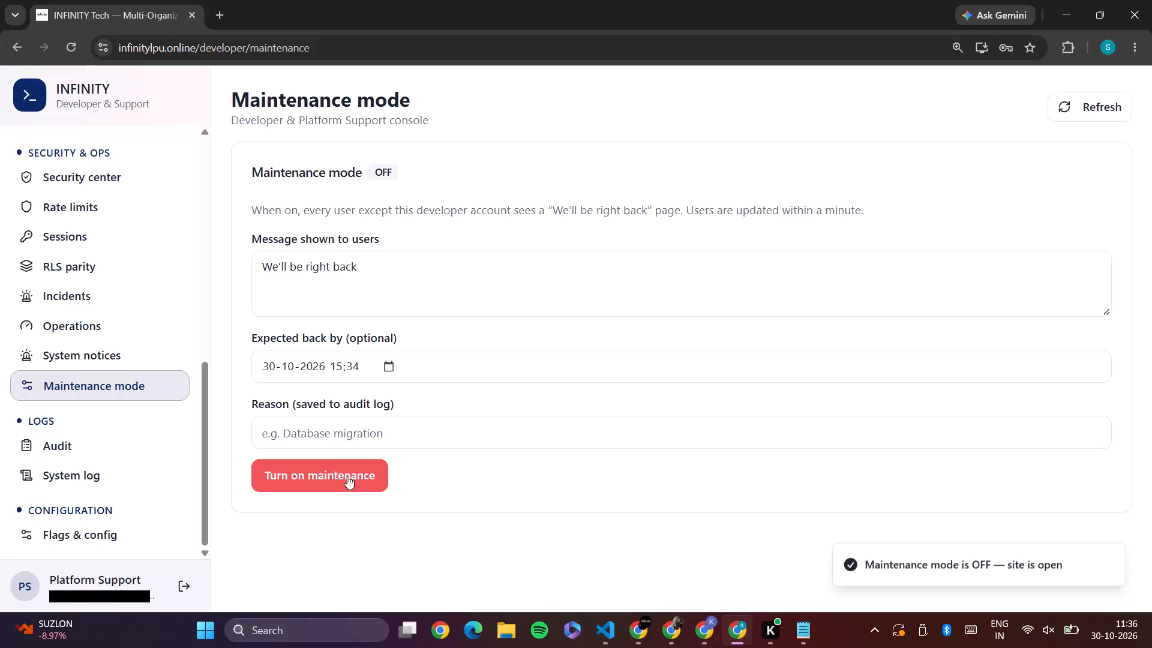
Switch to the other Chrome profile's window and reload infinitylpu.online to check the page users see.
{"action": "left_click", "coordinate": [671, 643]}
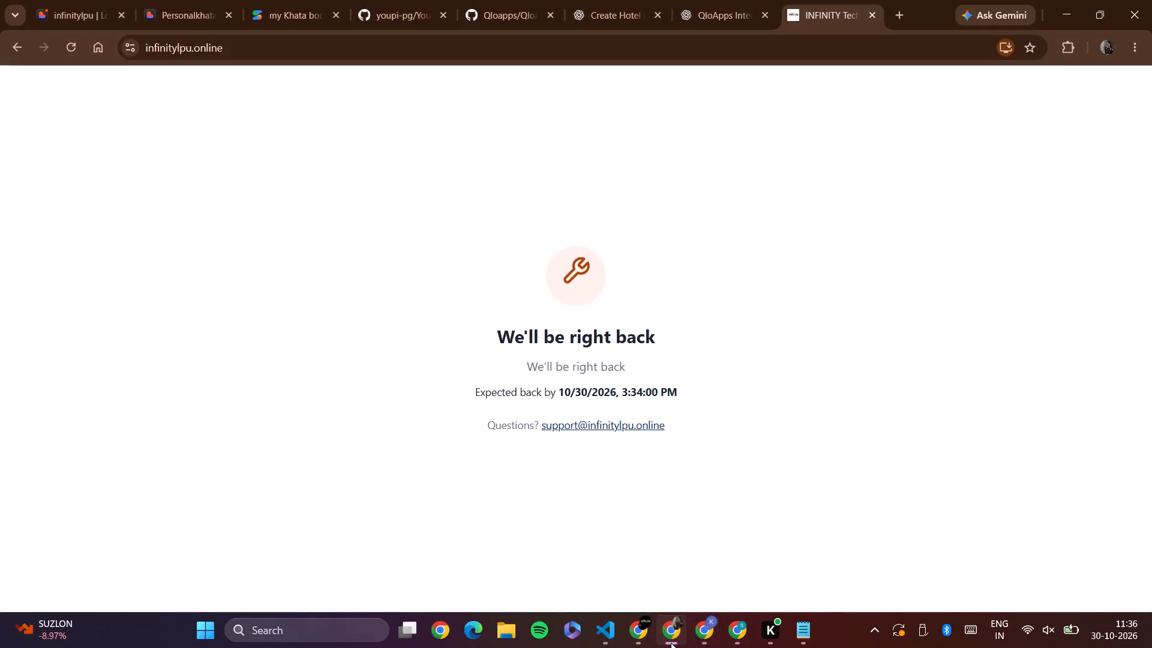
{"action": "left_click", "coordinate": [72, 48]}
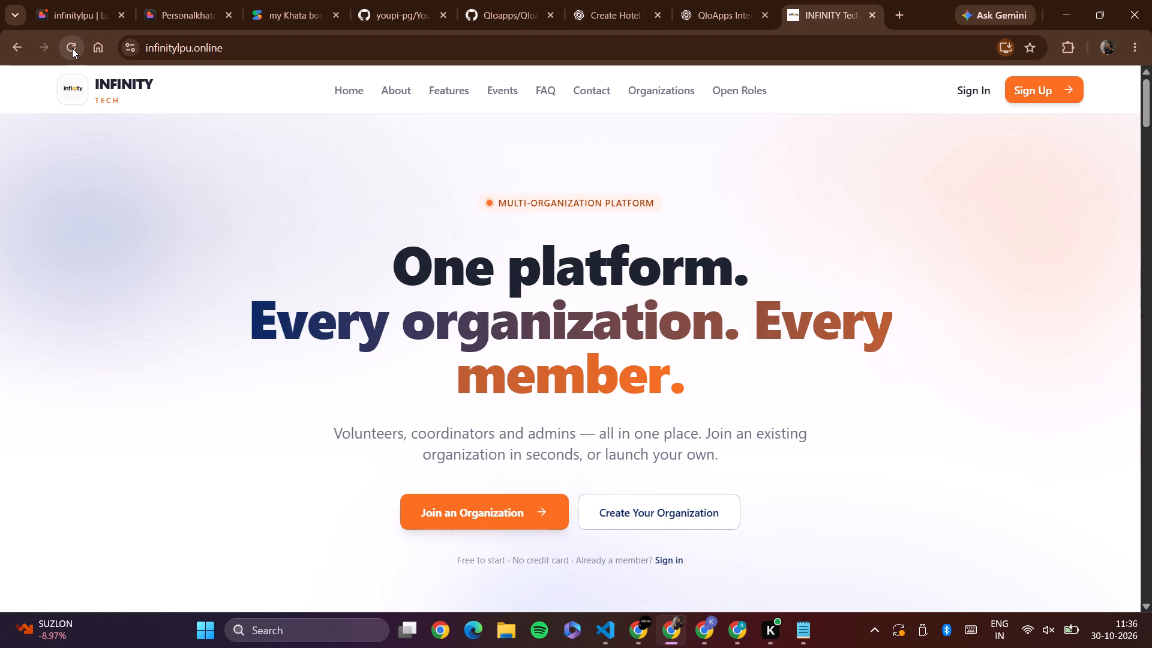
{"action": "left_click", "coordinate": [274, 2]}
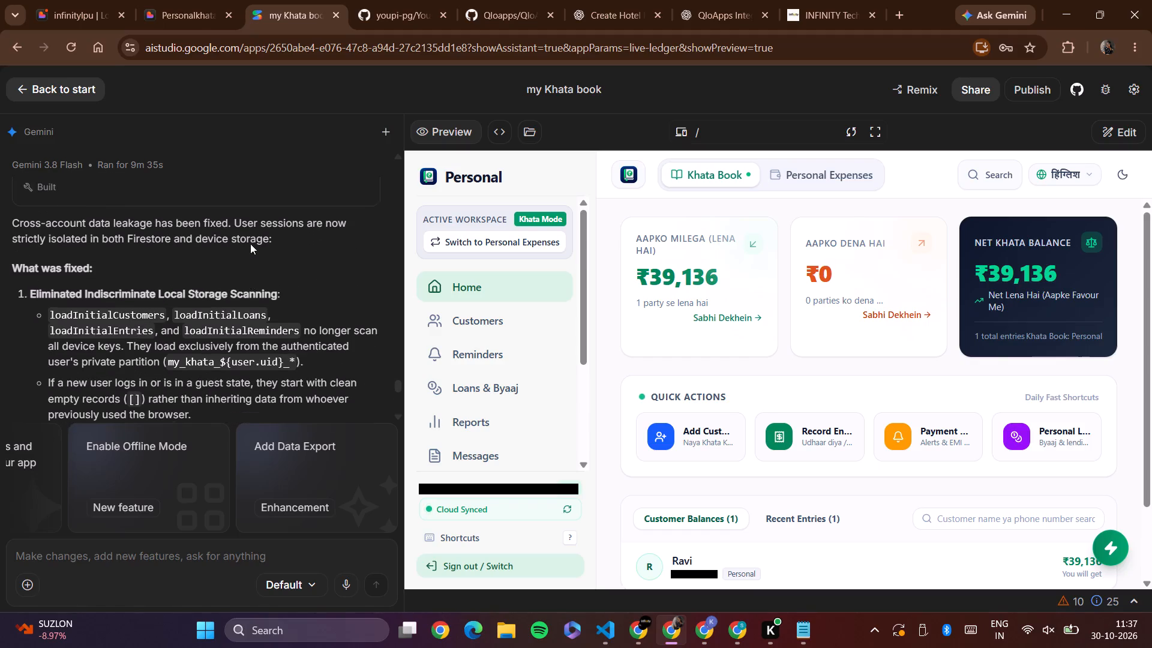
{"action": "scroll", "coordinate": [250, 244], "scroll_direction": "up", "scroll_amount": 1}
{"action": "scroll", "coordinate": [250, 244], "scroll_direction": "down", "scroll_amount": 9}
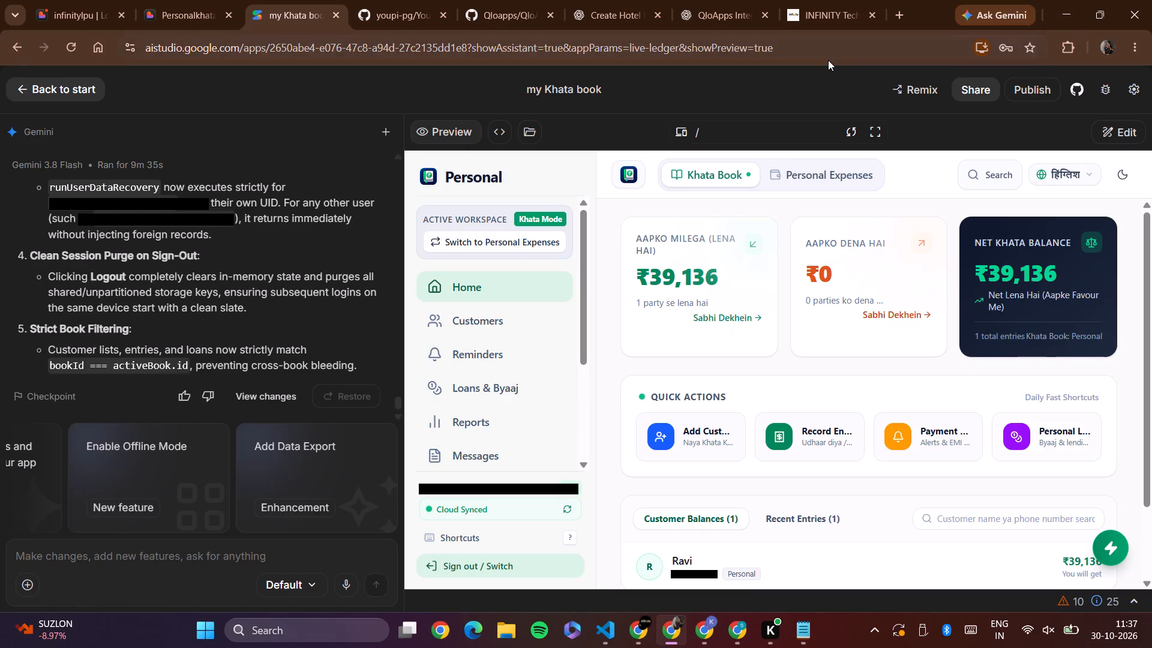
{"action": "left_click", "coordinate": [192, 13]}
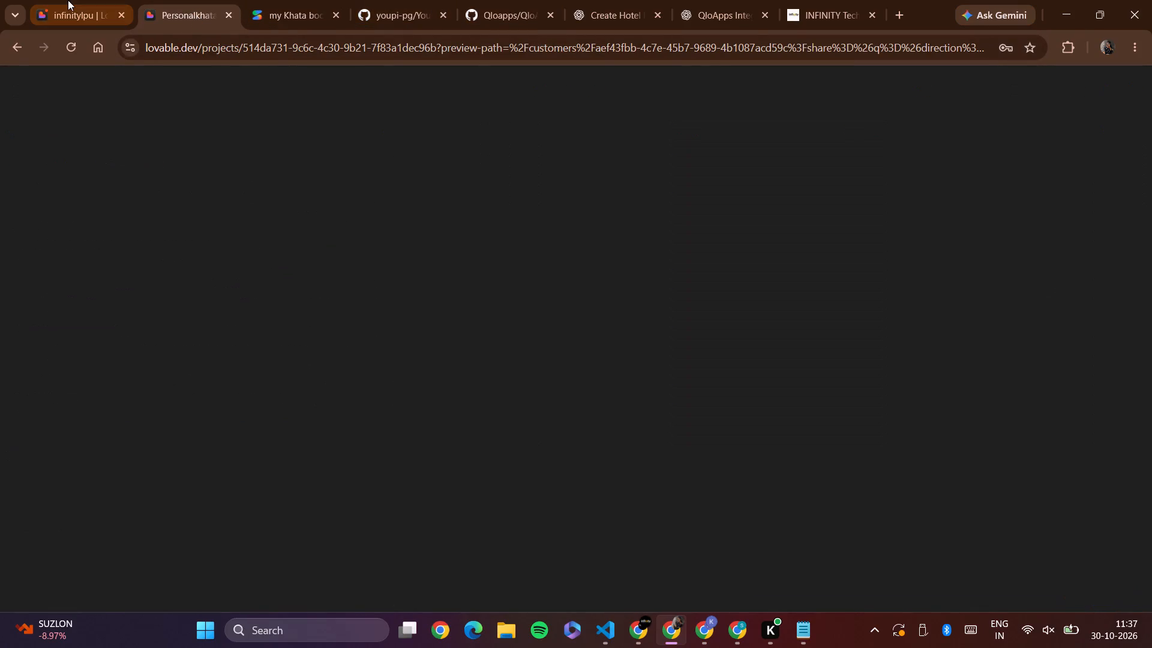
{"action": "left_click", "coordinate": [827, 14]}
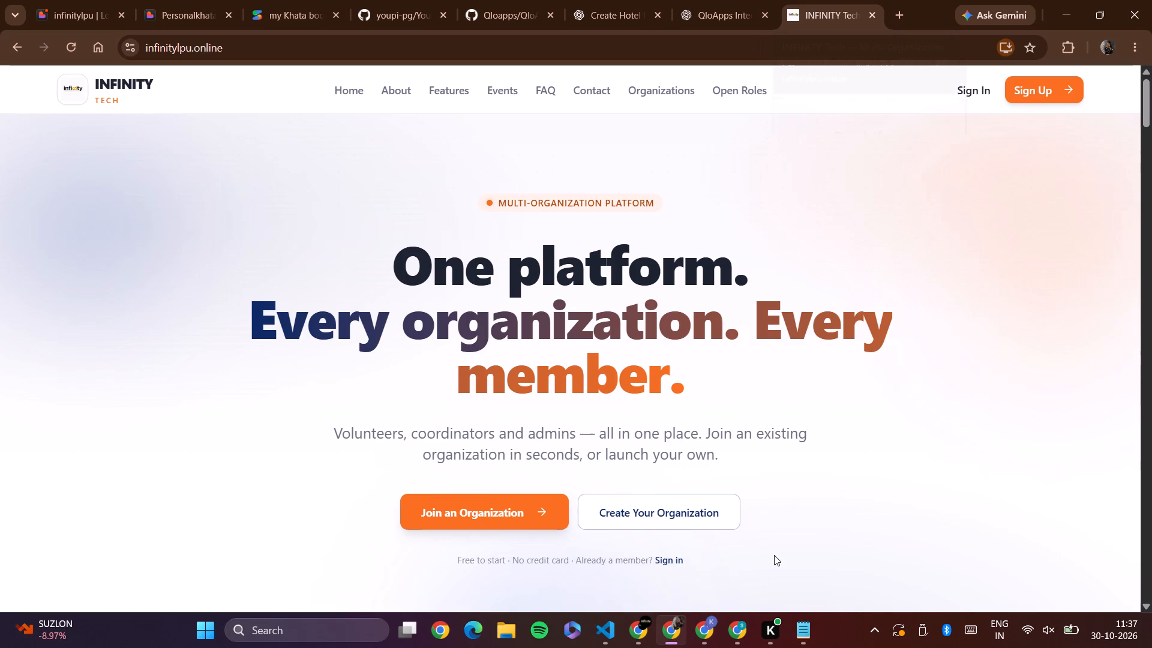
Return to the developer console's window and review the System log entries.
{"action": "left_click", "coordinate": [729, 635]}
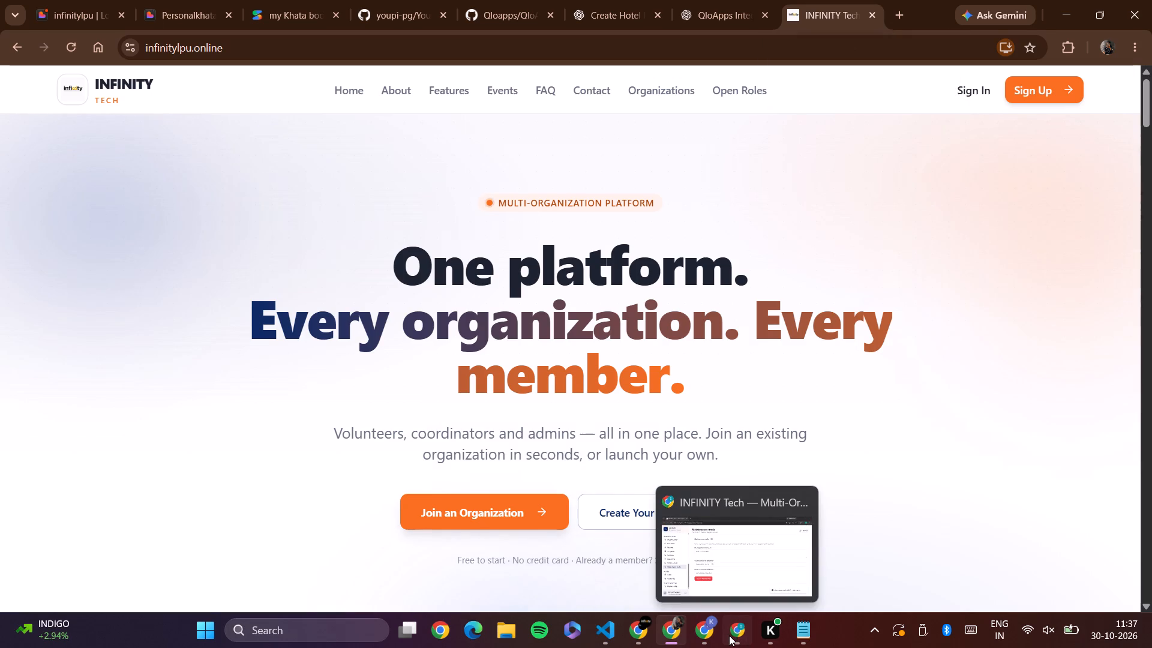
{"action": "left_click", "coordinate": [64, 469]}
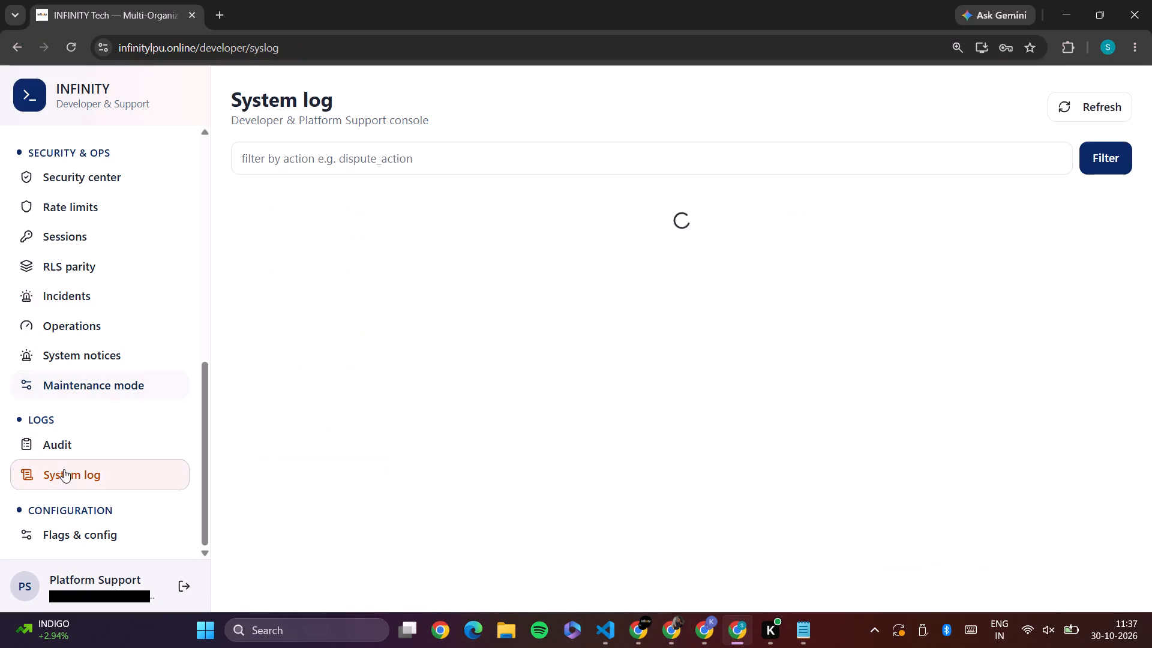
{"action": "scroll", "coordinate": [110, 459], "scroll_direction": "down", "scroll_amount": 3}
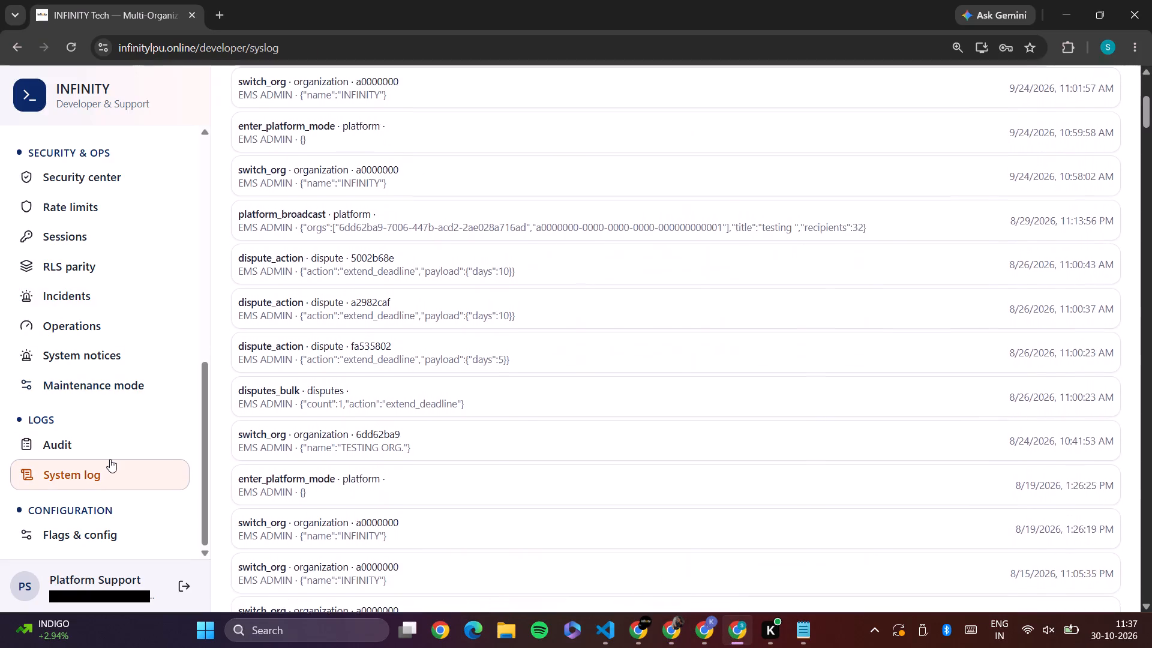
{"action": "scroll", "coordinate": [110, 459], "scroll_direction": "up", "scroll_amount": 3}
{"action": "scroll", "coordinate": [110, 459], "scroll_direction": "down", "scroll_amount": 2}
{"action": "scroll", "coordinate": [350, 386], "scroll_direction": "up", "scroll_amount": 6}
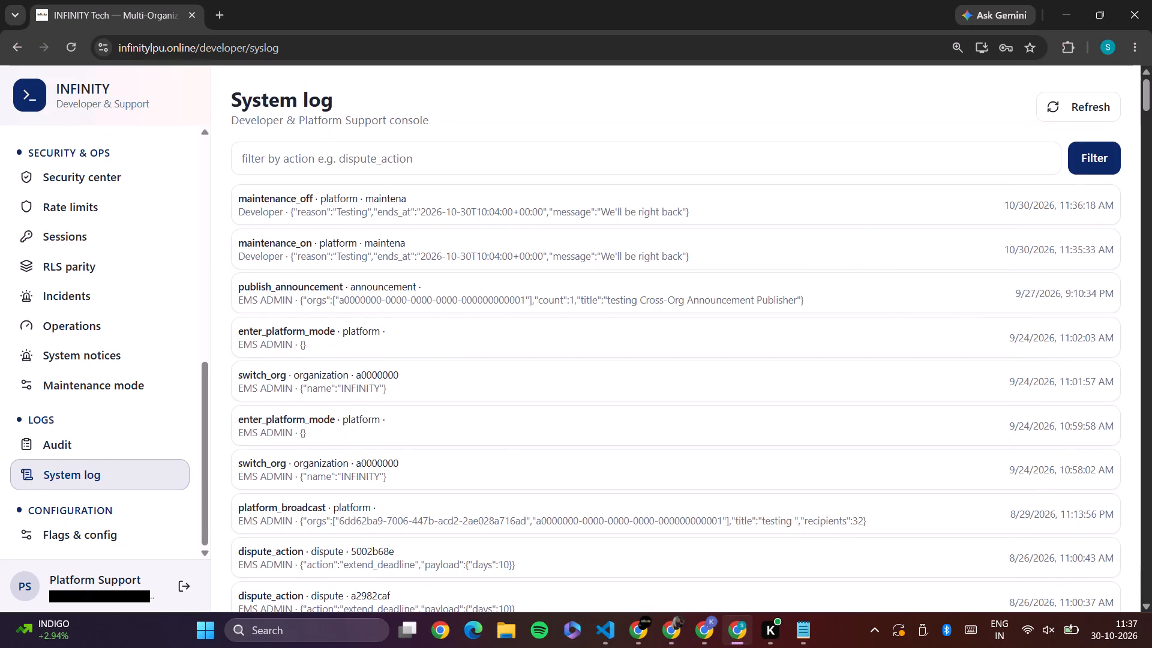
View the app config and platform killswitches in the Flags & config section.
{"action": "left_click", "coordinate": [77, 533]}
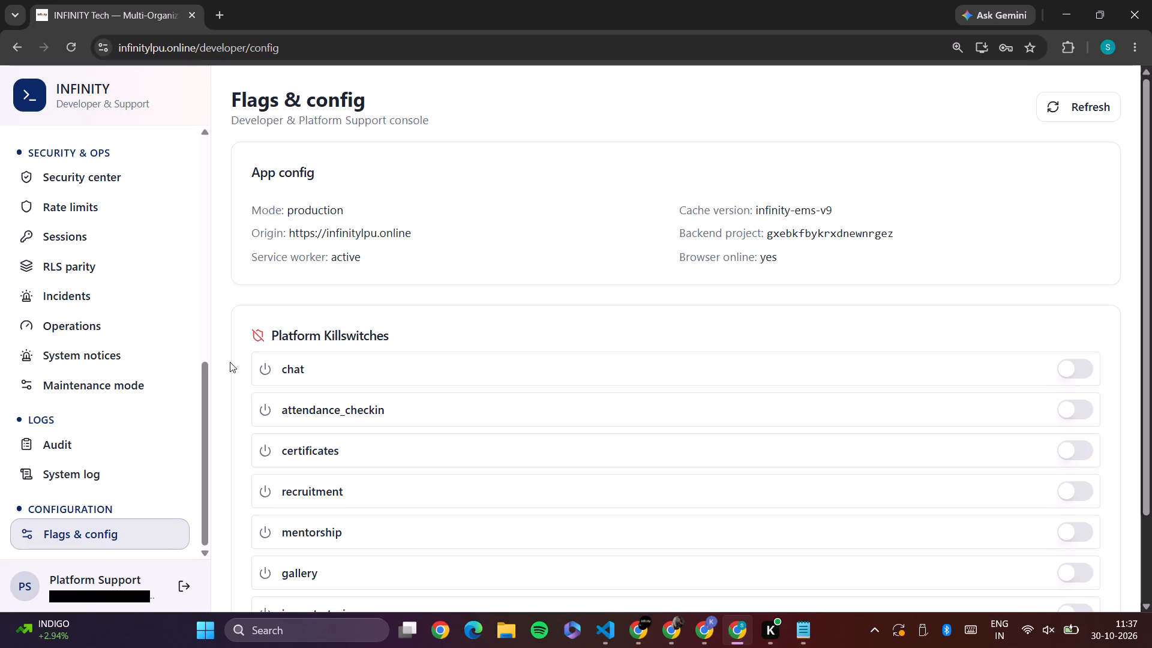
{"action": "triple_click", "coordinate": [308, 212]}
{"action": "left_click", "coordinate": [356, 182]}
Revisit the System log and Audit sections to compare their entries.
{"action": "left_click", "coordinate": [85, 472]}
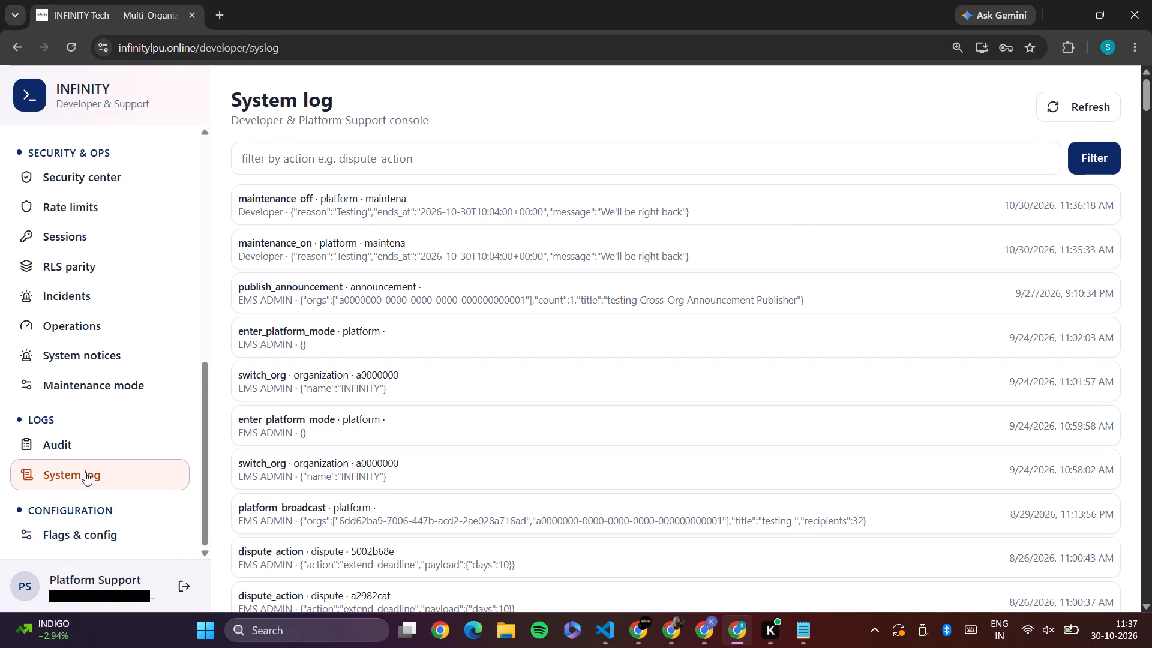
{"action": "left_click", "coordinate": [71, 441]}
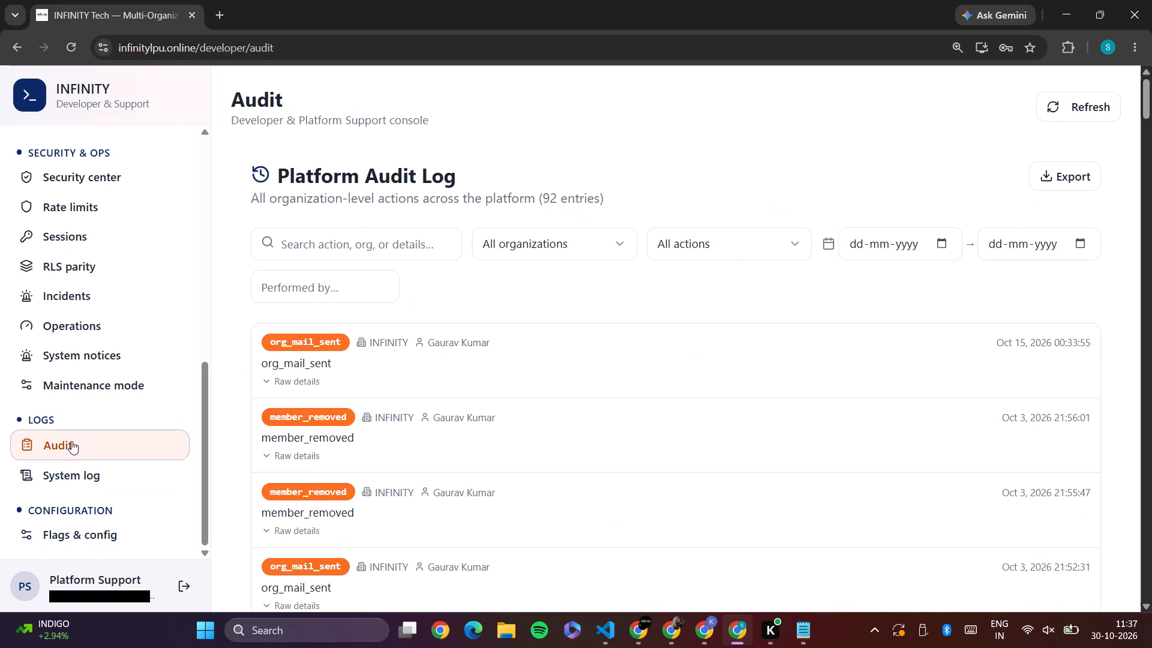
{"action": "left_click", "coordinate": [115, 385]}
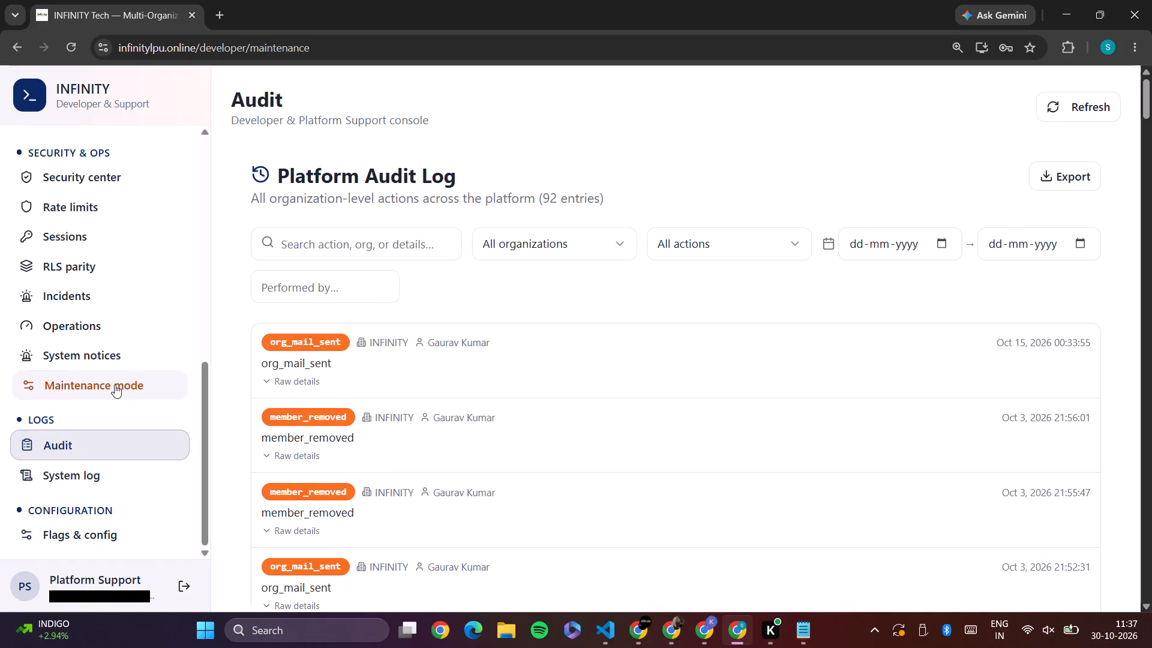
In System notices, set the type of the notice shown to all users to Maintenance.
{"action": "left_click", "coordinate": [100, 353]}
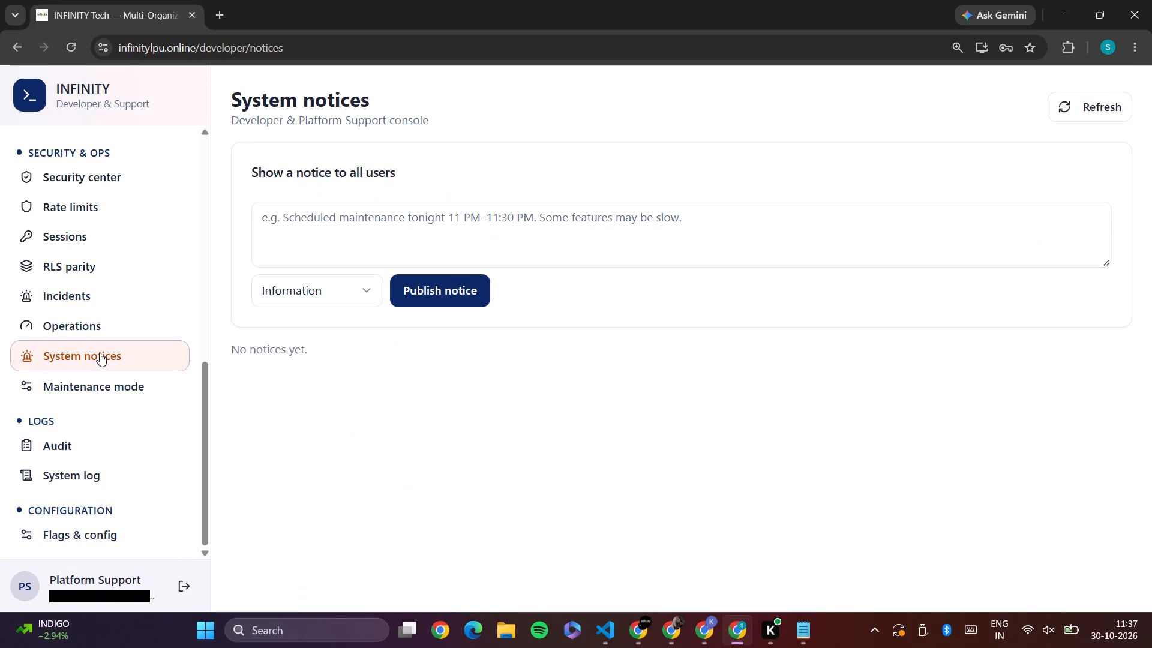
{"action": "left_click", "coordinate": [395, 232]}
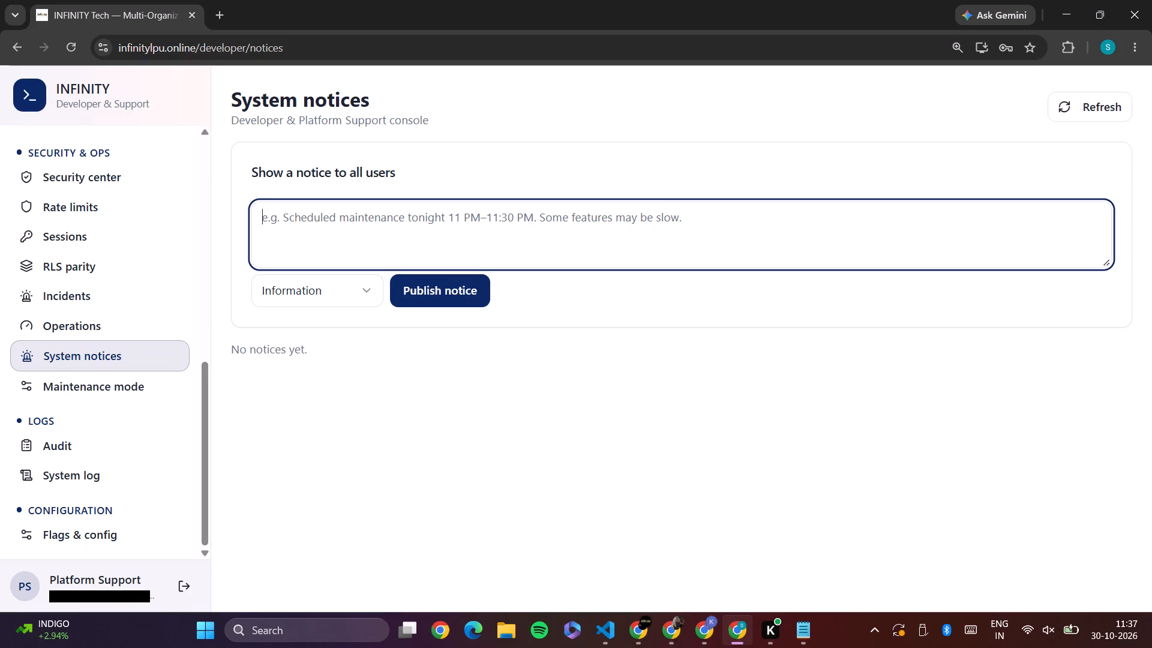
{"action": "left_click", "coordinate": [327, 297]}
{"action": "left_click", "coordinate": [327, 297]}
{"action": "left_click", "coordinate": [327, 297]}
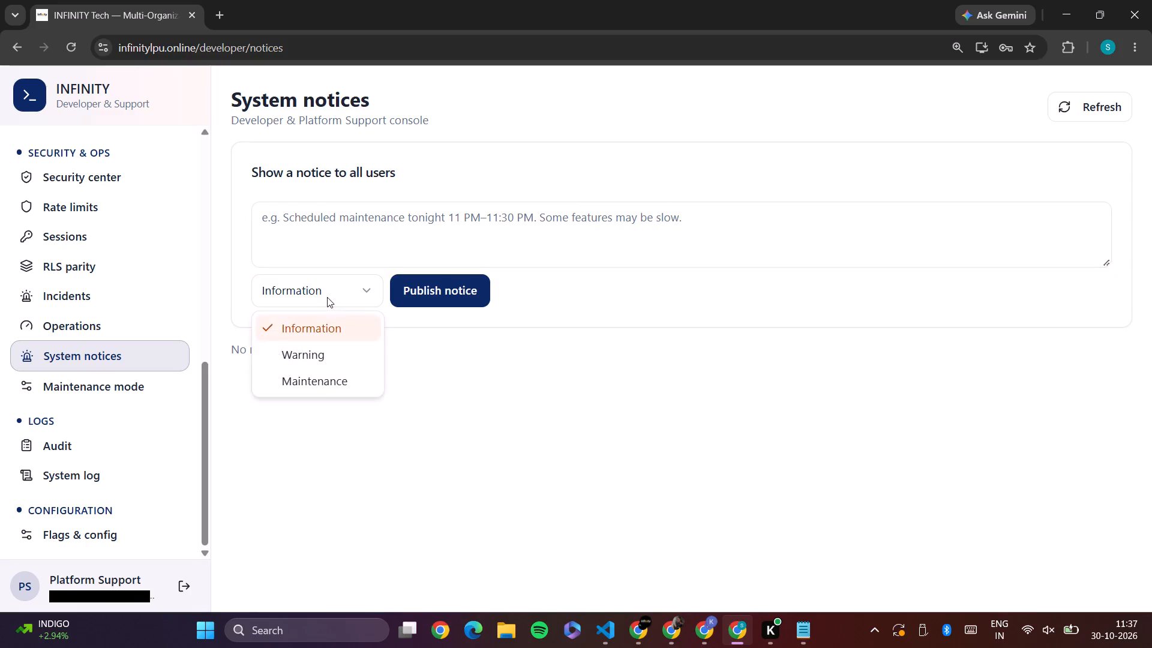
{"action": "left_click", "coordinate": [314, 383]}
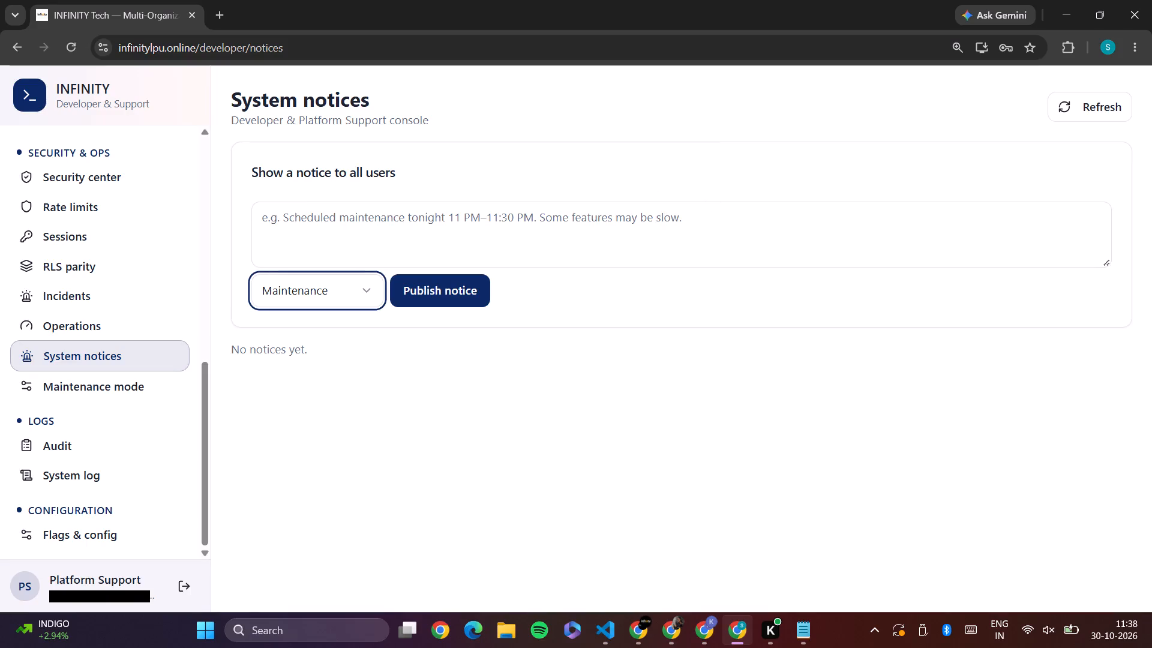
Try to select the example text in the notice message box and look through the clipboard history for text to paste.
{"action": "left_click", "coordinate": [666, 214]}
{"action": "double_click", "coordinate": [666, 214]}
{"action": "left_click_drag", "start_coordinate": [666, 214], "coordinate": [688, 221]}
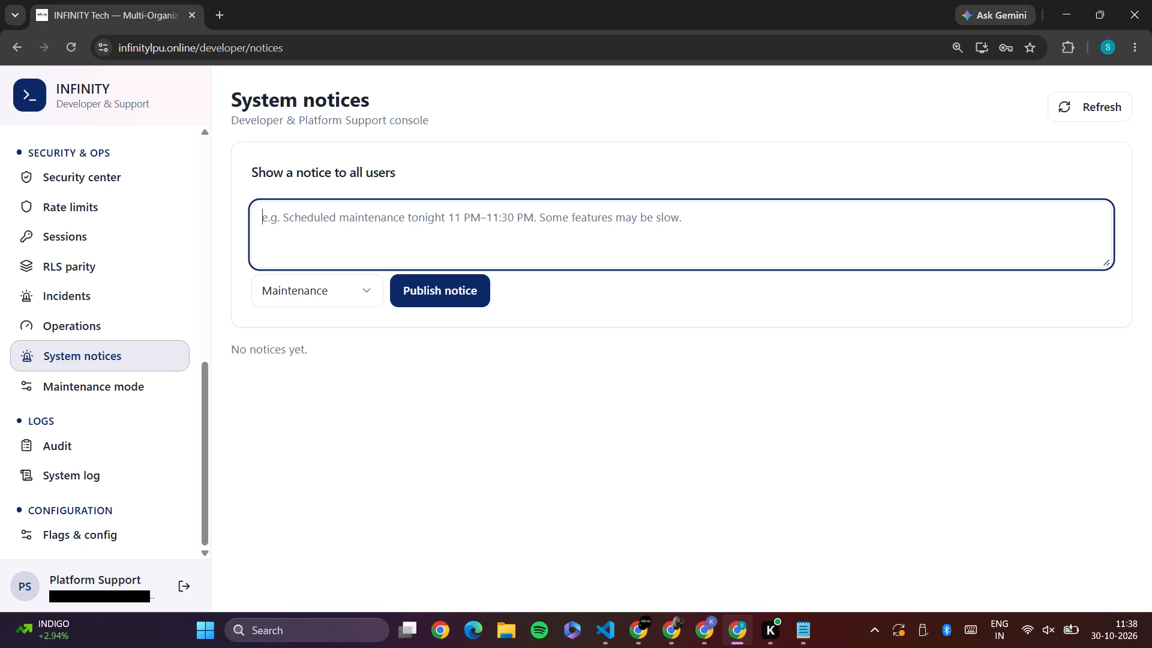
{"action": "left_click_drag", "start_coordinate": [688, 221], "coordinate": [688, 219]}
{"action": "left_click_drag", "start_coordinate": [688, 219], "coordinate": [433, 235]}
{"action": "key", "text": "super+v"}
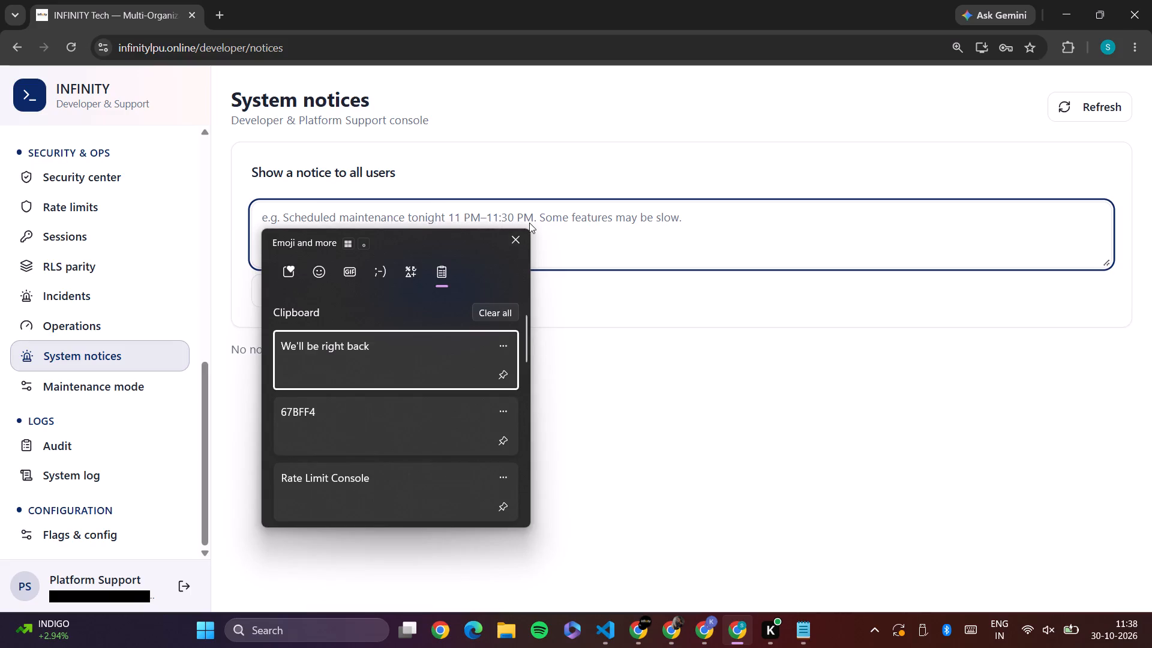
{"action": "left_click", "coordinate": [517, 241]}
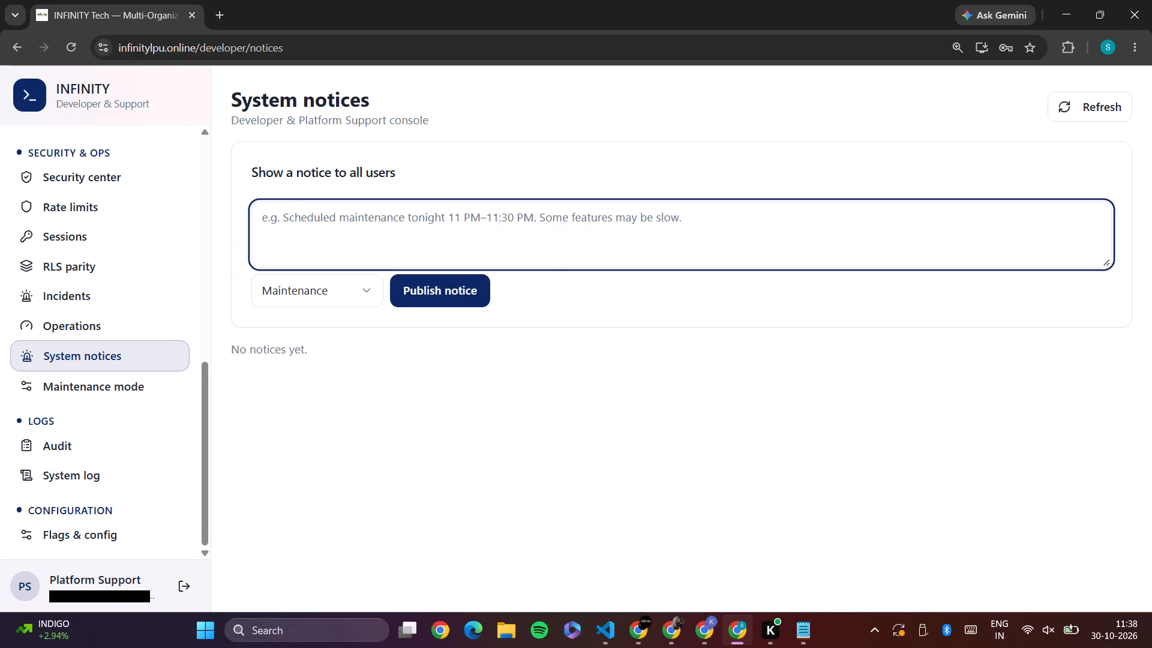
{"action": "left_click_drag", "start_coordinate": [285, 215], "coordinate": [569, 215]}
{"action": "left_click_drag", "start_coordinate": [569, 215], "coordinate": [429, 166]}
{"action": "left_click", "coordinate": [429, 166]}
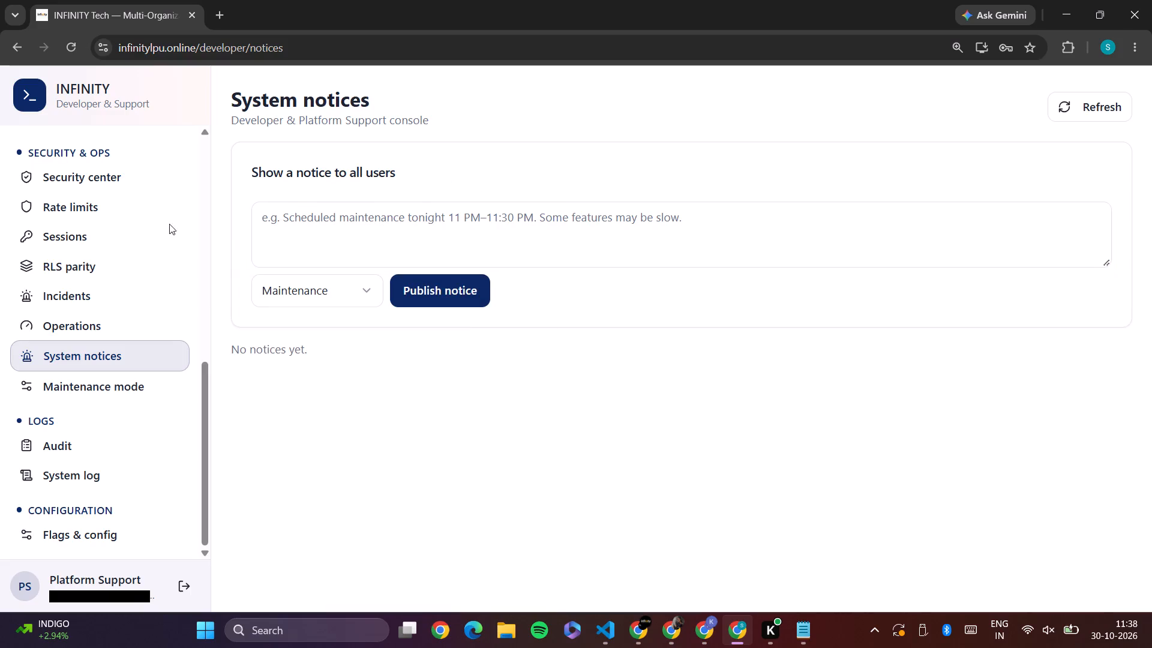
Look briefly at the Operations section and the Users section of the developer console.
{"action": "left_click", "coordinate": [107, 331]}
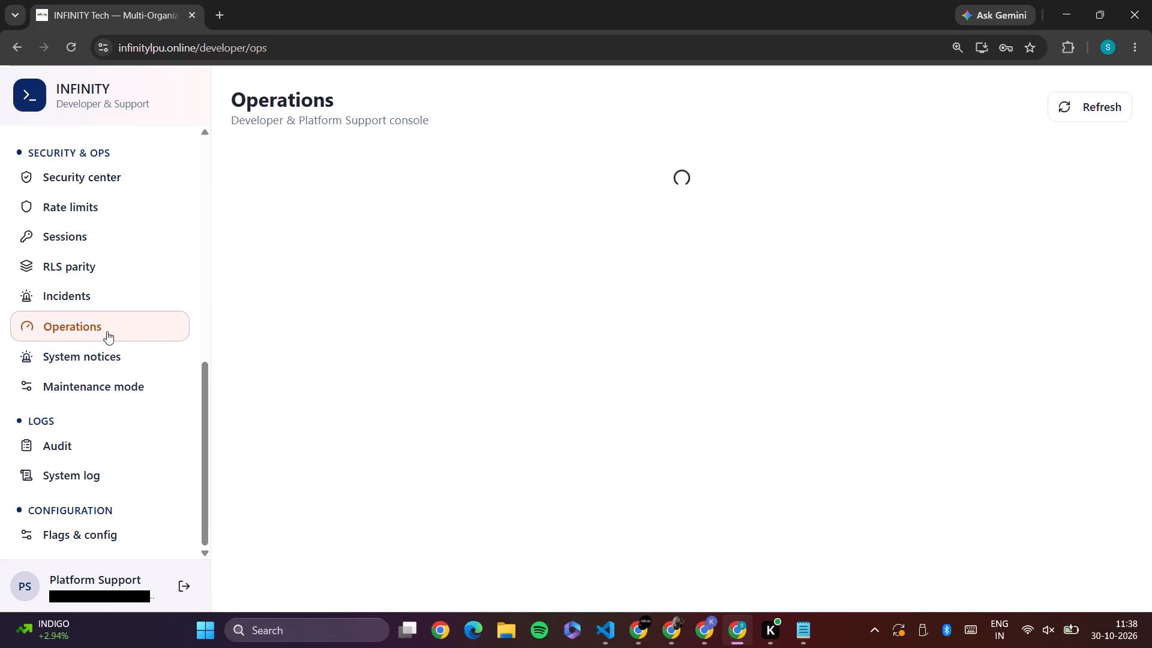
{"action": "scroll", "coordinate": [107, 331], "scroll_direction": "up", "scroll_amount": 6}
{"action": "left_click", "coordinate": [79, 197]}
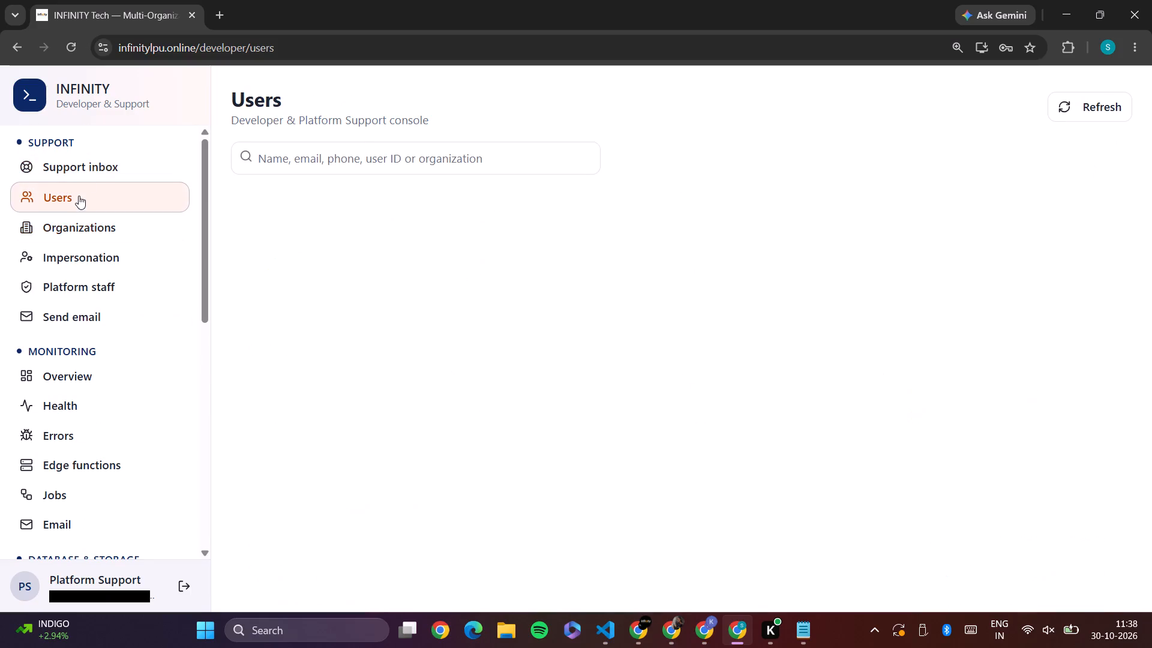
Filter the Support inbox to tickets of any status and look through the listed complaint and bug tickets.
{"action": "left_click", "coordinate": [98, 164]}
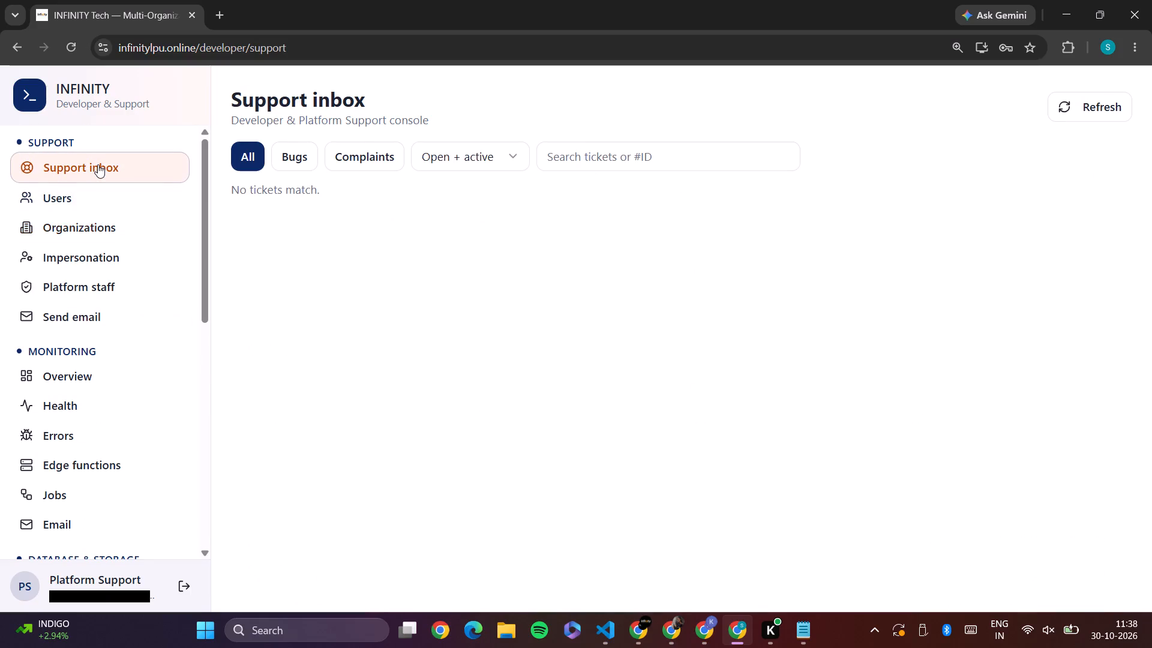
{"action": "left_click", "coordinate": [469, 142]}
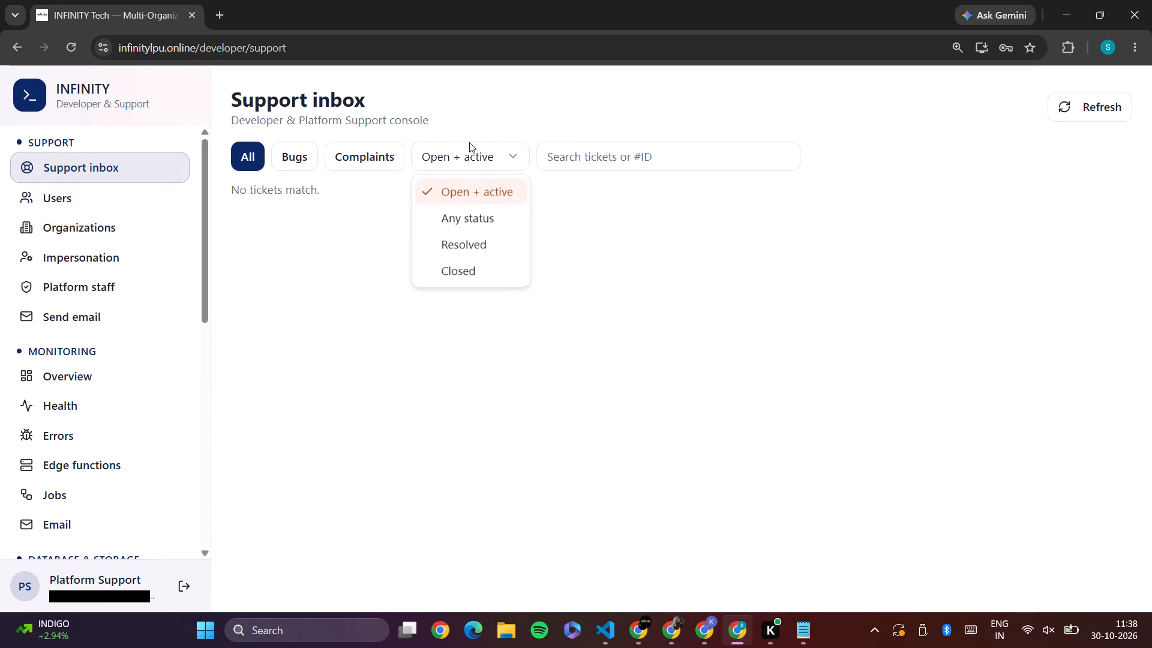
{"action": "left_click", "coordinate": [478, 226]}
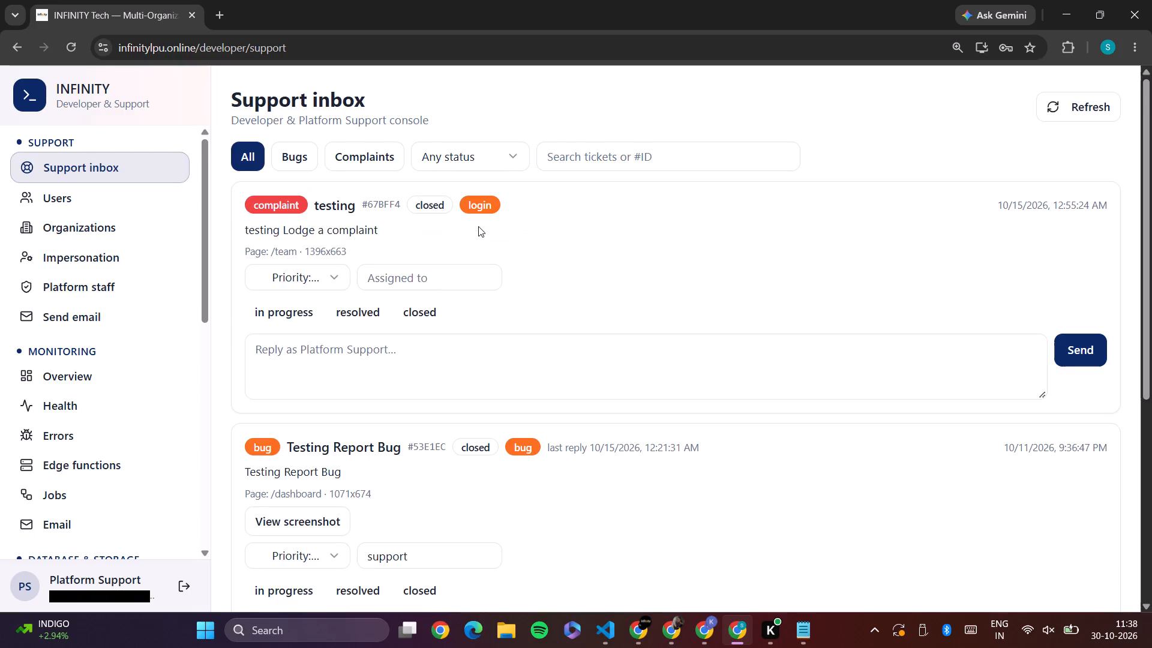
{"action": "scroll", "coordinate": [517, 353], "scroll_direction": "down", "scroll_amount": 2}
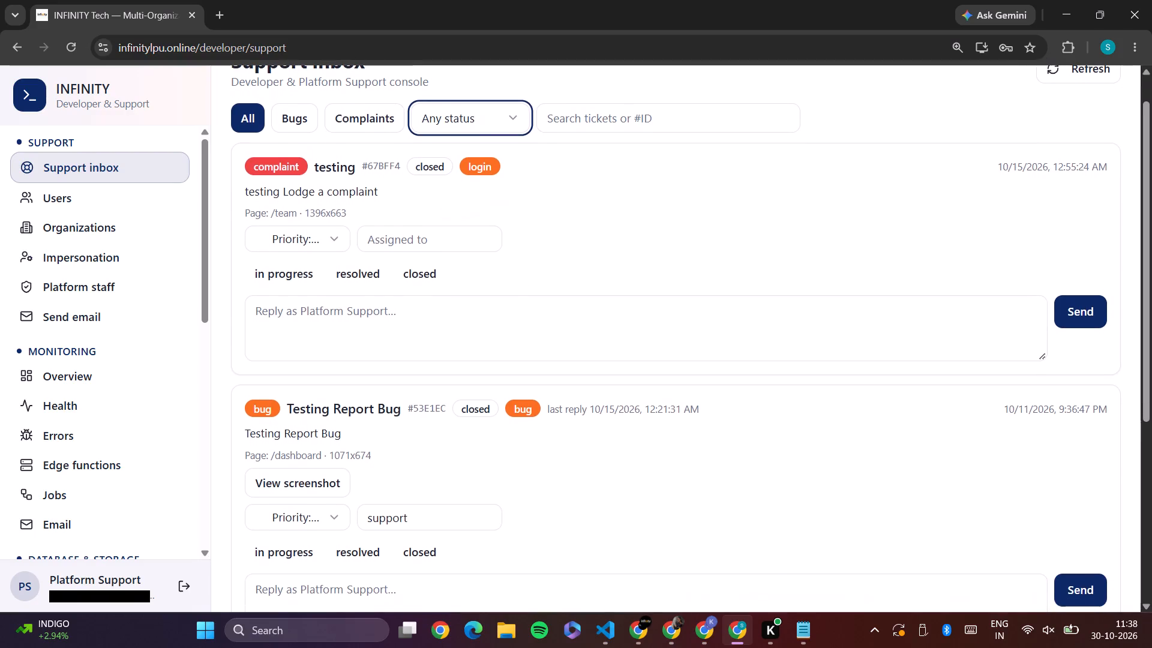
Set the status of the "testing" complaint ticket to closed and look over the rest of the tickets.
{"action": "left_click", "coordinate": [417, 276]}
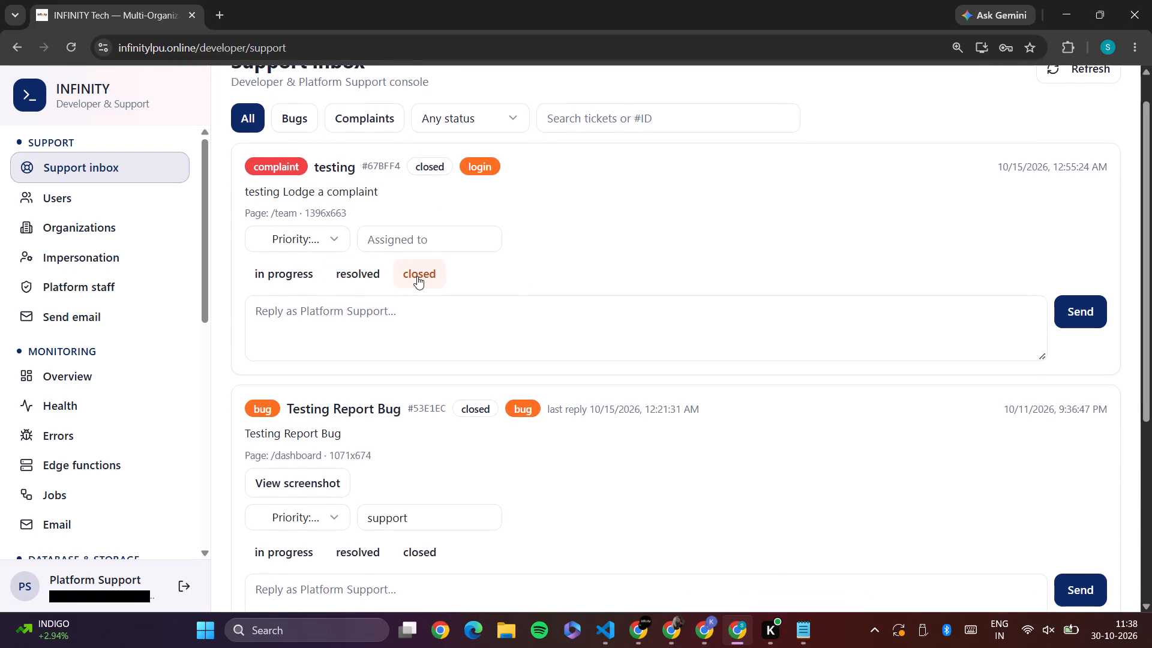
{"action": "scroll", "coordinate": [417, 276], "scroll_direction": "down", "scroll_amount": 3}
{"action": "scroll", "coordinate": [416, 390], "scroll_direction": "down", "scroll_amount": 4}
{"action": "scroll", "coordinate": [416, 390], "scroll_direction": "up", "scroll_amount": 7}
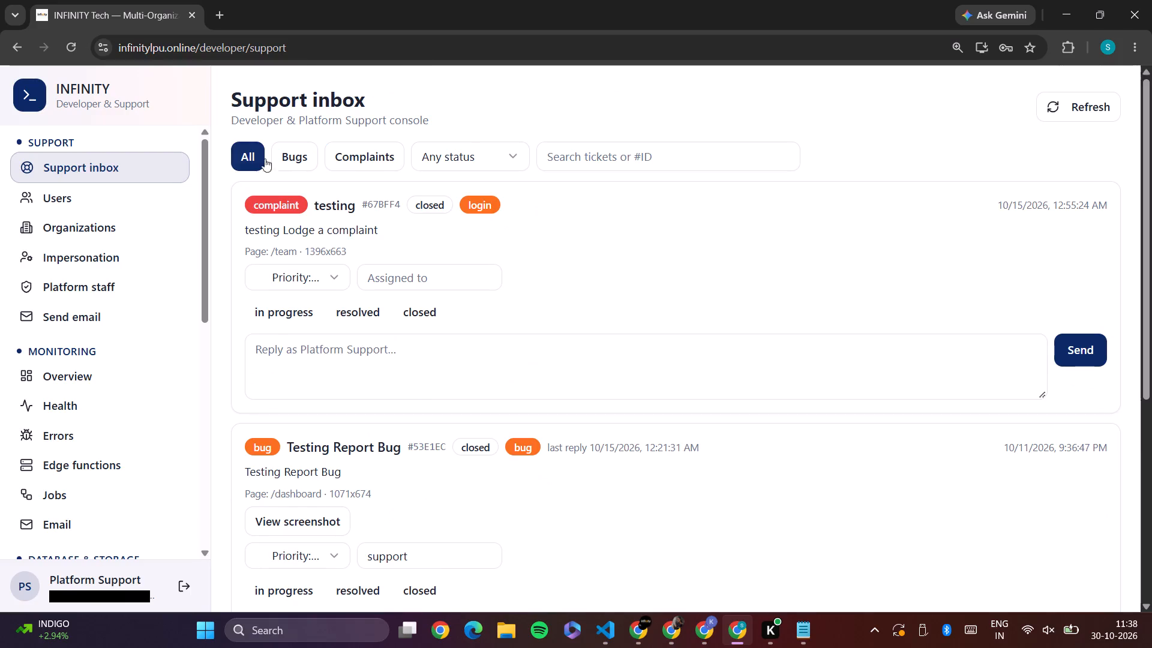
Set the Support inbox status filter back to Open + active.
{"action": "left_click", "coordinate": [459, 143]}
{"action": "left_click", "coordinate": [453, 204]}
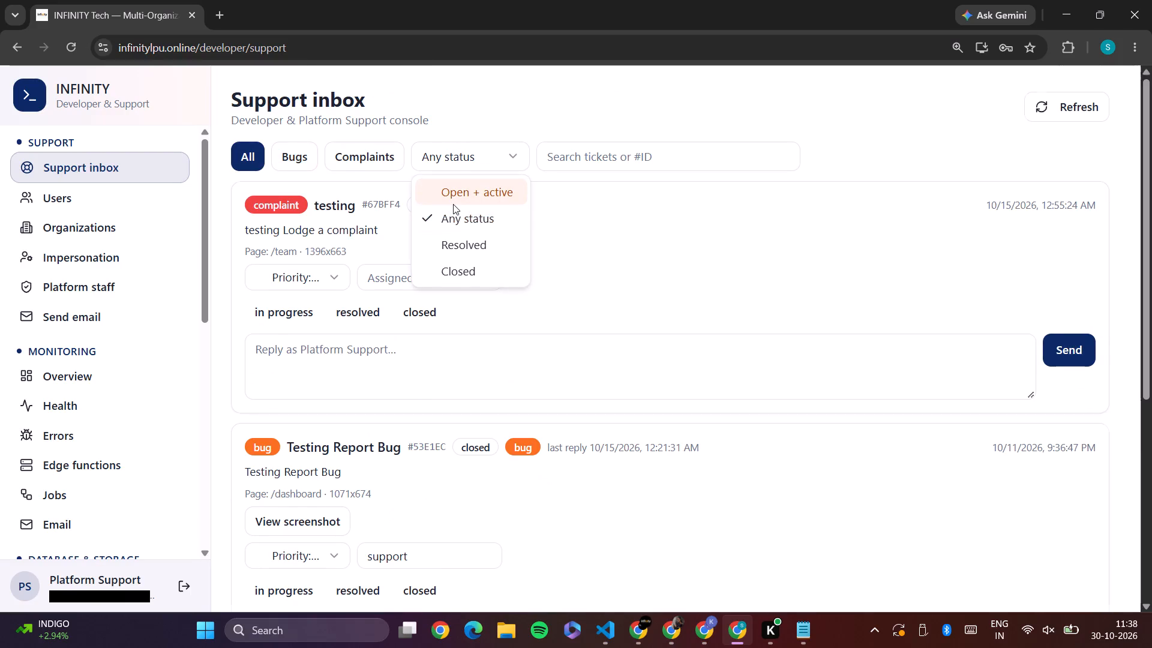
Open the Overview section under Monitoring to examine its automated alerts.
{"action": "double_click", "coordinate": [108, 379]}
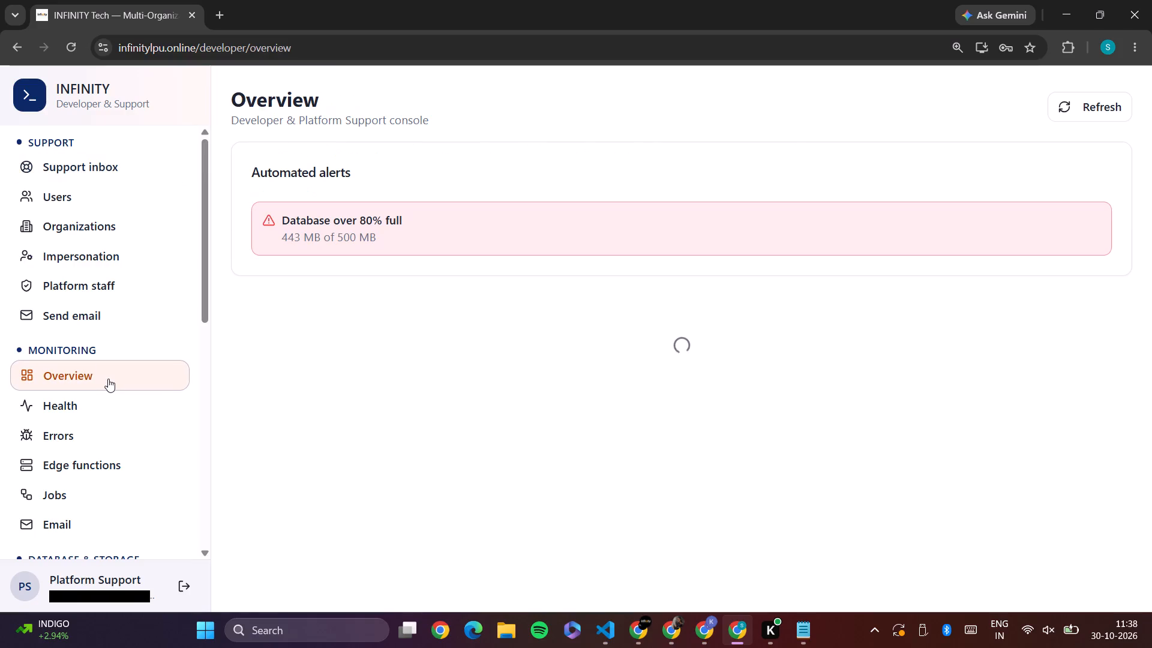
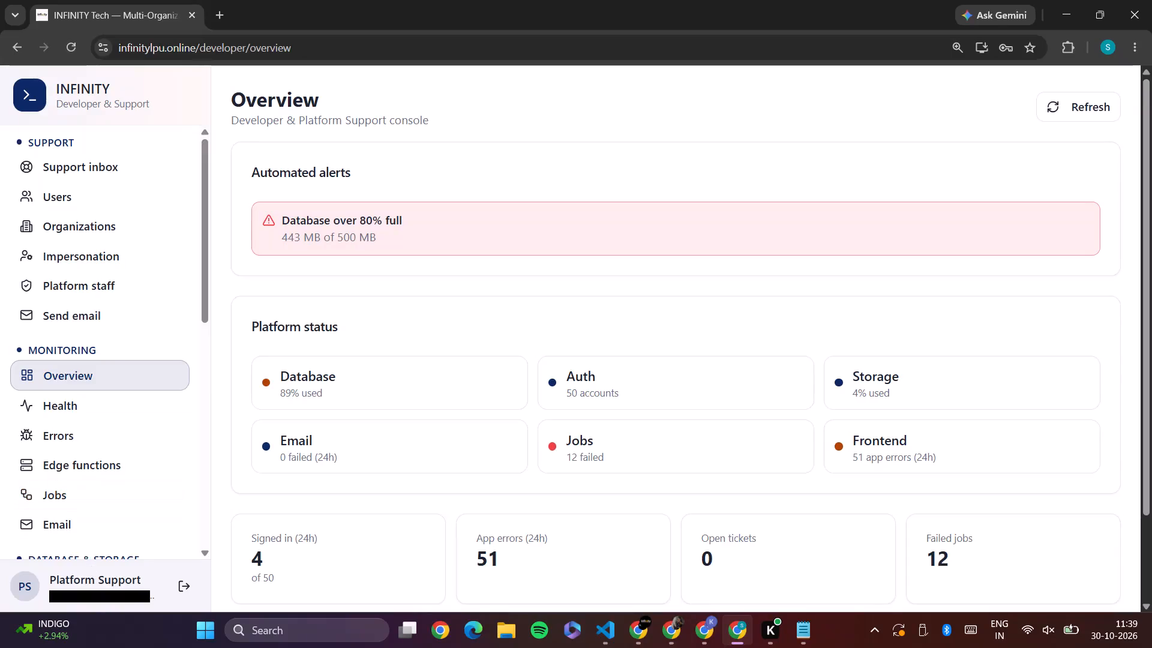
Check the Support inbox, and open the Platform staff section to look at its new staff account option.
{"action": "scroll", "coordinate": [65, 392], "scroll_direction": "down", "scroll_amount": 8}
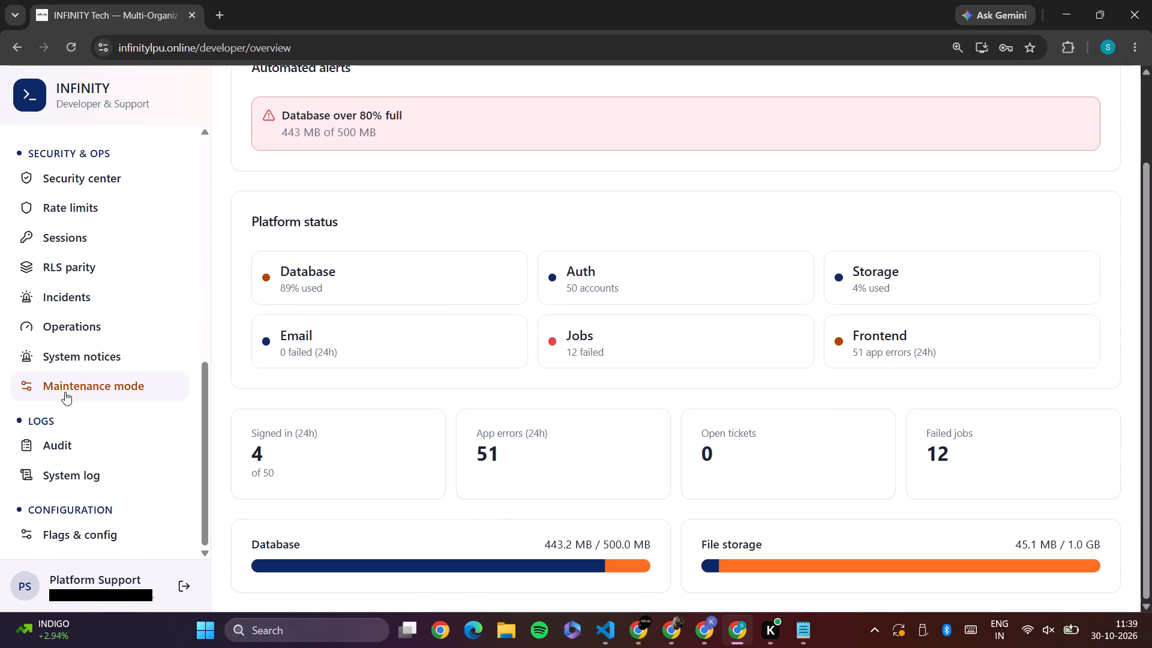
{"action": "scroll", "coordinate": [65, 392], "scroll_direction": "up", "scroll_amount": 11}
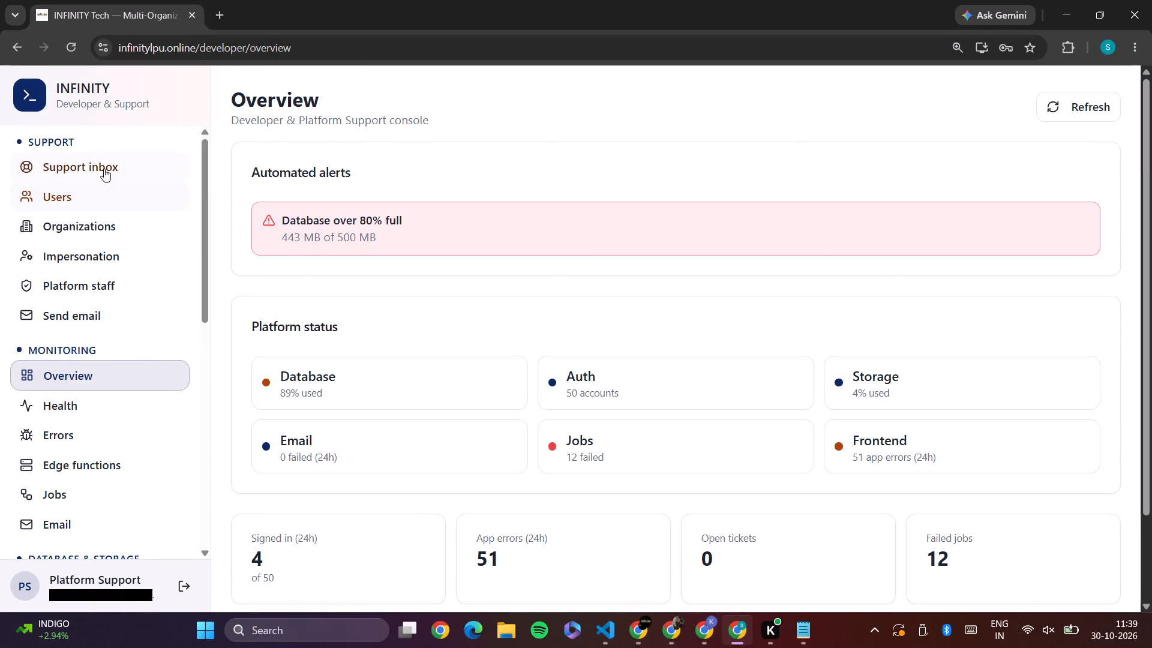
{"action": "left_click", "coordinate": [104, 164]}
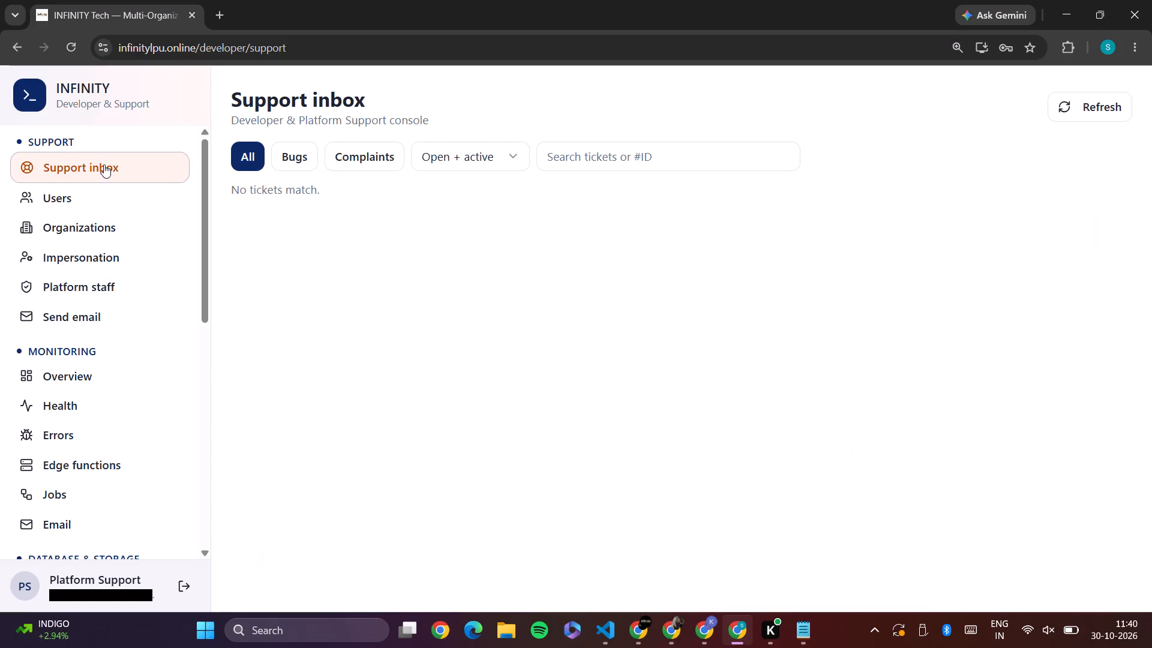
{"action": "left_click", "coordinate": [106, 298]}
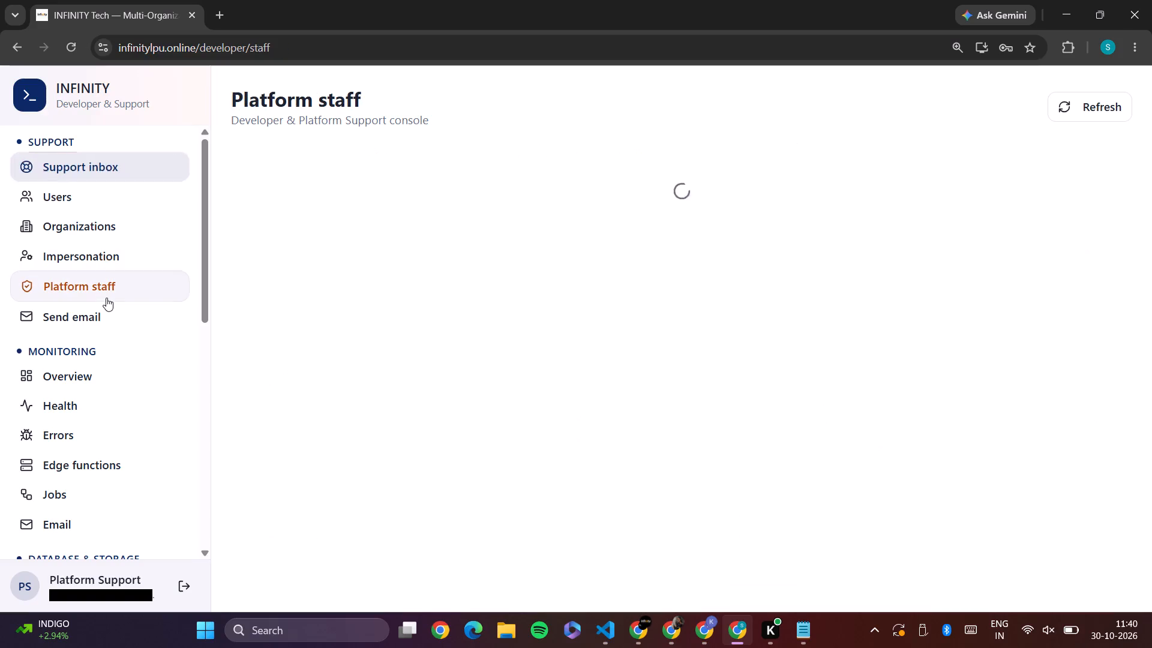
{"action": "left_click", "coordinate": [1030, 184]}
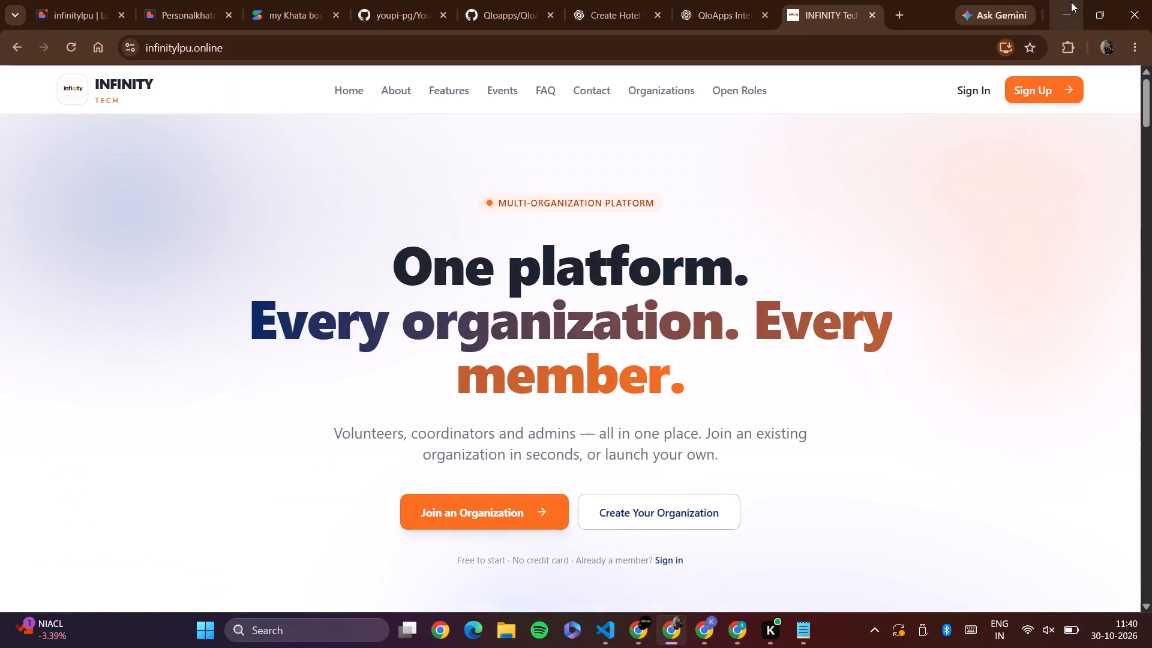
Minimize the other windows in front and return to the developer console's Platform staff page.
{"action": "left_click", "coordinate": [1071, 2]}
{"action": "left_click", "coordinate": [1071, 2]}
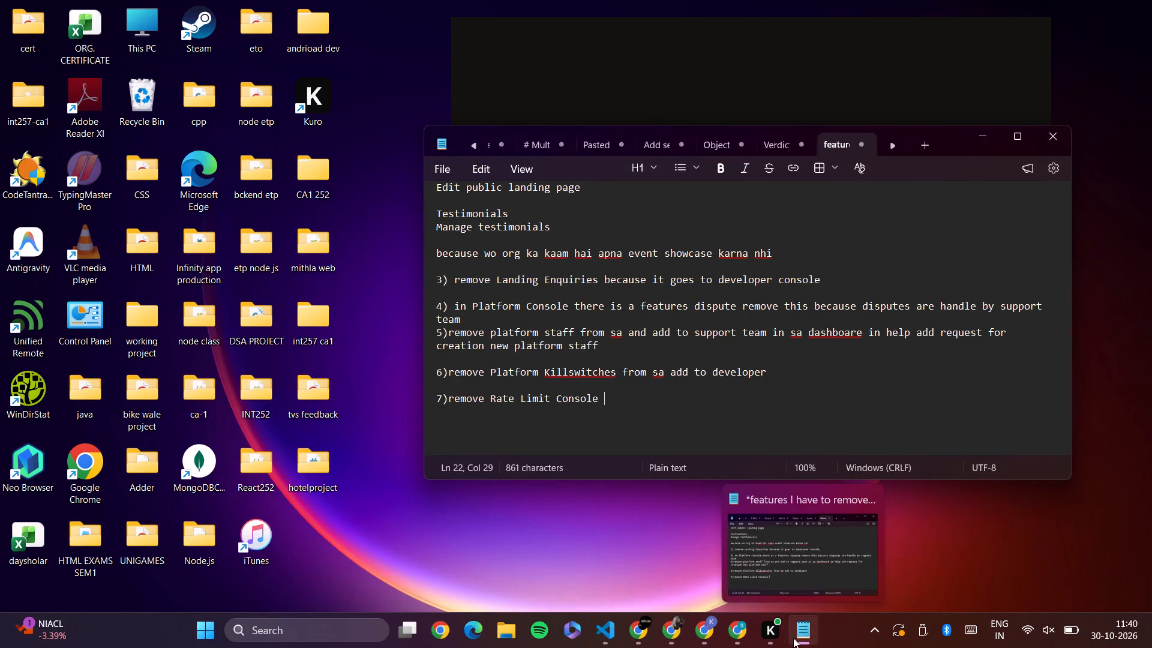
{"action": "left_click", "coordinate": [732, 637]}
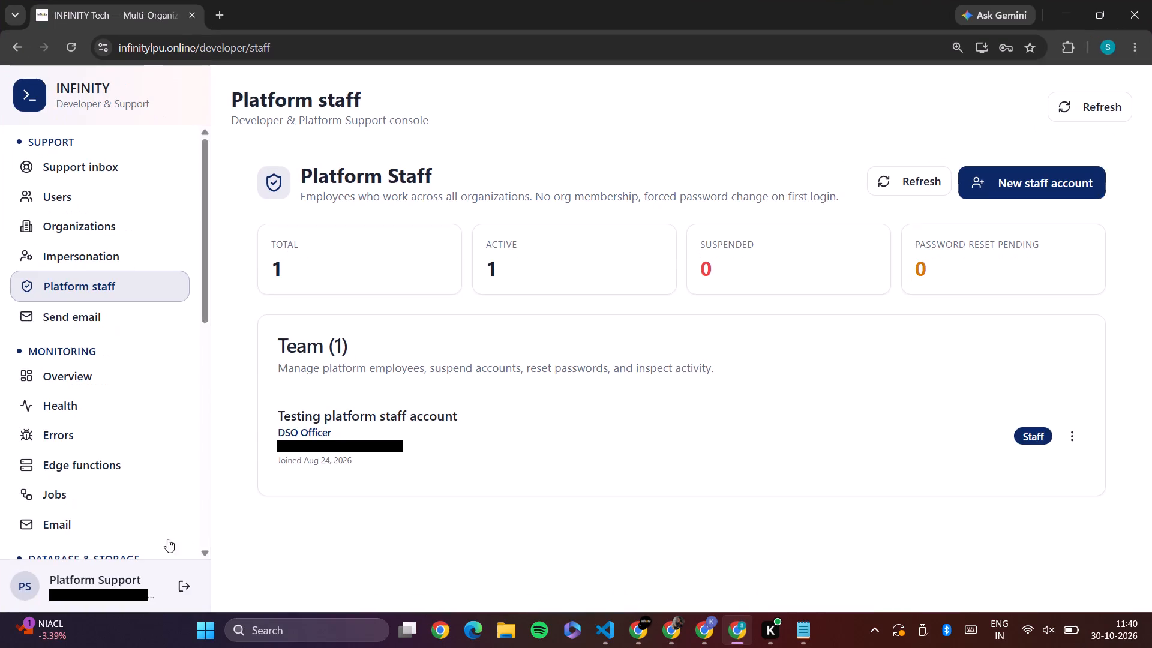
{"action": "scroll", "coordinate": [136, 532], "scroll_direction": "down", "scroll_amount": 5}
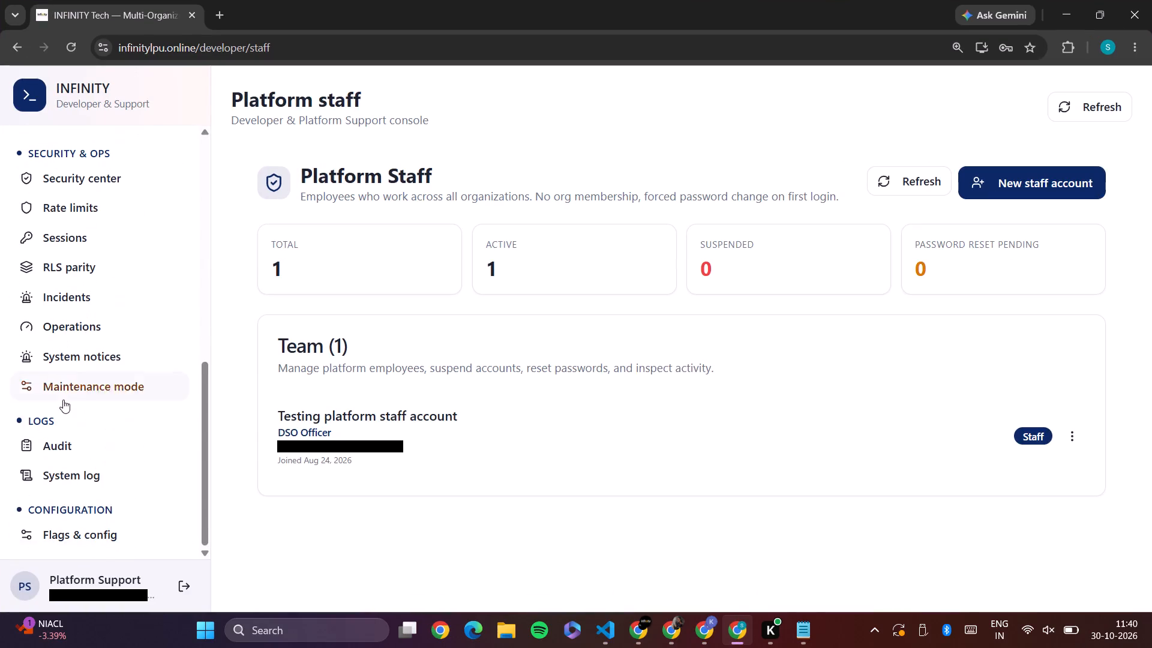
{"action": "scroll", "coordinate": [63, 400], "scroll_direction": "up", "scroll_amount": 7}
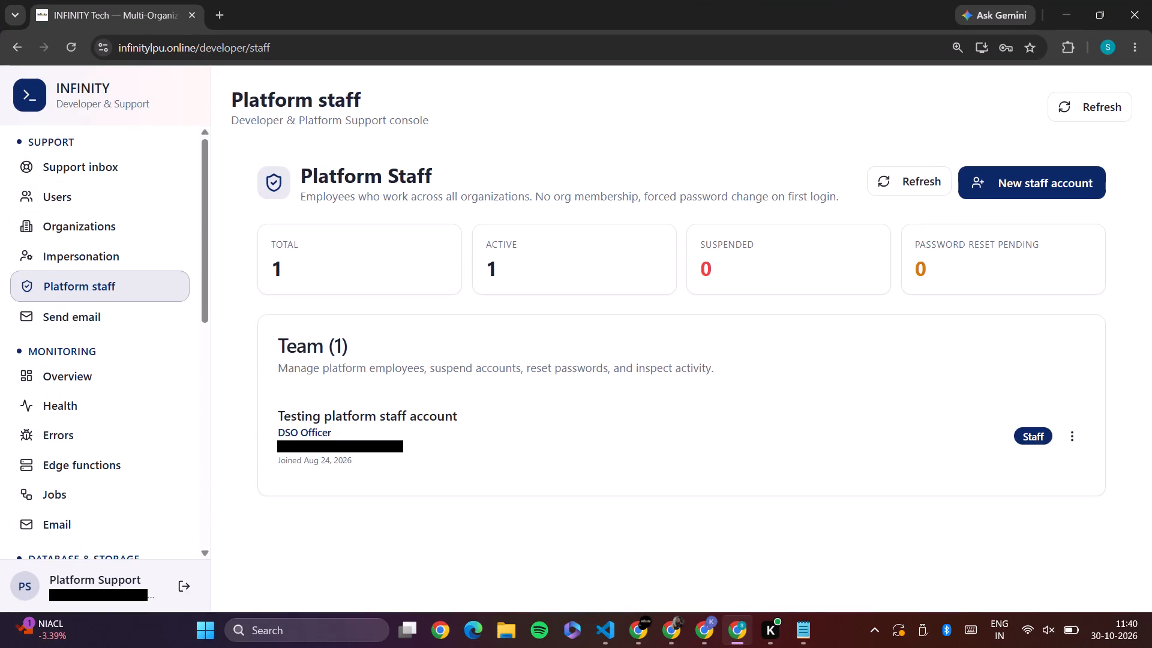
Look through the Monitoring sections Overview, Health, Edge functions, Errors and Jobs.
{"action": "scroll", "coordinate": [123, 386], "scroll_direction": "down", "scroll_amount": 1}
{"action": "left_click", "coordinate": [87, 289]}
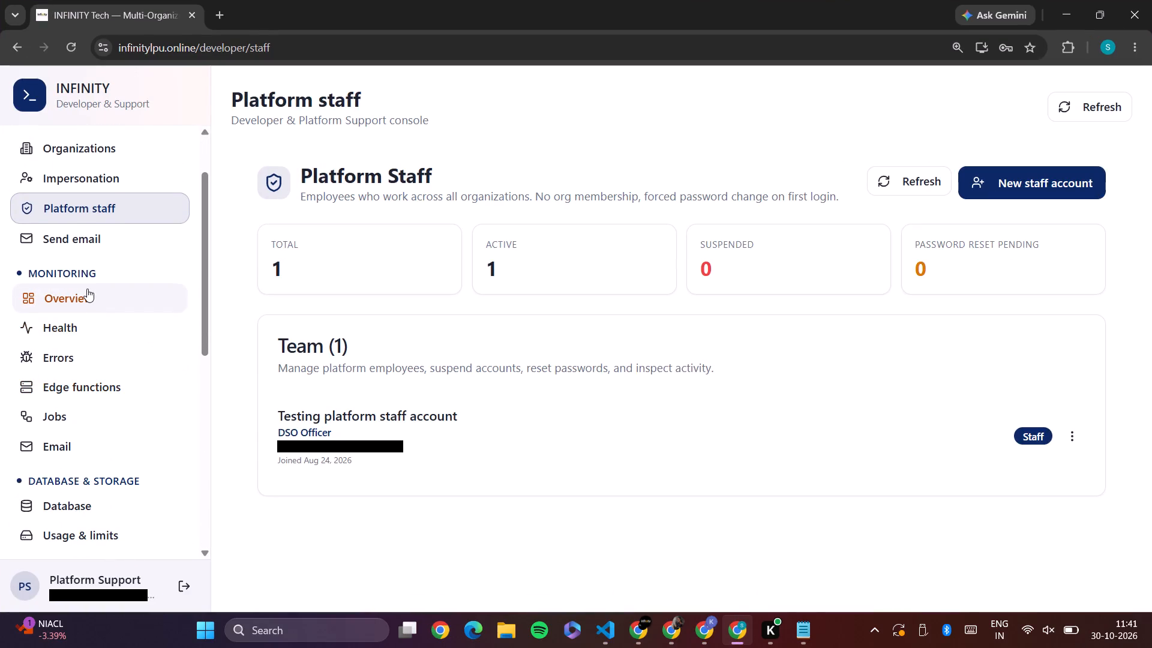
{"action": "scroll", "coordinate": [408, 367], "scroll_direction": "down", "scroll_amount": 4}
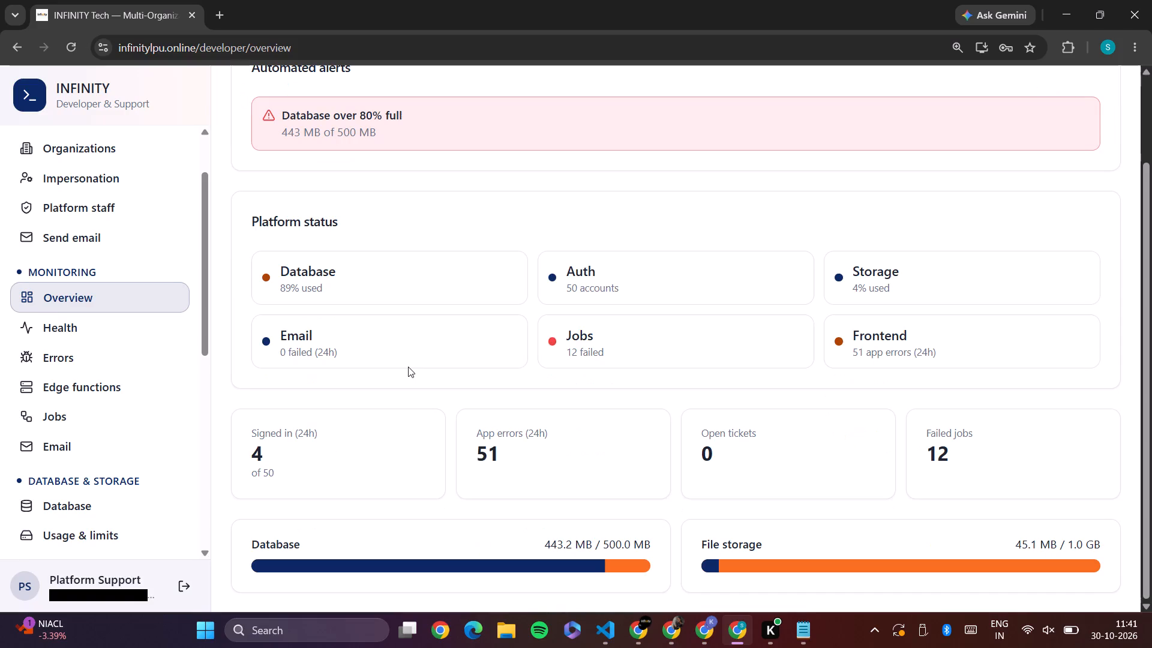
{"action": "left_click", "coordinate": [88, 350]}
{"action": "left_click", "coordinate": [88, 334]}
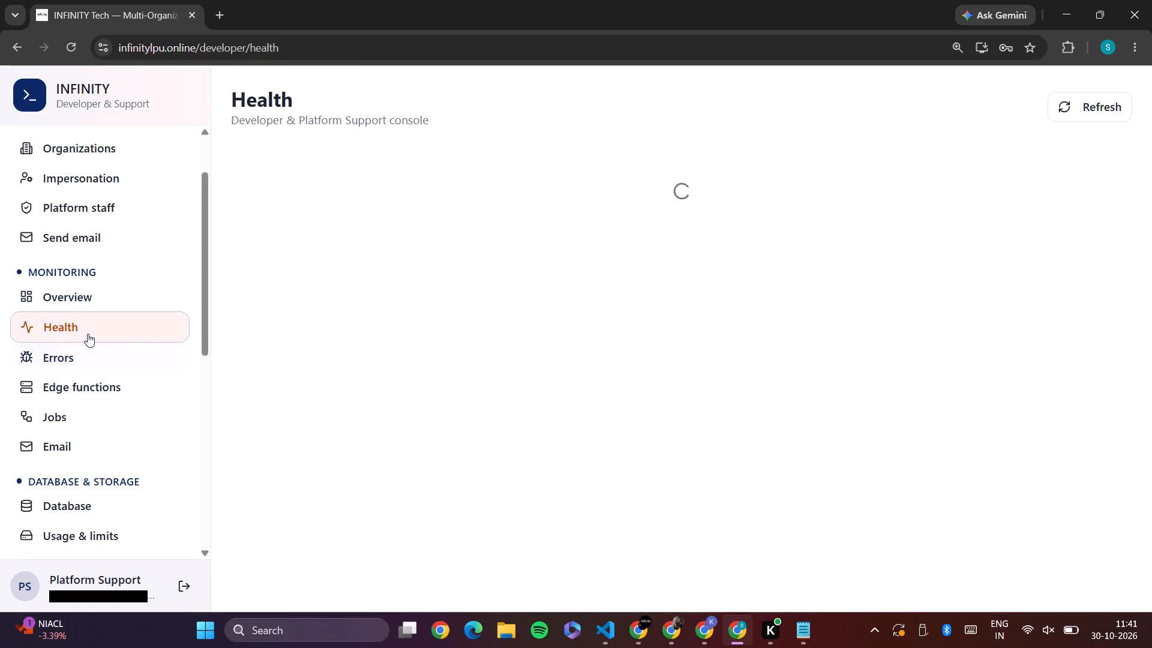
{"action": "scroll", "coordinate": [88, 334], "scroll_direction": "down", "scroll_amount": 1}
{"action": "left_click", "coordinate": [98, 332]}
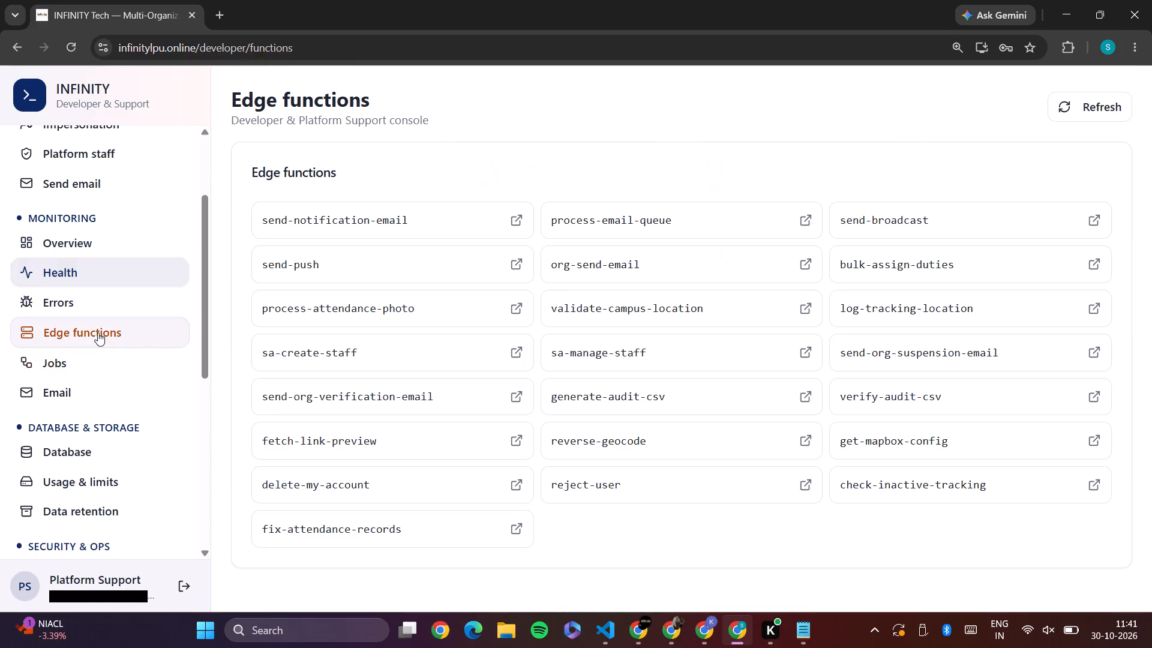
{"action": "left_click", "coordinate": [91, 318]}
{"action": "left_click", "coordinate": [86, 307]}
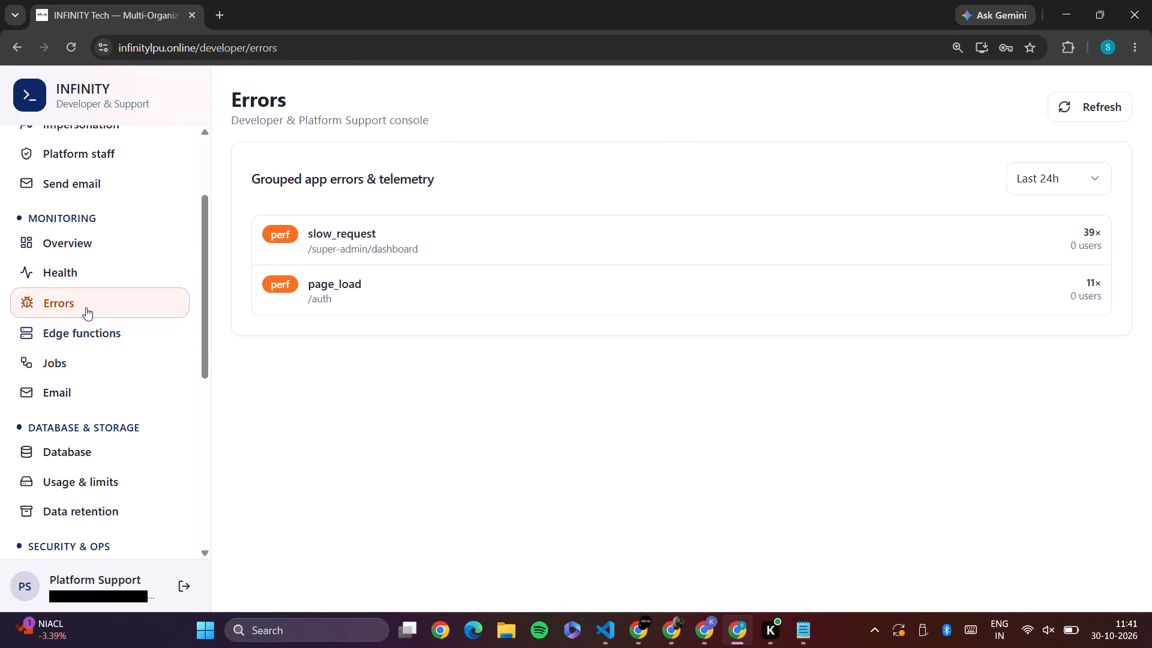
{"action": "left_click", "coordinate": [92, 362]}
Open the Database section and examine the free-tier usage, the list of tables by size and the storage by bucket.
{"action": "scroll", "coordinate": [92, 362], "scroll_direction": "down", "scroll_amount": 1}
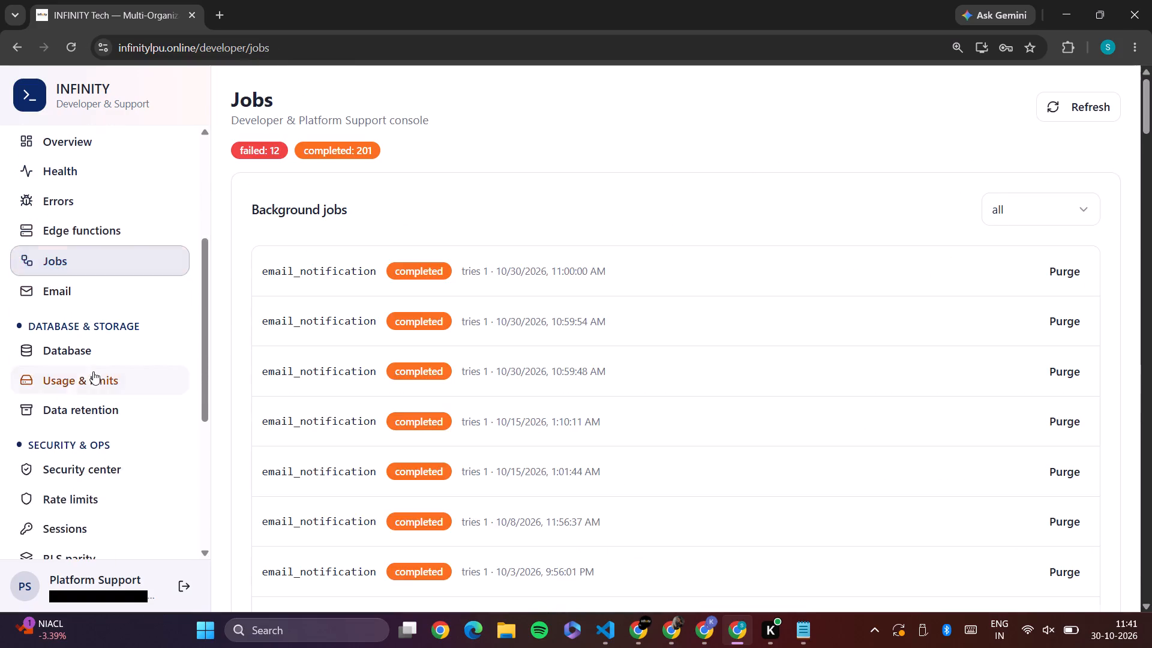
{"action": "left_click", "coordinate": [84, 349]}
{"action": "scroll", "coordinate": [477, 435], "scroll_direction": "up", "scroll_amount": 1}
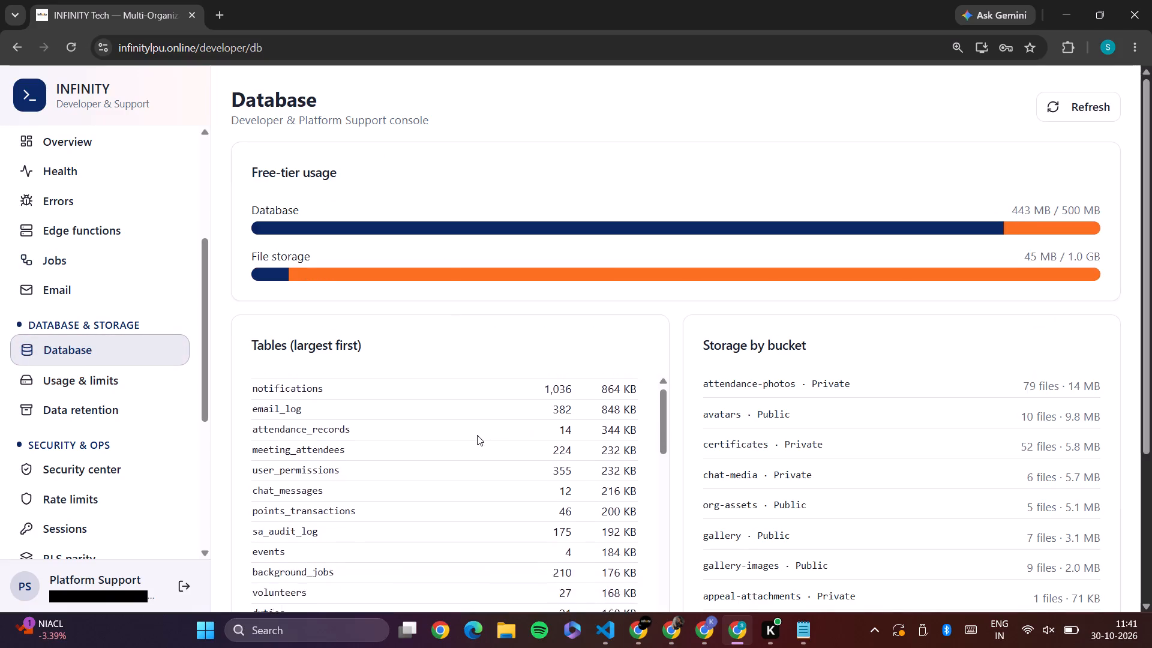
{"action": "scroll", "coordinate": [477, 435], "scroll_direction": "up", "scroll_amount": 1}
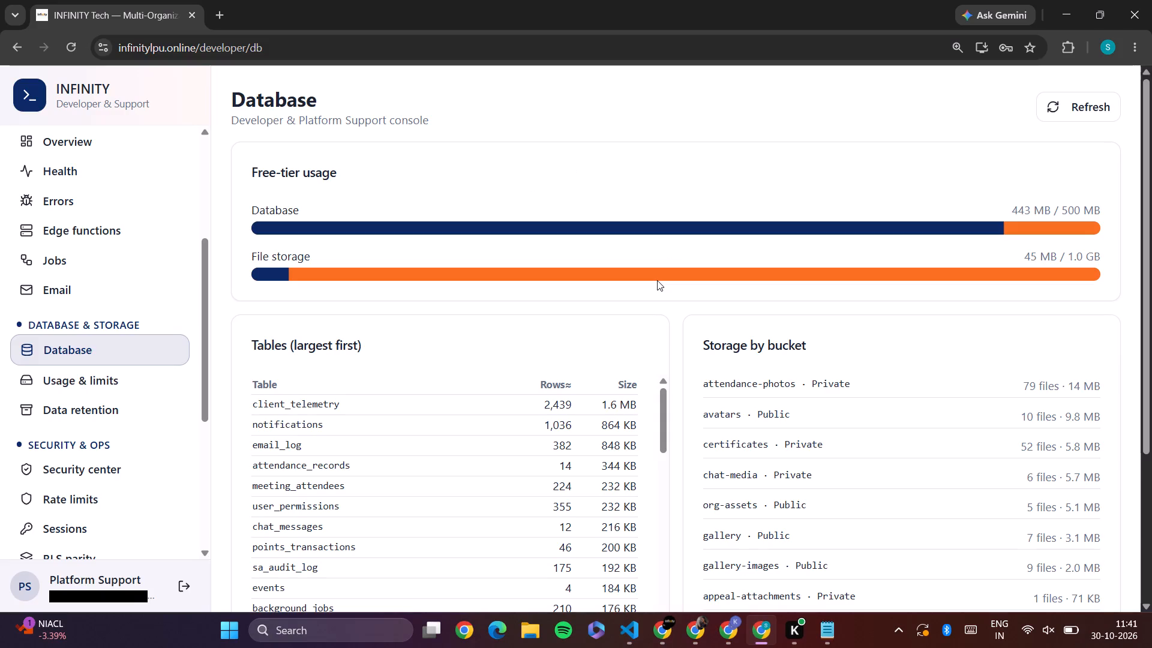
{"action": "scroll", "coordinate": [449, 503], "scroll_direction": "down", "scroll_amount": 2}
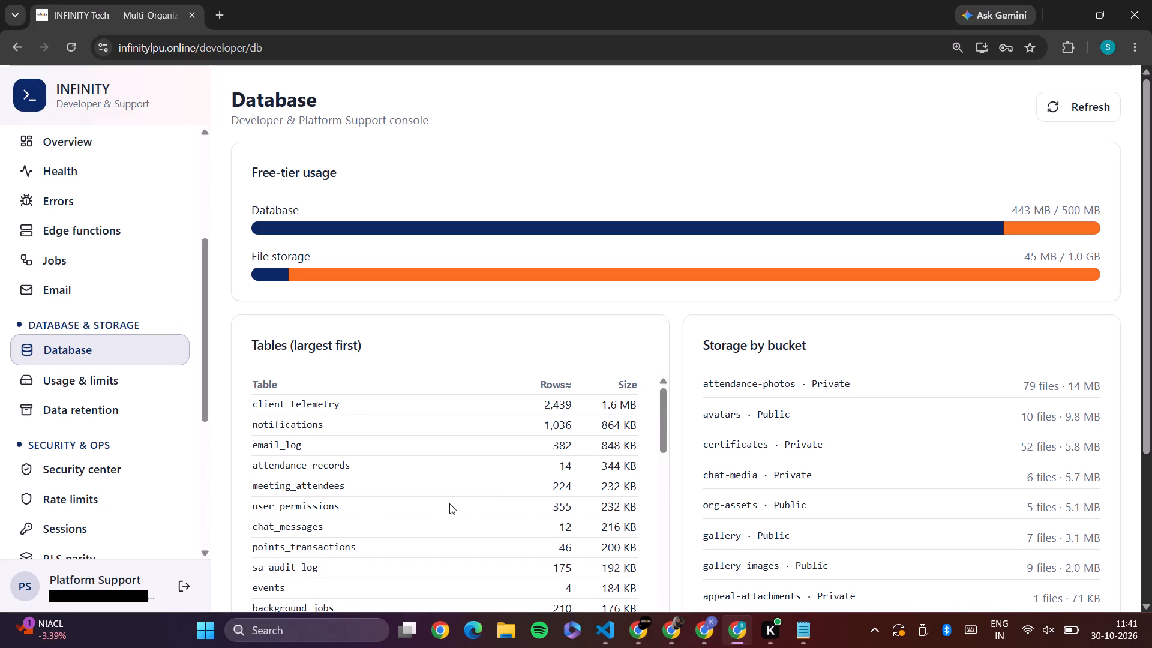
{"action": "scroll", "coordinate": [449, 503], "scroll_direction": "down", "scroll_amount": 10}
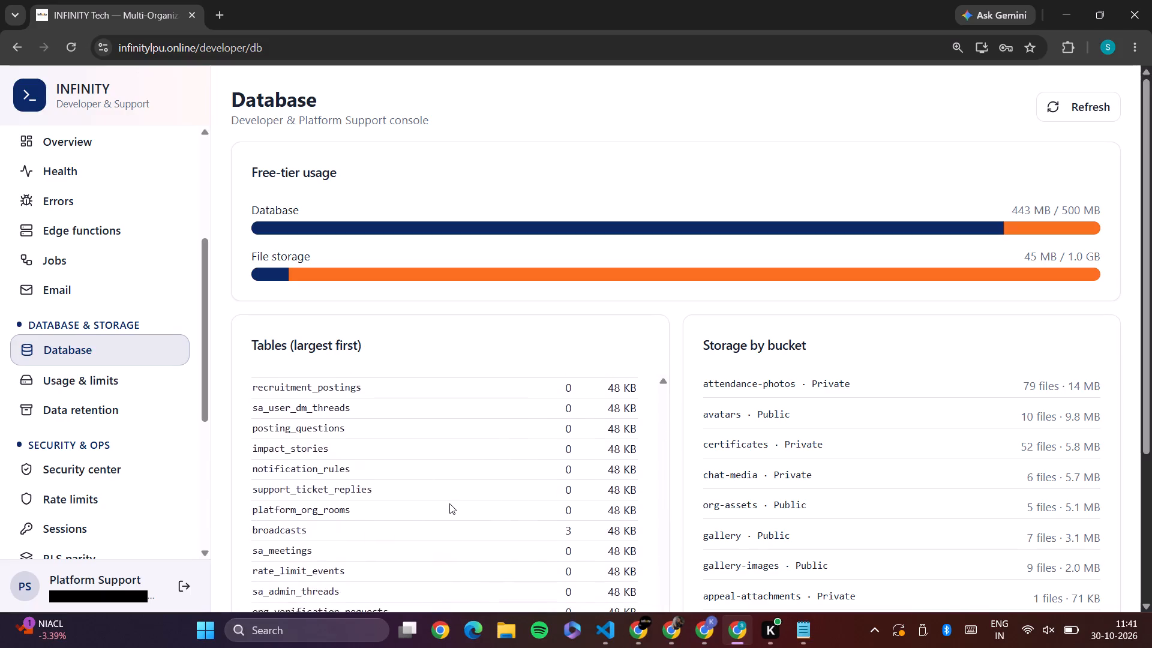
{"action": "scroll", "coordinate": [449, 503], "scroll_direction": "down", "scroll_amount": 11}
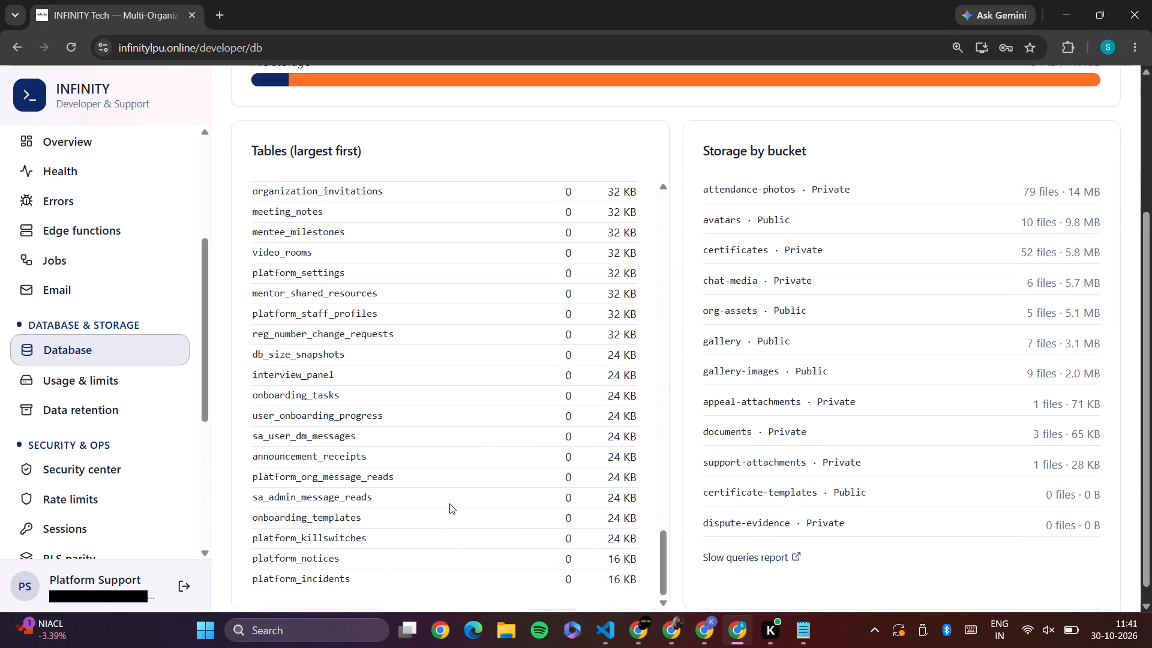
{"action": "scroll", "coordinate": [449, 503], "scroll_direction": "down", "scroll_amount": 1}
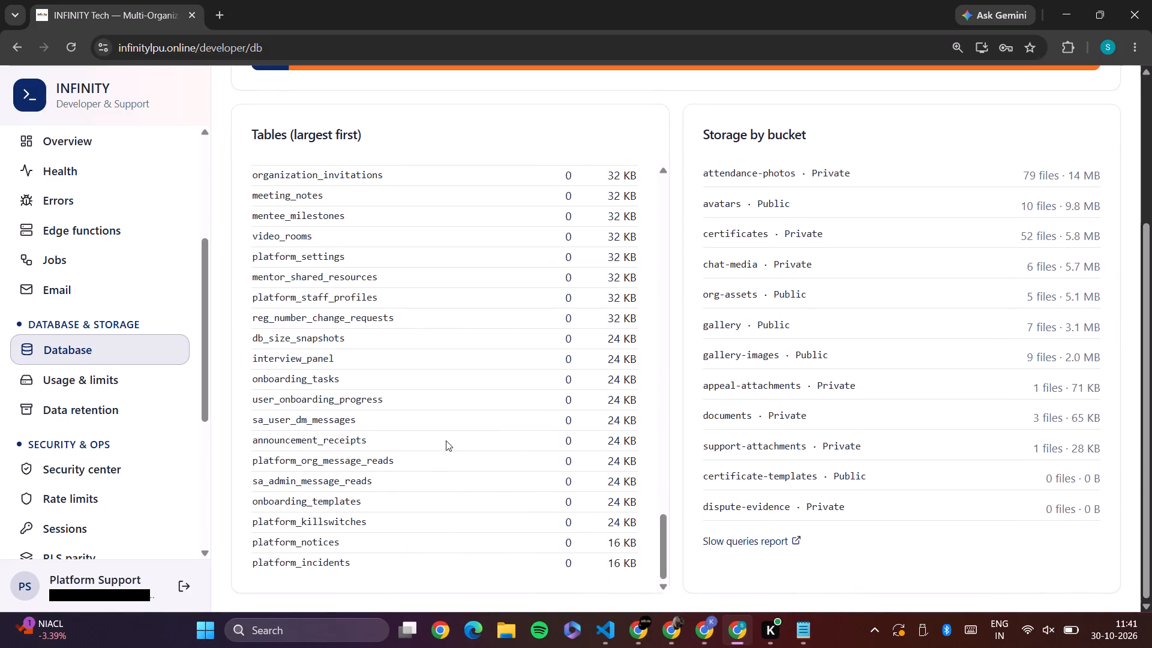
{"action": "scroll", "coordinate": [446, 440], "scroll_direction": "up", "scroll_amount": 12}
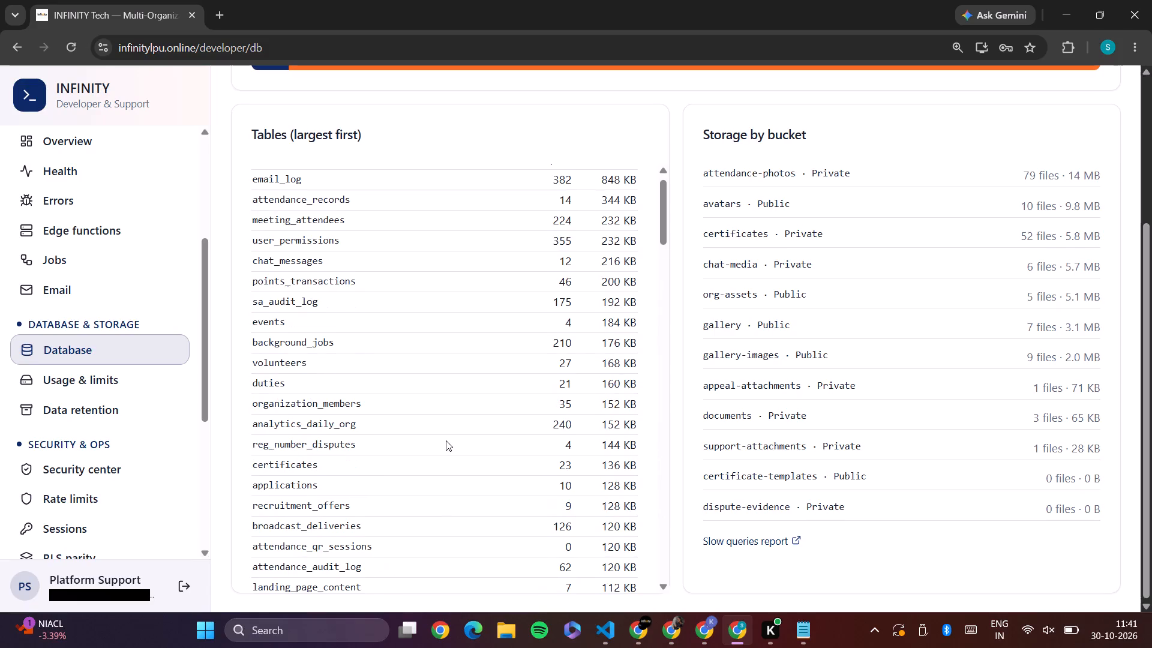
{"action": "scroll", "coordinate": [446, 440], "scroll_direction": "down", "scroll_amount": 8}
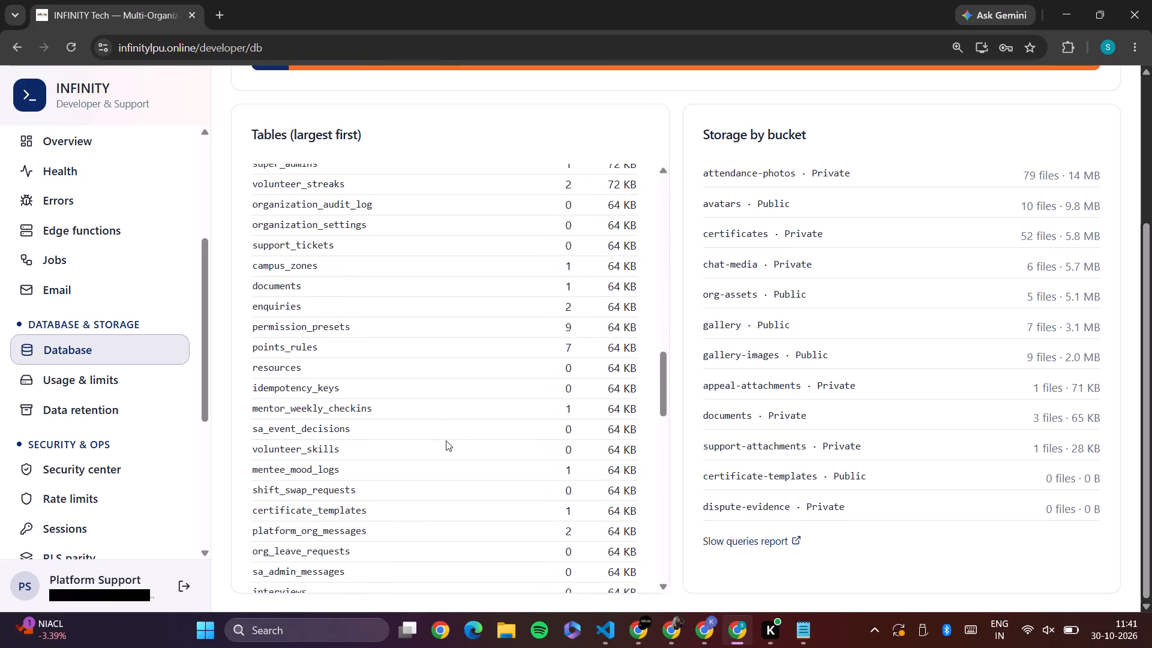
{"action": "scroll", "coordinate": [446, 440], "scroll_direction": "down", "scroll_amount": 8}
{"action": "scroll", "coordinate": [446, 440], "scroll_direction": "up", "scroll_amount": 17}
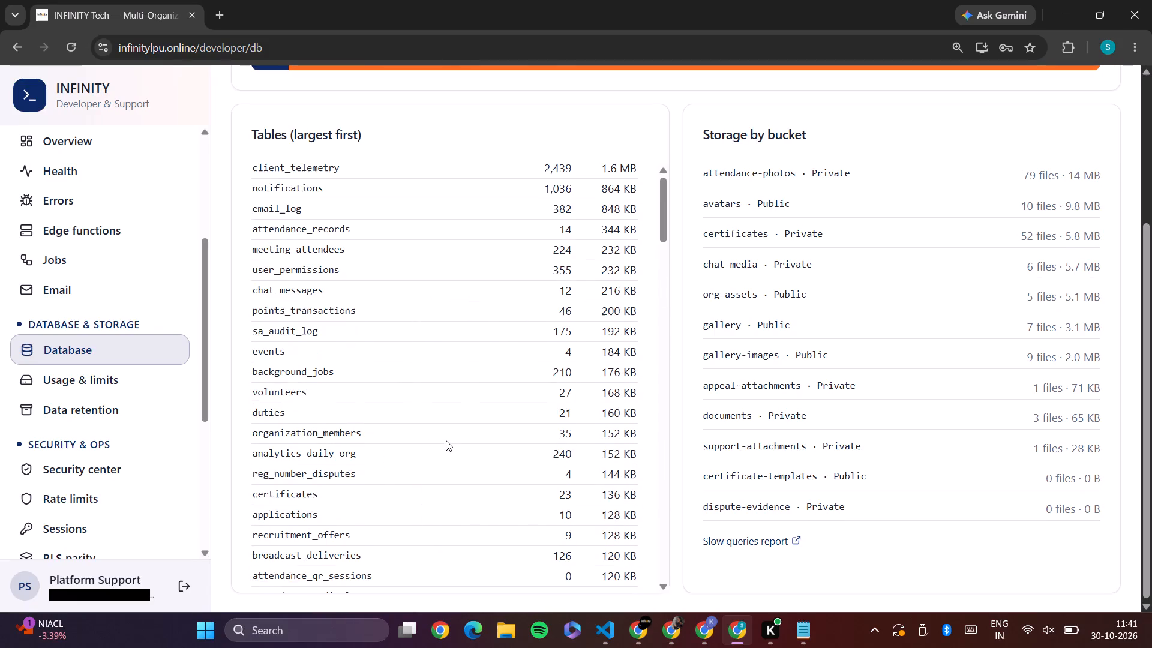
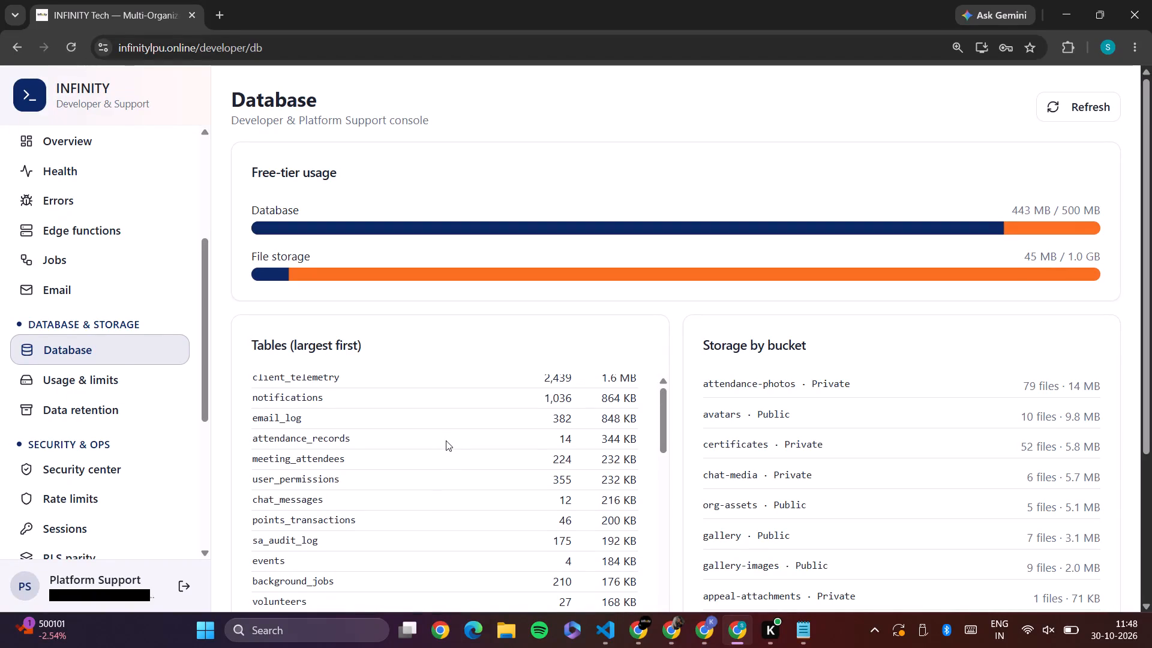
Review the largest tables with their row counts and sizes, along with the storage by bucket list, on the Database page.
{"action": "scroll", "coordinate": [446, 440], "scroll_direction": "up", "scroll_amount": 2}
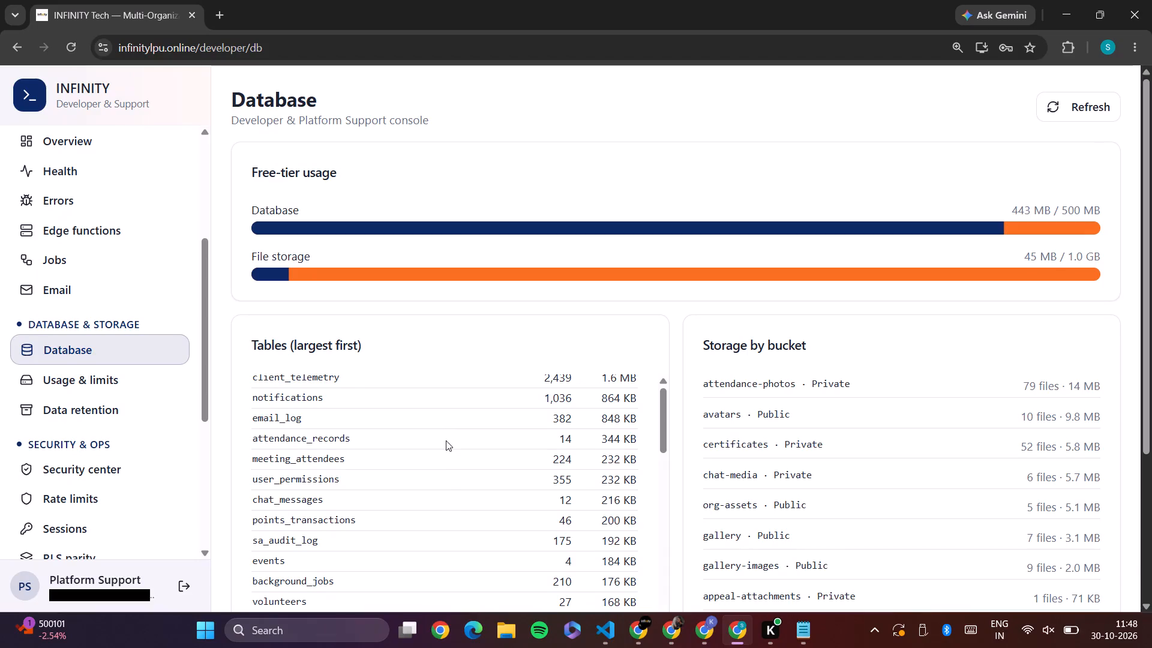
{"action": "scroll", "coordinate": [446, 440], "scroll_direction": "up", "scroll_amount": 1}
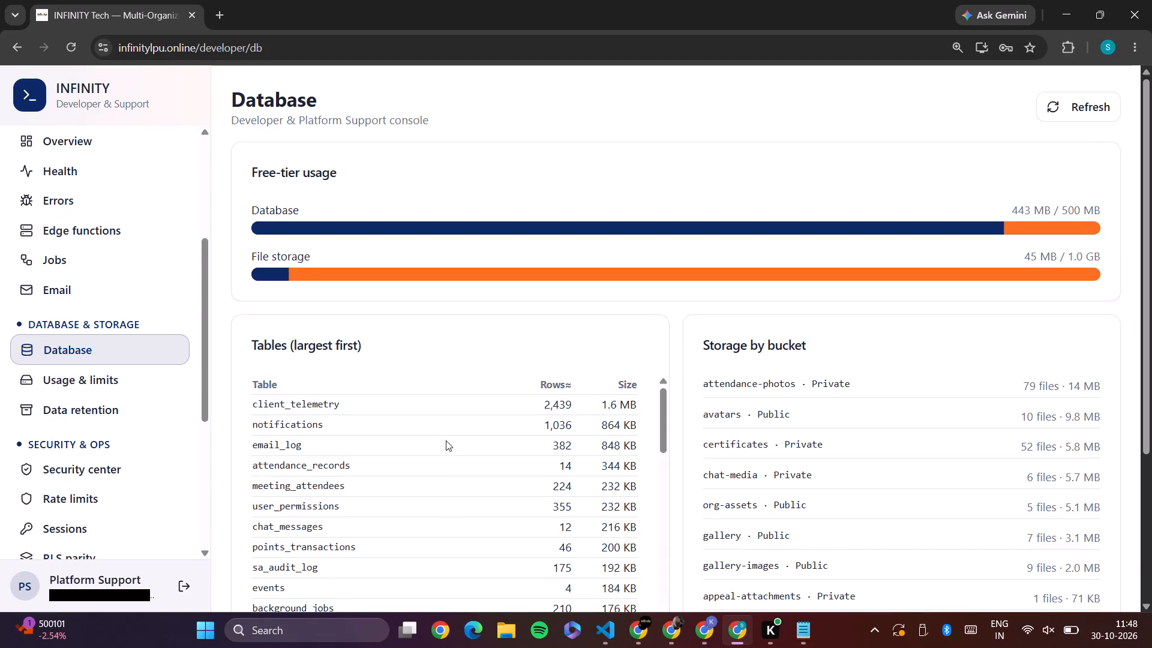
{"action": "scroll", "coordinate": [446, 440], "scroll_direction": "down", "scroll_amount": 1}
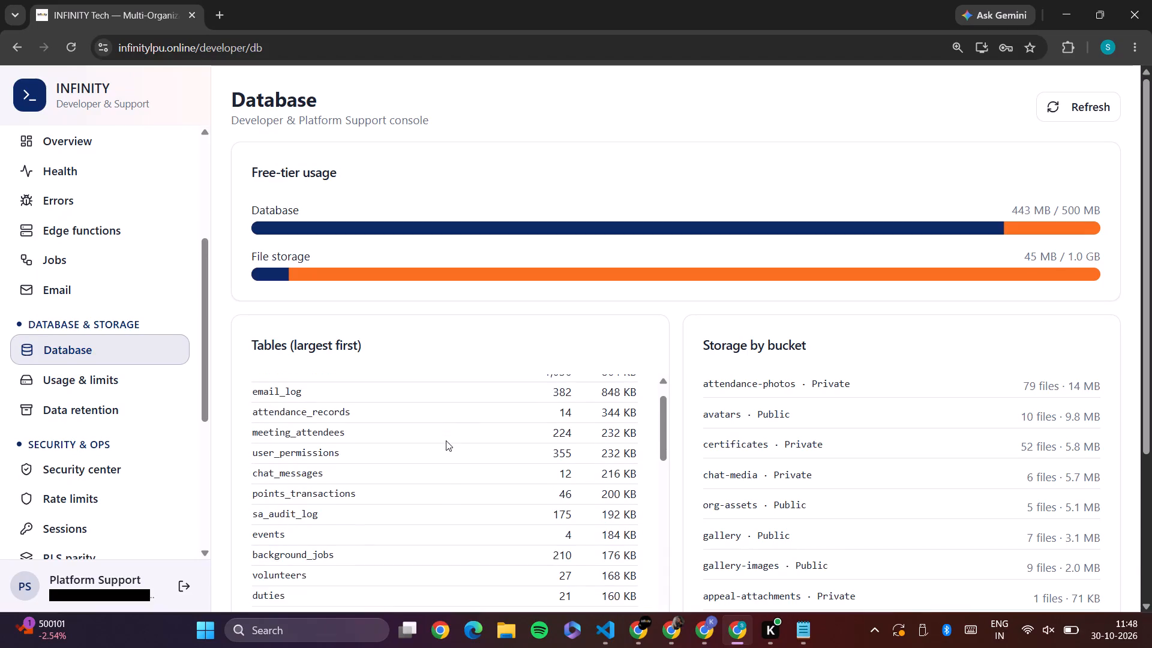
{"action": "scroll", "coordinate": [446, 440], "scroll_direction": "up", "scroll_amount": 2}
{"action": "scroll", "coordinate": [707, 358], "scroll_direction": "down", "scroll_amount": 1}
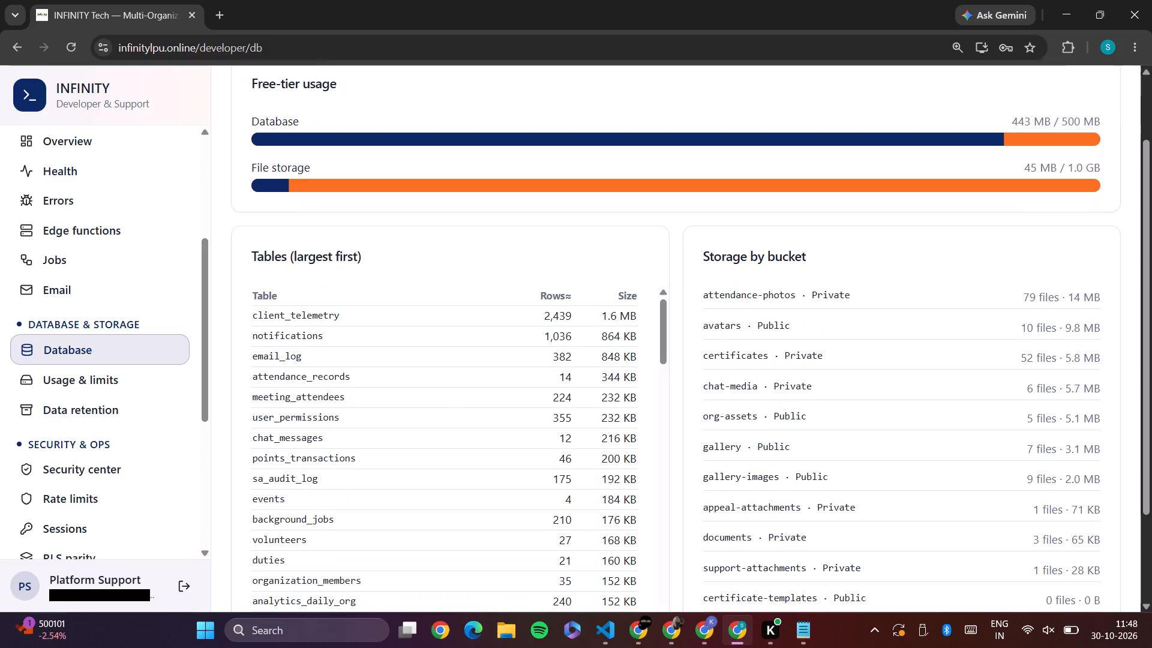
{"action": "scroll", "coordinate": [718, 326], "scroll_direction": "down", "scroll_amount": 1}
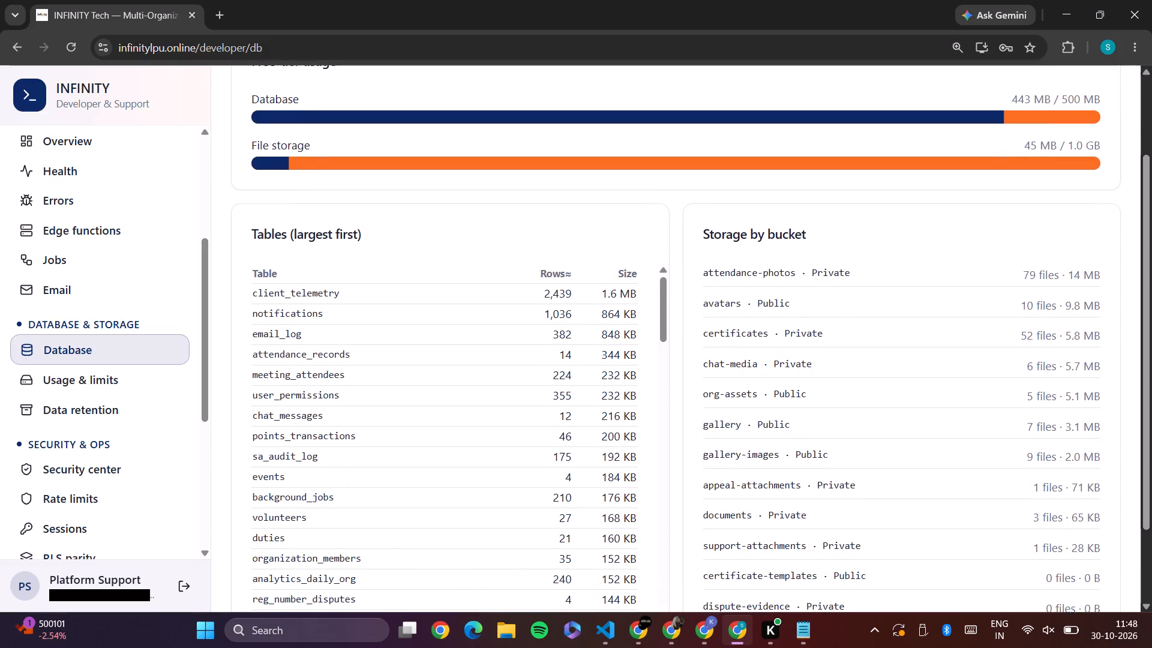
{"action": "scroll", "coordinate": [718, 326], "scroll_direction": "down", "scroll_amount": 1}
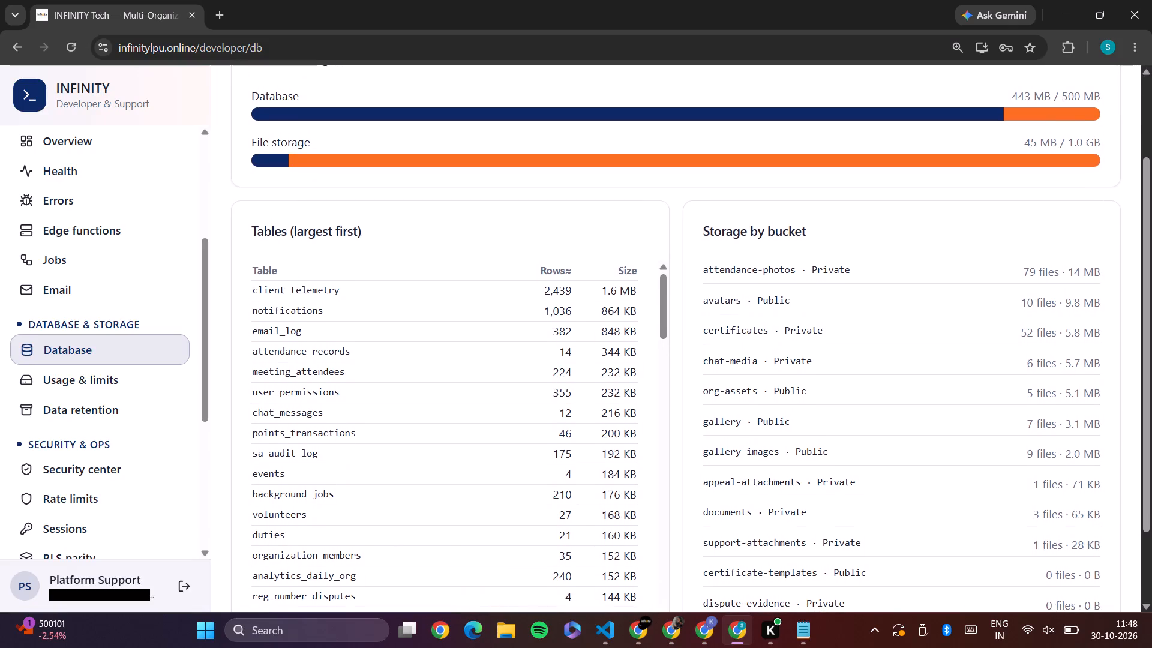
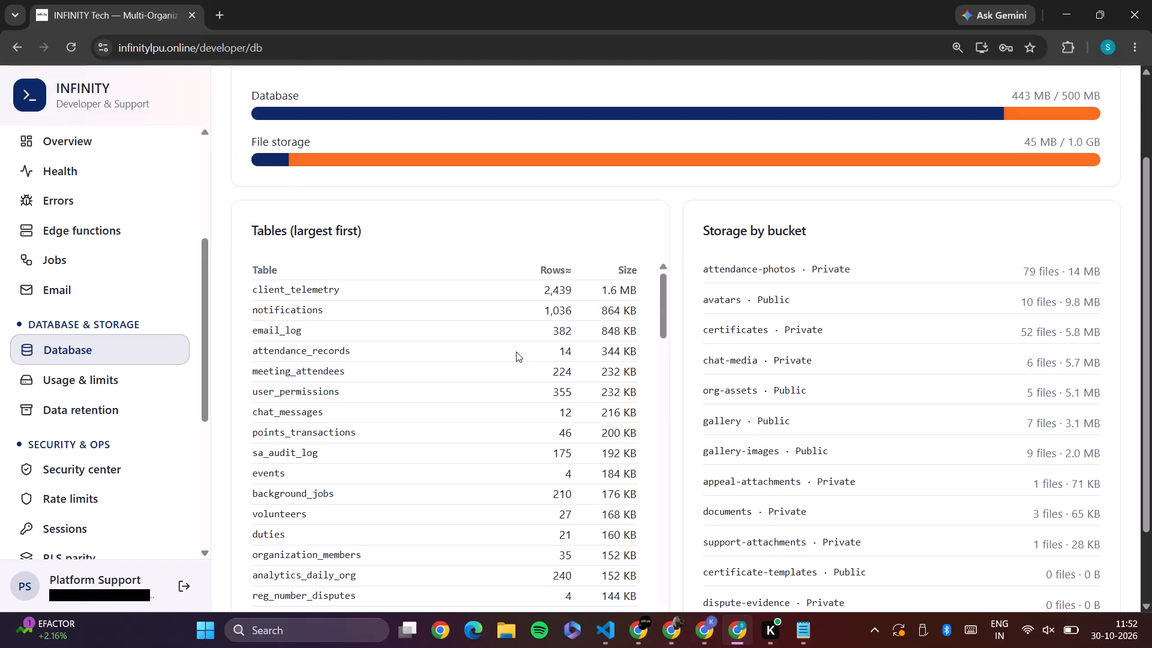
Examine the Rows column of the largest-tables list and the free-tier usage on the Database page, glancing at the Email page.
{"action": "scroll", "coordinate": [516, 352], "scroll_direction": "up", "scroll_amount": 1}
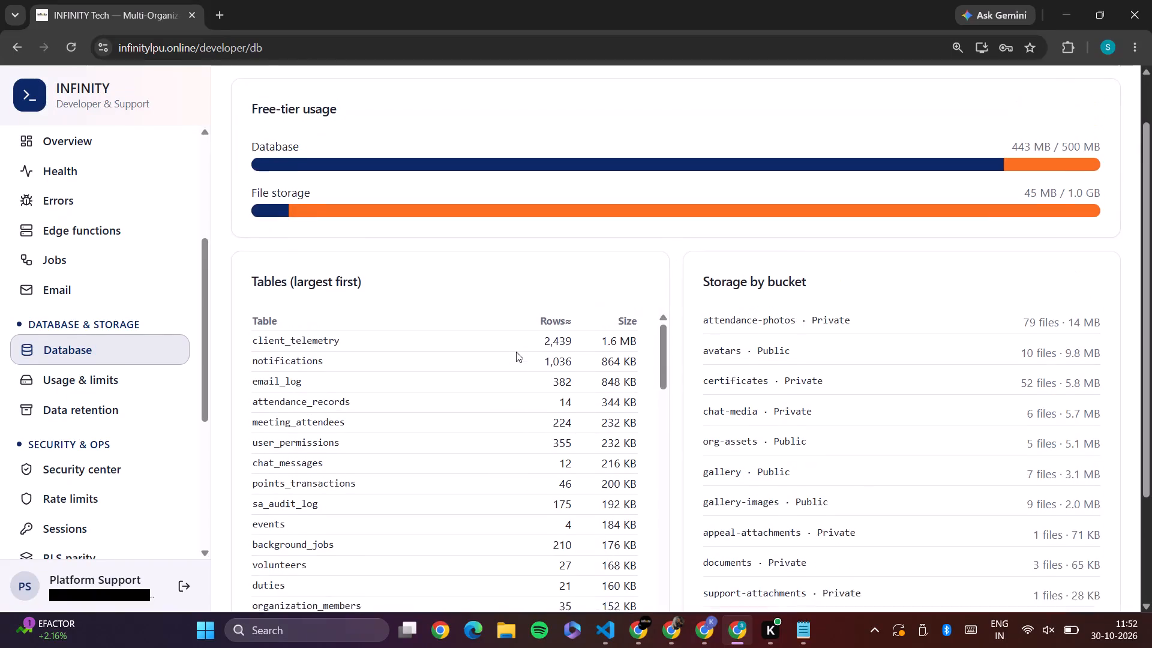
{"action": "scroll", "coordinate": [516, 352], "scroll_direction": "up", "scroll_amount": 1}
{"action": "triple_click", "coordinate": [547, 327]}
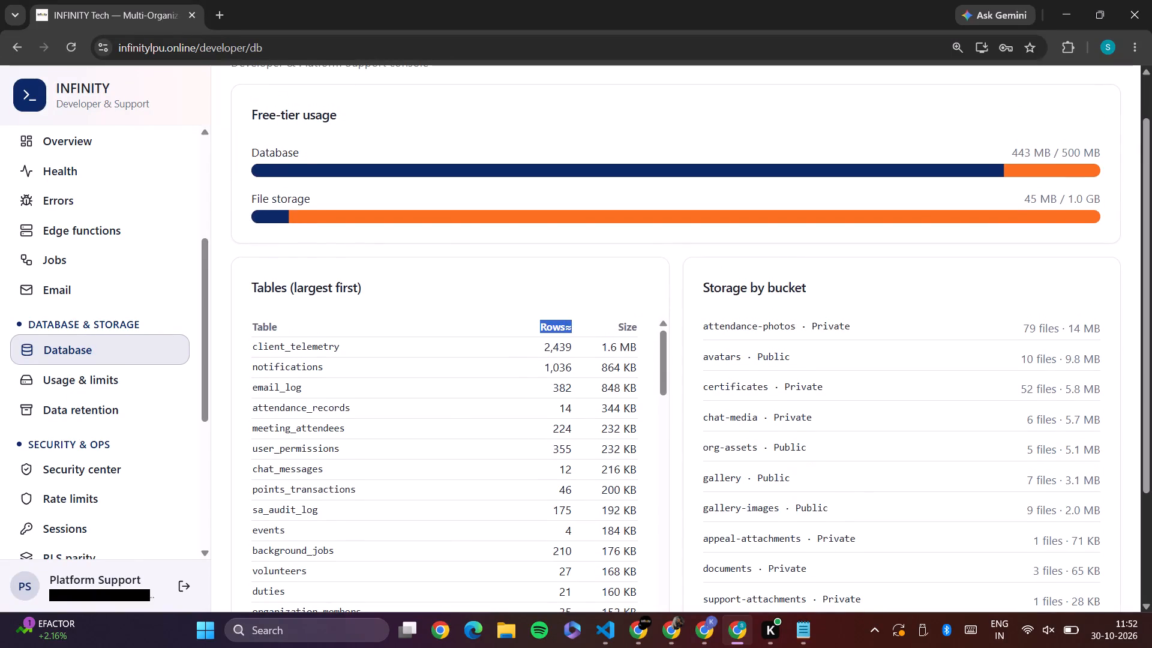
{"action": "left_click", "coordinate": [583, 327]}
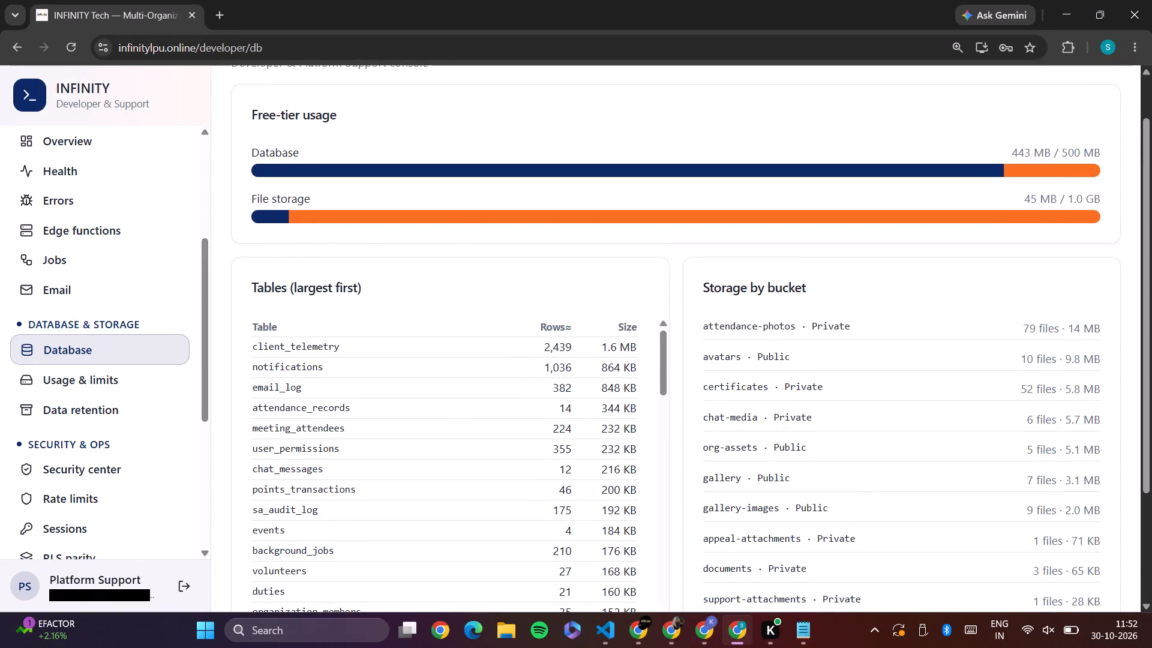
{"action": "triple_click", "coordinate": [569, 325]}
{"action": "left_click", "coordinate": [569, 325]}
{"action": "left_click", "coordinate": [583, 320]}
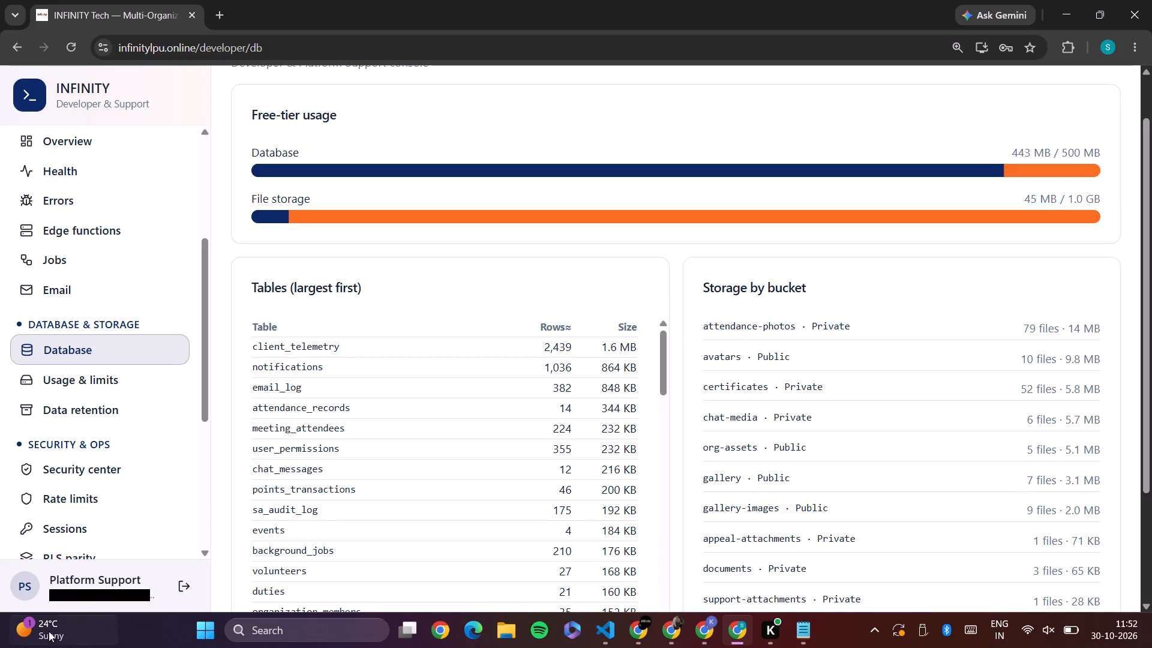
{"action": "triple_click", "coordinate": [62, 582]}
{"action": "left_click", "coordinate": [62, 582]}
{"action": "left_click", "coordinate": [489, 365]}
{"action": "scroll", "coordinate": [489, 365], "scroll_direction": "up", "scroll_amount": 5}
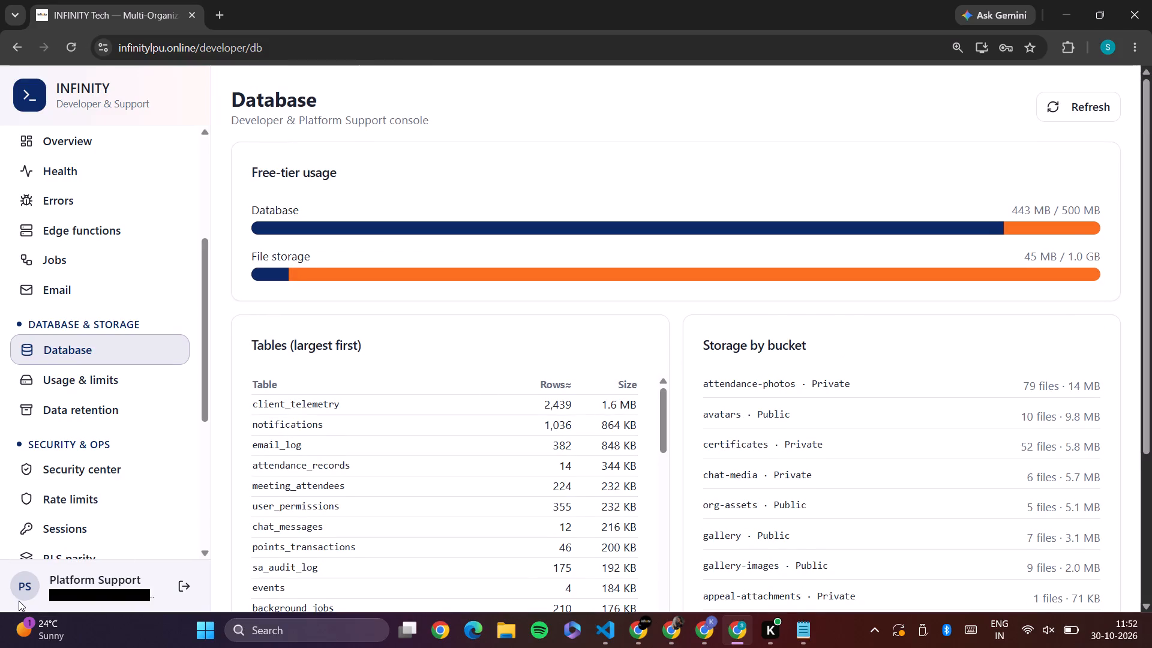
{"action": "left_click", "coordinate": [65, 278]}
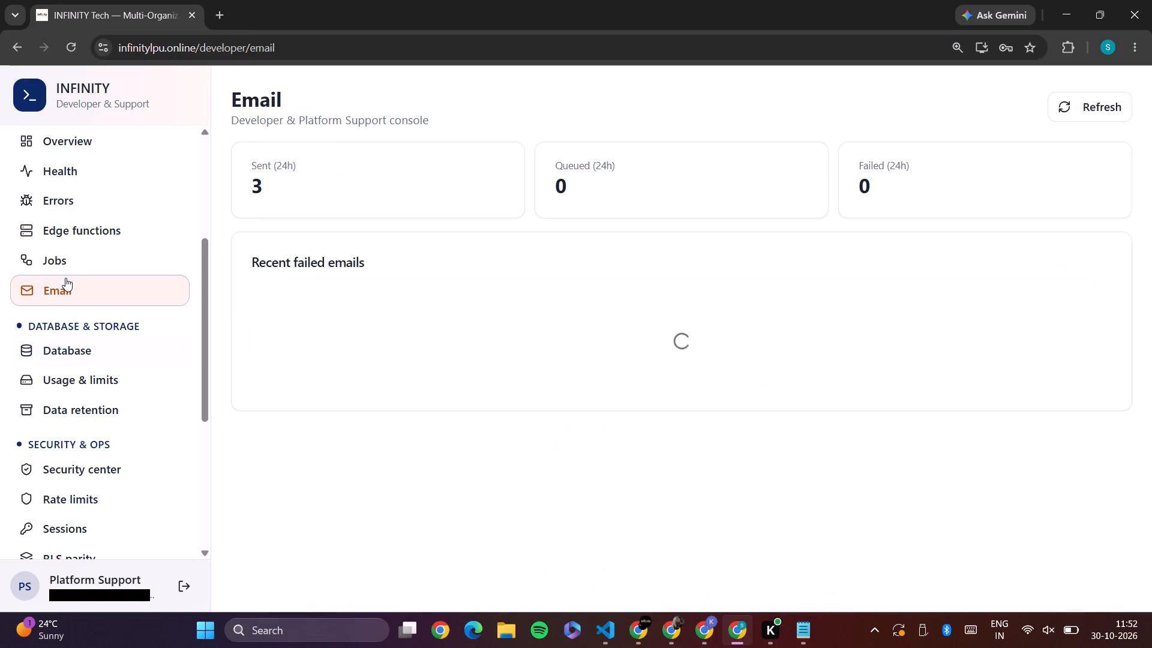
{"action": "left_click", "coordinate": [53, 354]}
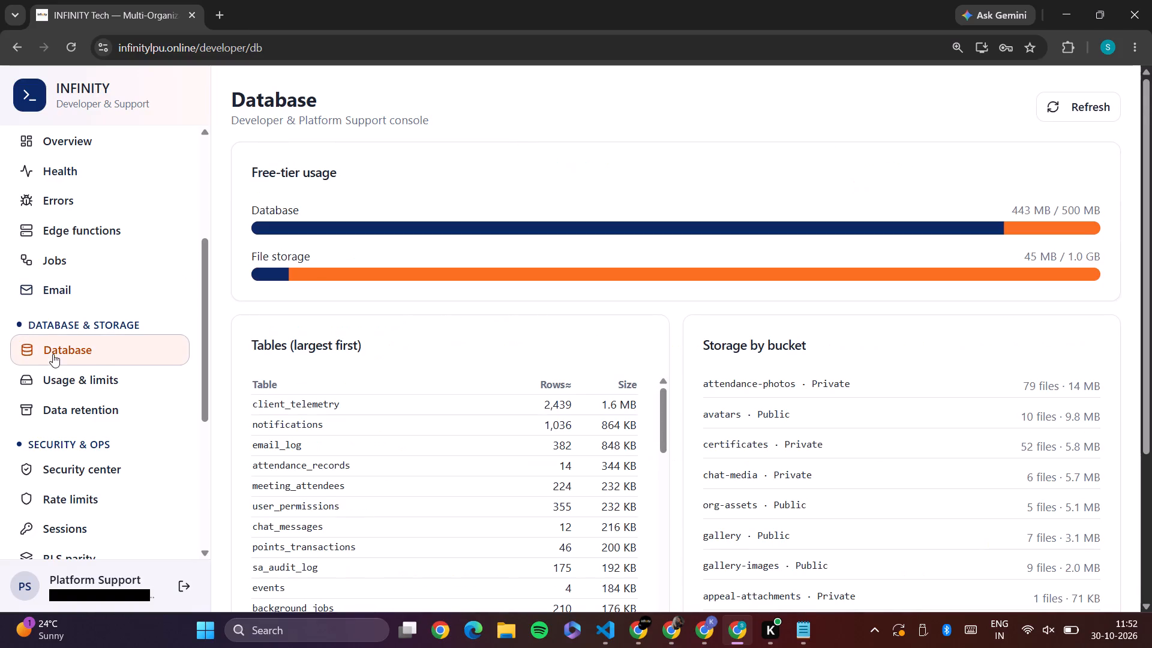
Review the Usage & limits page, covering database growth per day, file storage, largest tables and storage by bucket.
{"action": "left_click", "coordinate": [53, 374]}
{"action": "scroll", "coordinate": [584, 388], "scroll_direction": "down", "scroll_amount": 1}
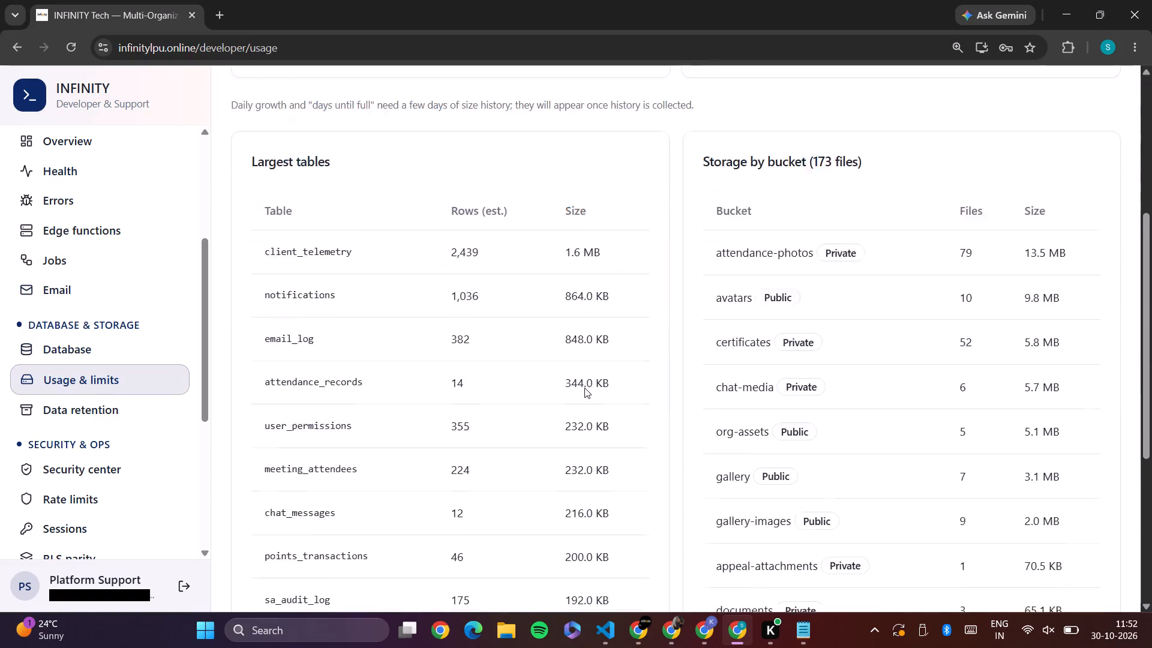
{"action": "scroll", "coordinate": [584, 388], "scroll_direction": "down", "scroll_amount": 1}
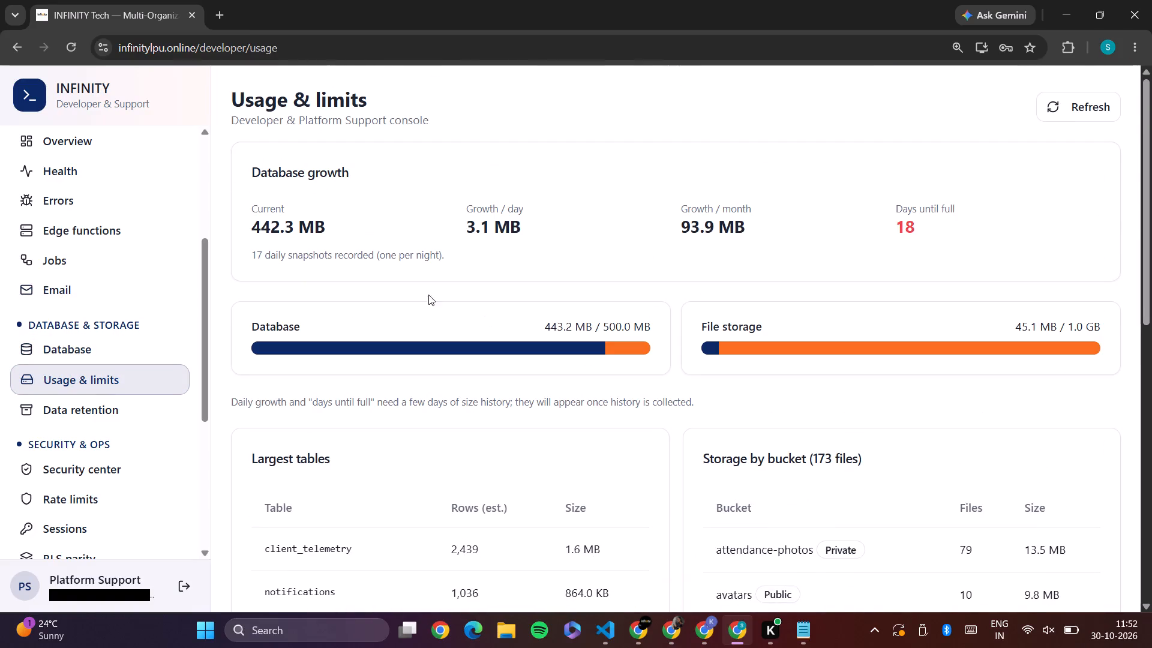
{"action": "triple_click", "coordinate": [477, 223]}
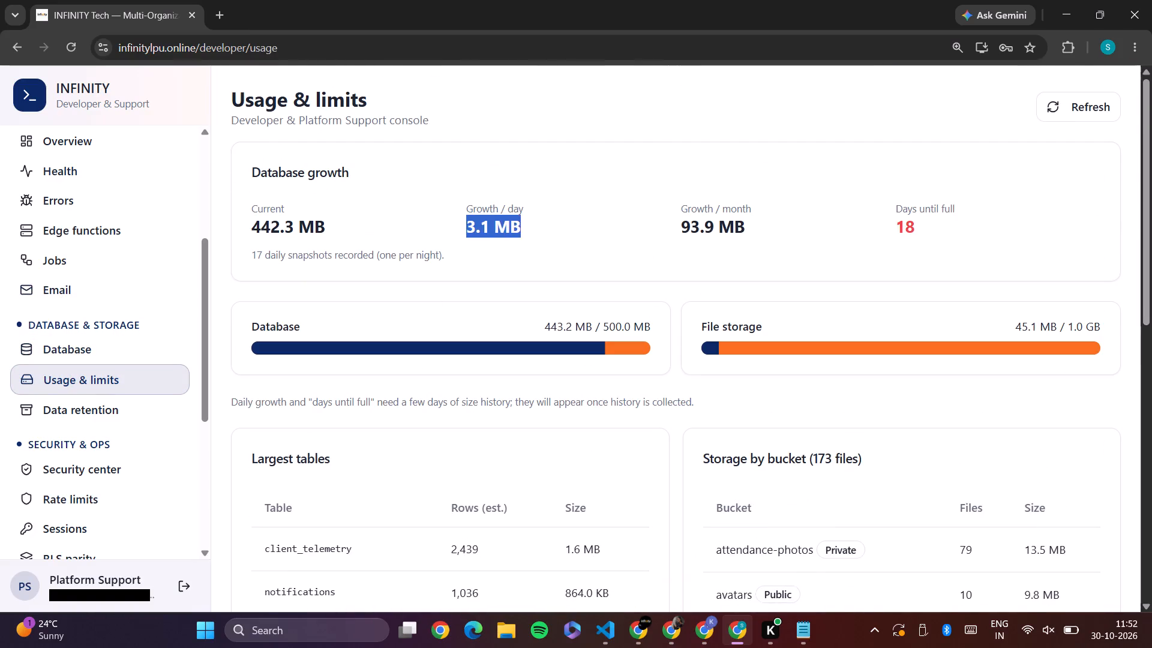
{"action": "left_click", "coordinate": [455, 253]}
{"action": "scroll", "coordinate": [455, 253], "scroll_direction": "down", "scroll_amount": 1}
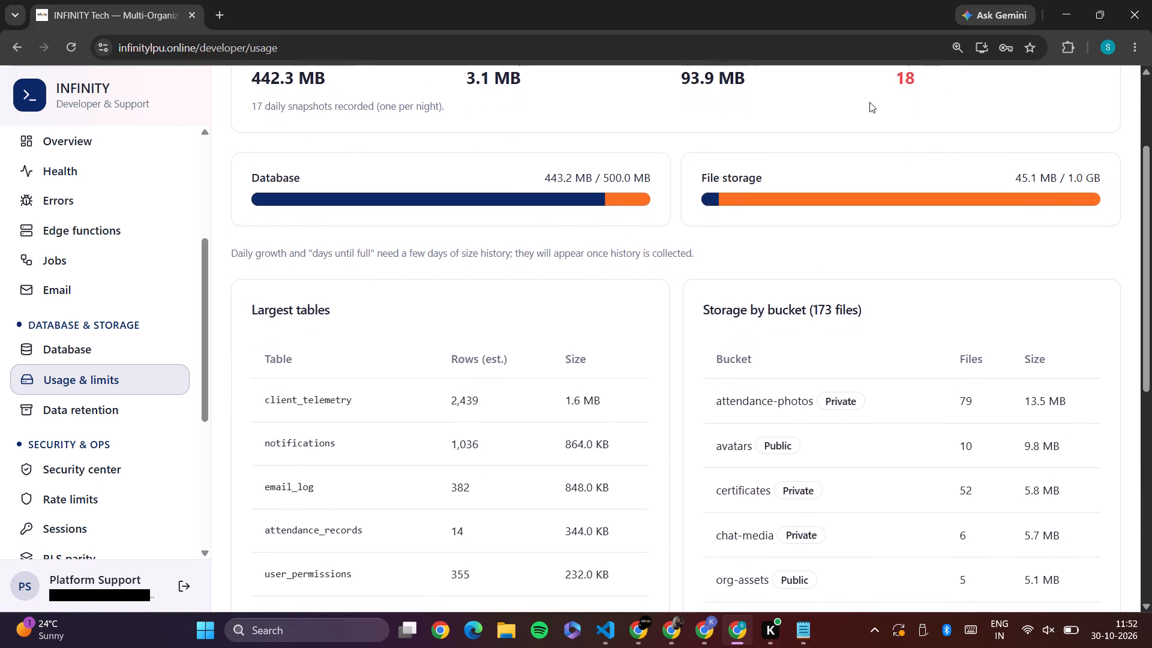
{"action": "left_click", "coordinate": [764, 194]}
{"action": "scroll", "coordinate": [653, 422], "scroll_direction": "down", "scroll_amount": 3}
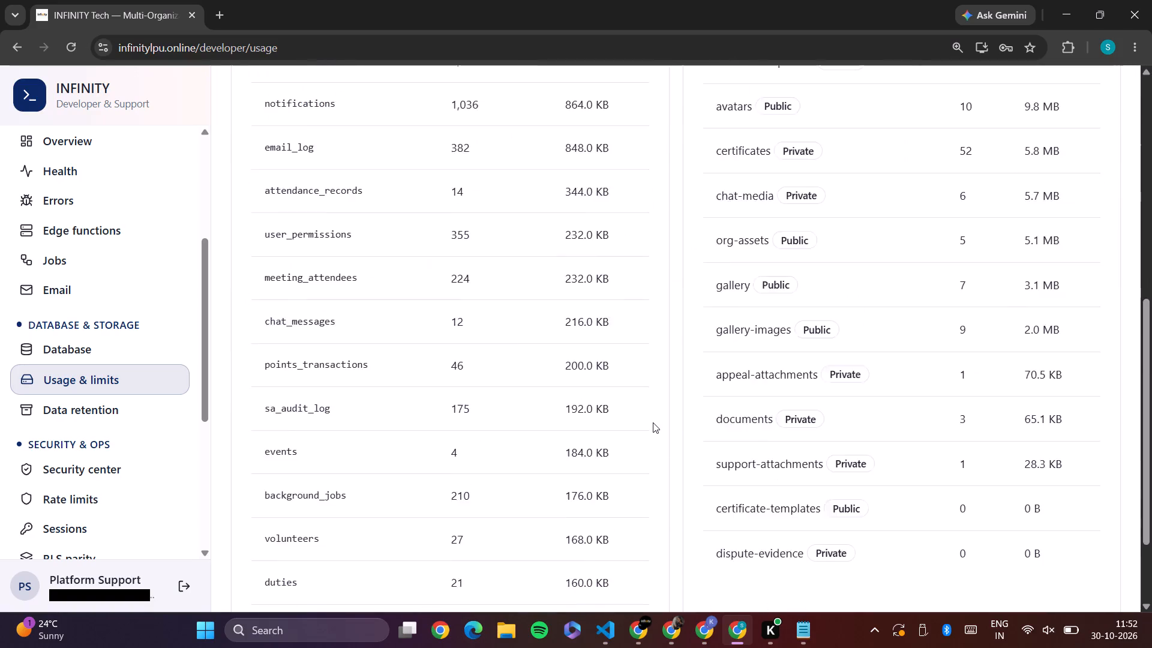
{"action": "scroll", "coordinate": [653, 422], "scroll_direction": "down", "scroll_amount": 4}
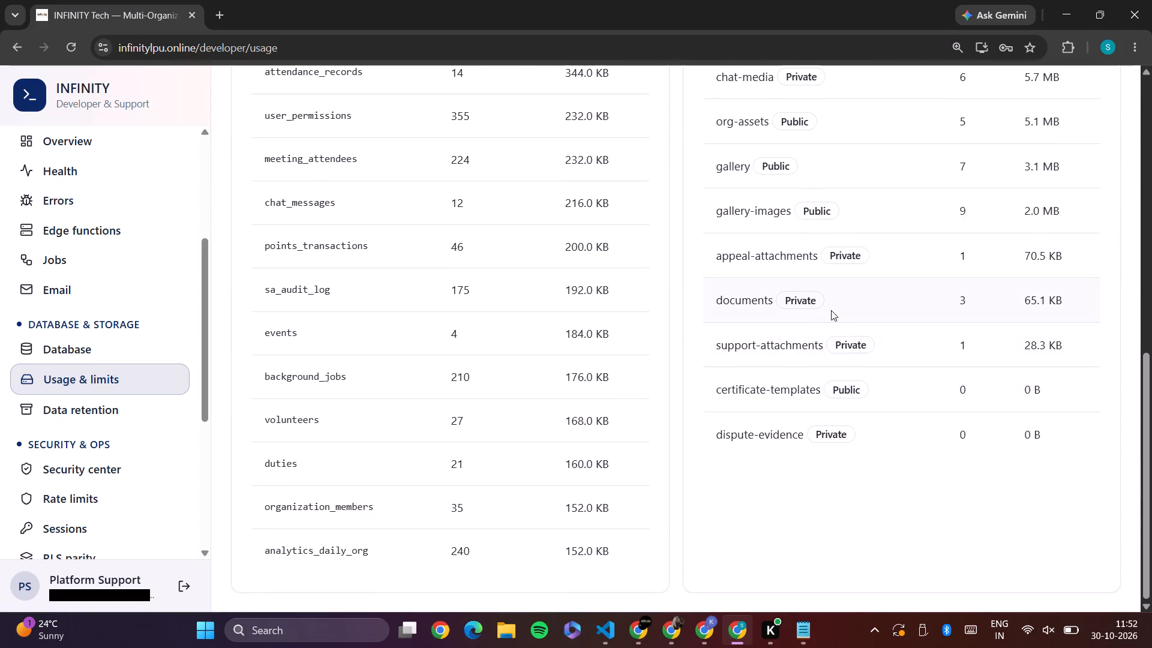
{"action": "scroll", "coordinate": [815, 315], "scroll_direction": "up", "scroll_amount": 2}
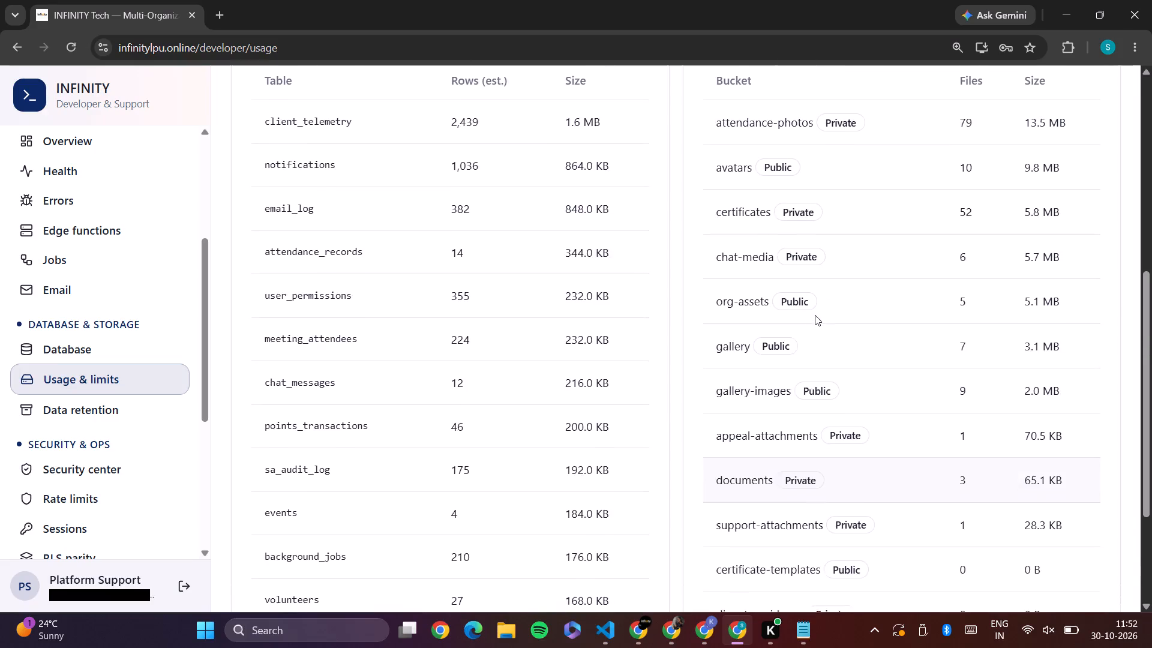
{"action": "scroll", "coordinate": [815, 315], "scroll_direction": "up", "scroll_amount": 2}
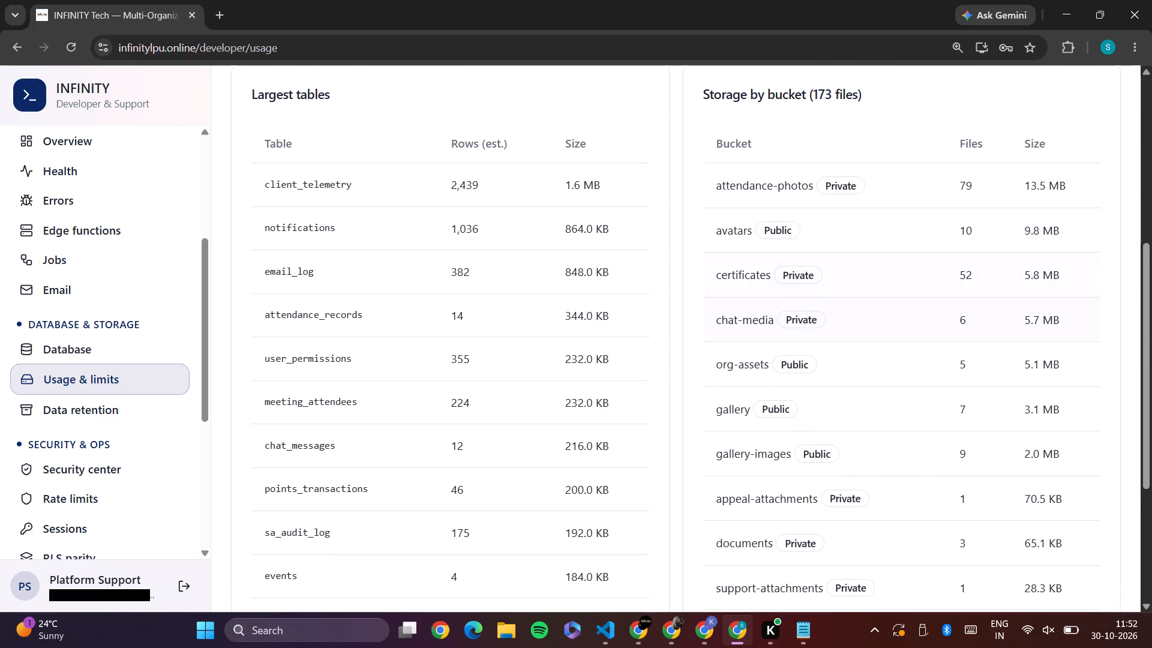
{"action": "left_click", "coordinate": [395, 370]}
{"action": "scroll", "coordinate": [395, 370], "scroll_direction": "up", "scroll_amount": 1}
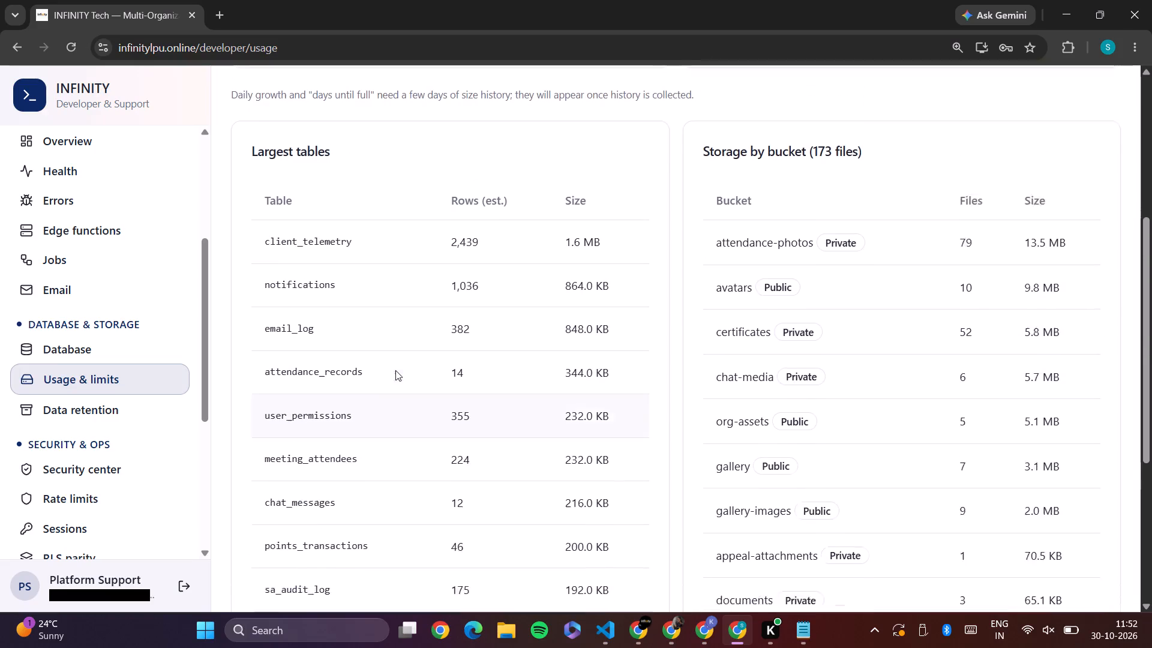
{"action": "scroll", "coordinate": [395, 370], "scroll_direction": "up", "scroll_amount": 1}
{"action": "left_click", "coordinate": [325, 273]}
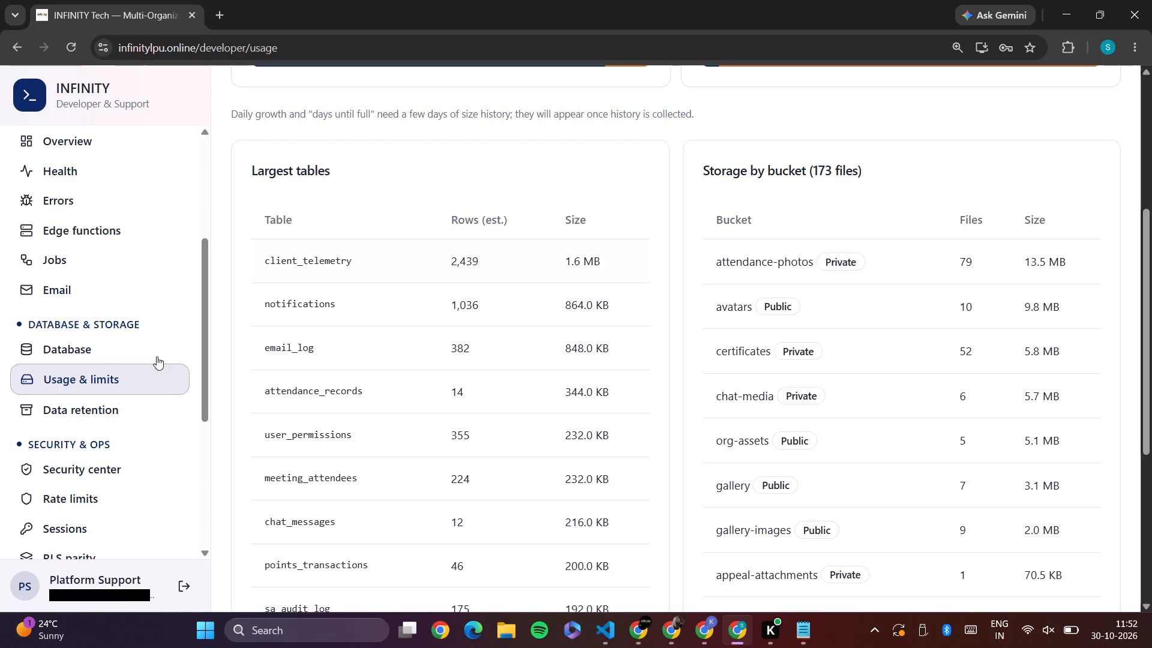
Review the Data retention page, examining the client_telemetry entry and the other temporary and log tables, and refresh its data.
{"action": "left_click", "coordinate": [115, 413]}
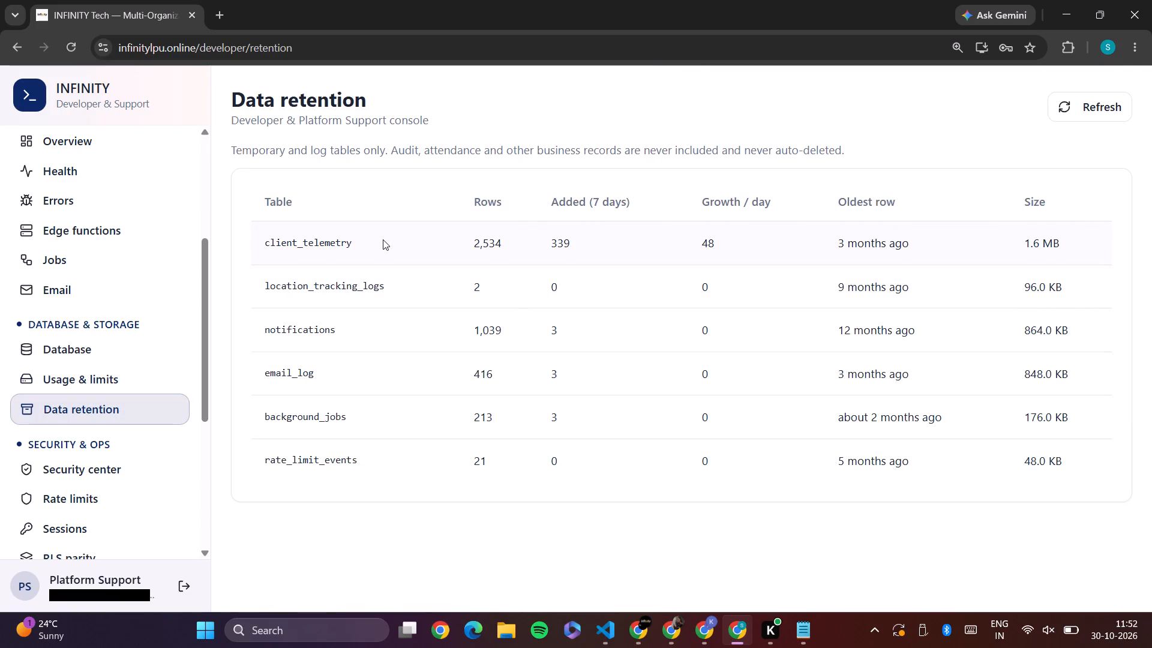
{"action": "triple_click", "coordinate": [383, 239]}
{"action": "left_click", "coordinate": [383, 239]}
{"action": "left_click", "coordinate": [383, 239]}
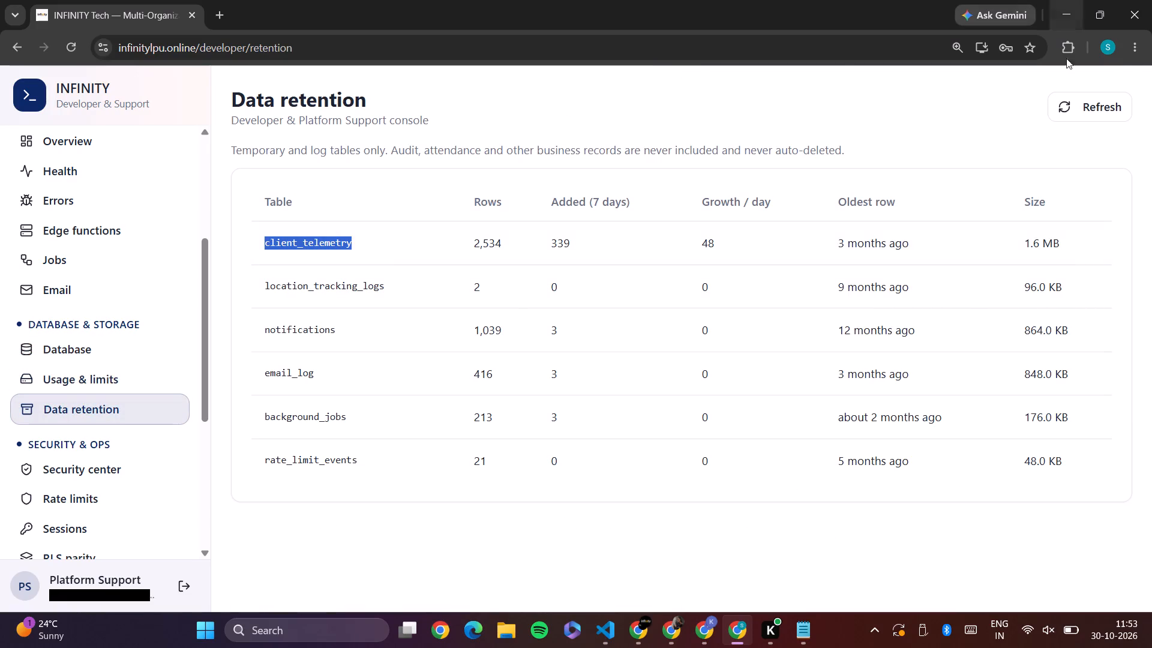
{"action": "left_click", "coordinate": [1064, 91]}
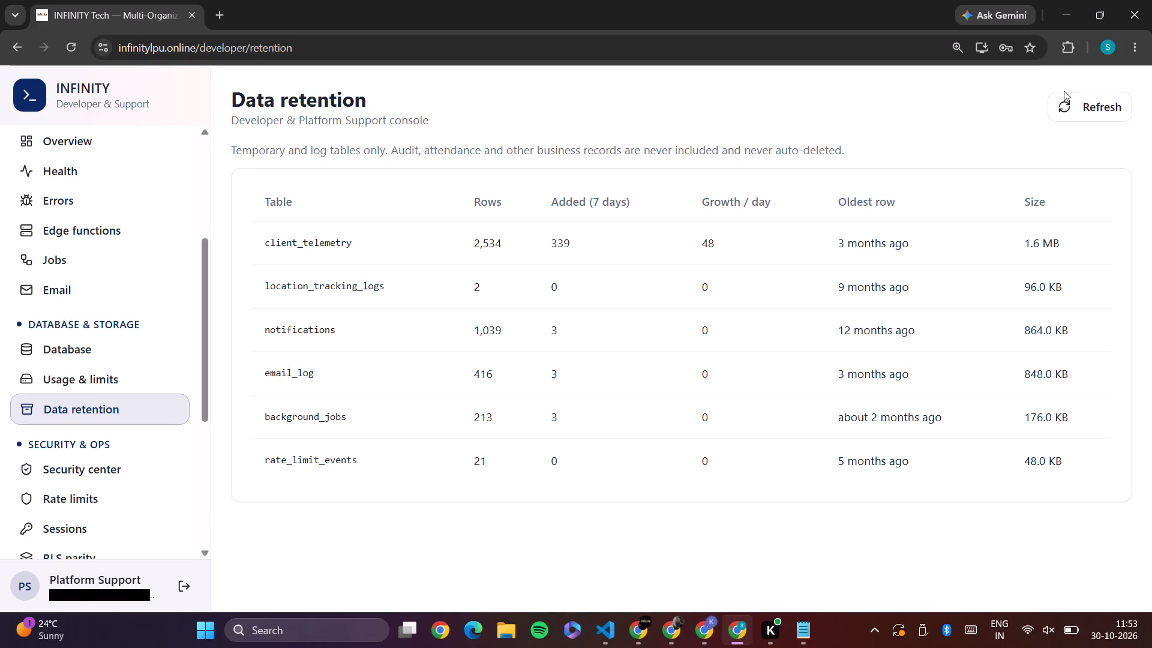
{"action": "triple_click", "coordinate": [1064, 91]}
{"action": "left_click", "coordinate": [1069, 98]}
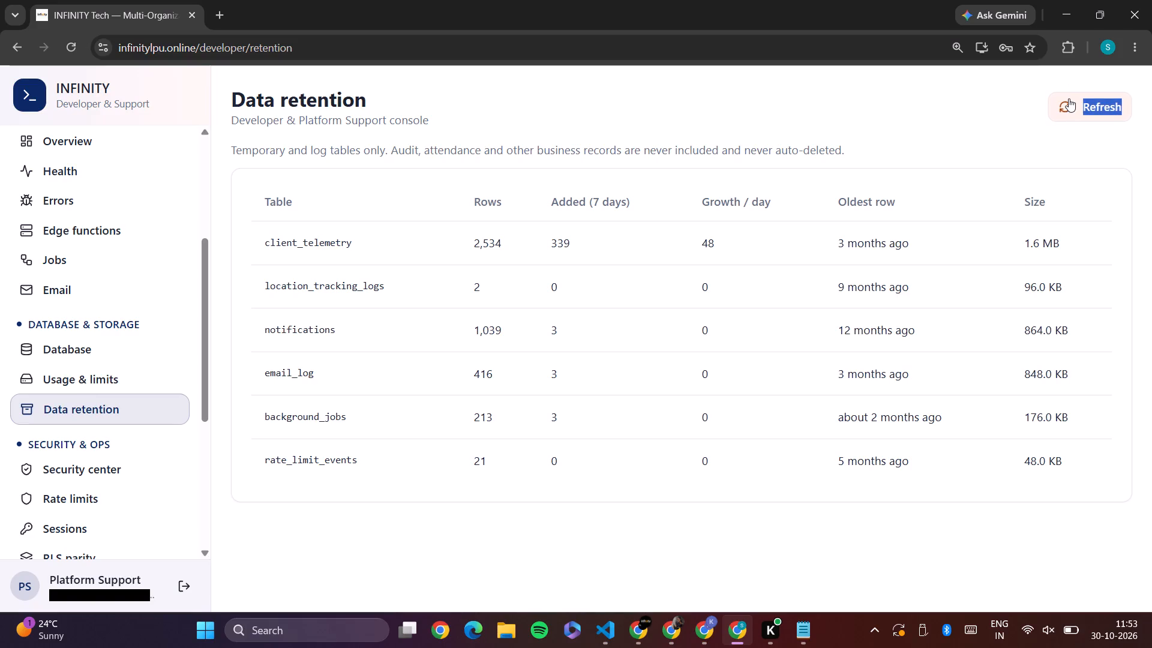
{"action": "left_click", "coordinate": [1069, 98]}
{"action": "left_click", "coordinate": [976, 120]}
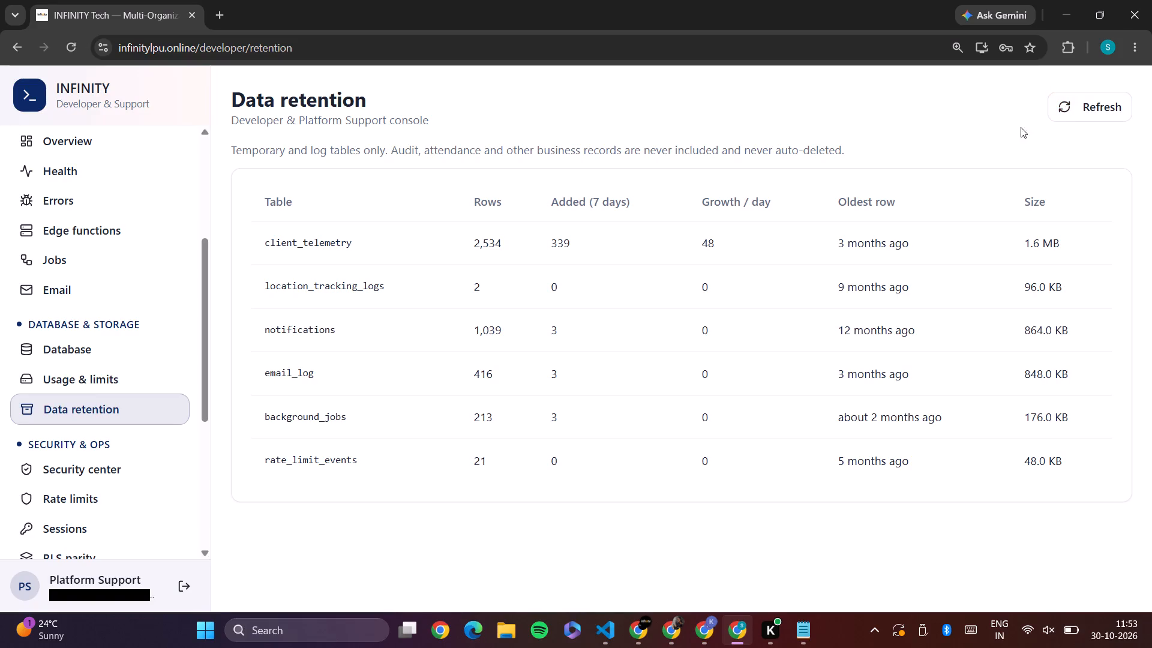
{"action": "left_click", "coordinate": [1102, 116]}
Compare the Data retention tables with the Usage & limits and Database pages, finishing on the Database page's table and bucket lists.
{"action": "left_click", "coordinate": [107, 376]}
{"action": "left_click", "coordinate": [97, 353]}
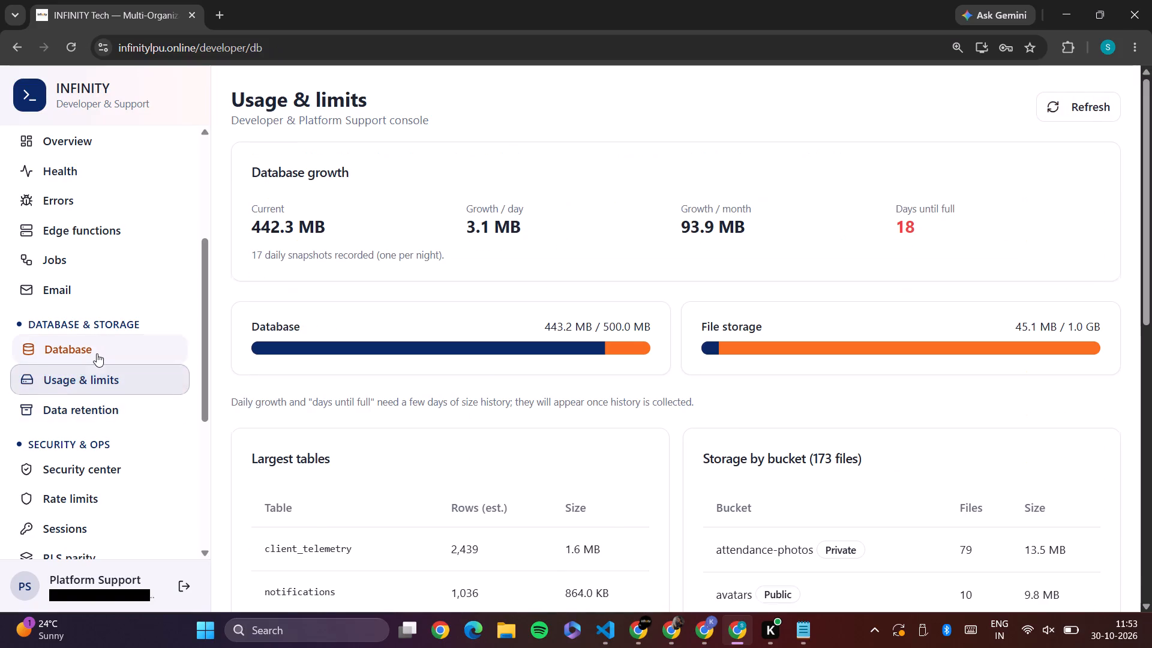
{"action": "scroll", "coordinate": [265, 442], "scroll_direction": "down", "scroll_amount": 9}
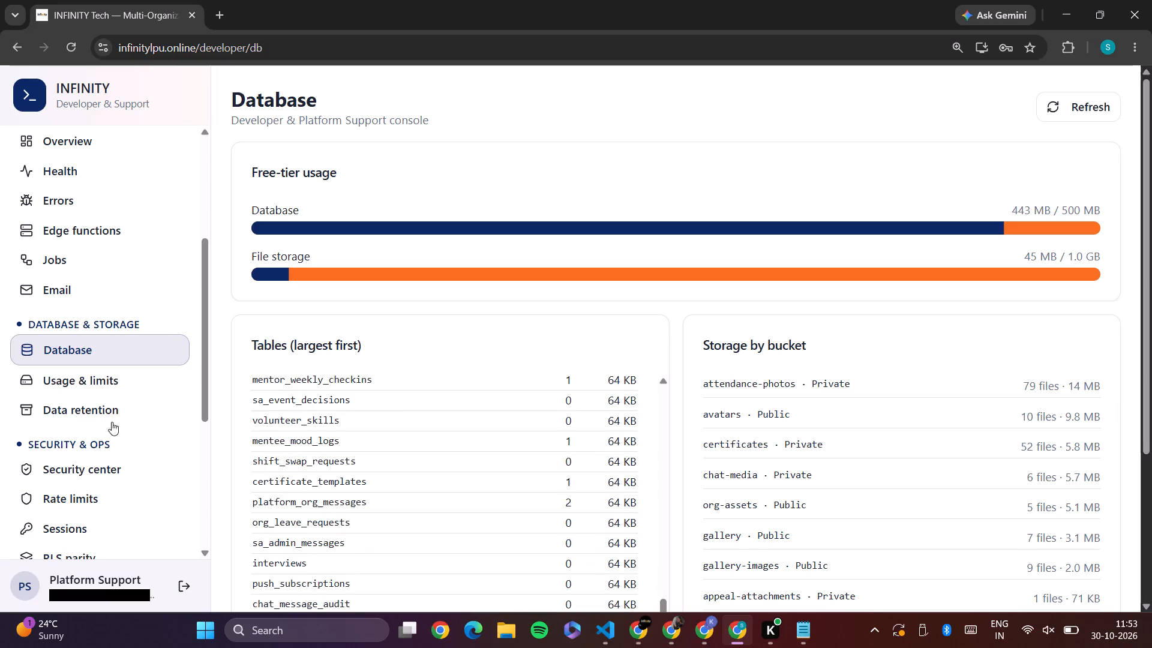
{"action": "left_click", "coordinate": [61, 415]}
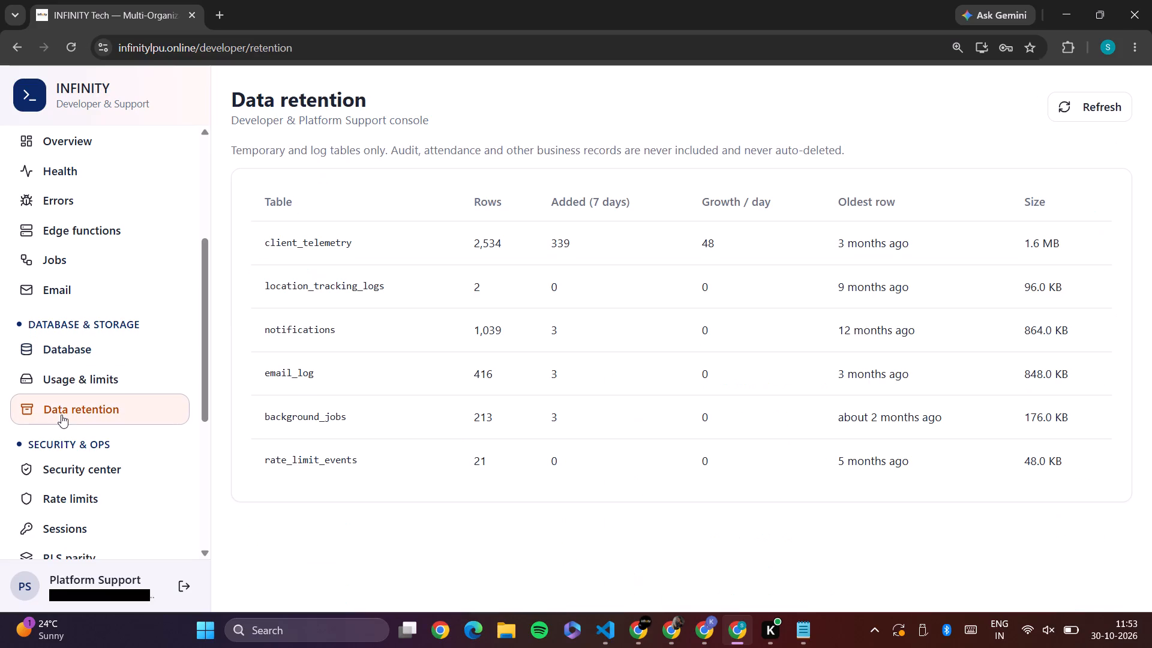
{"action": "left_click", "coordinate": [400, 461]}
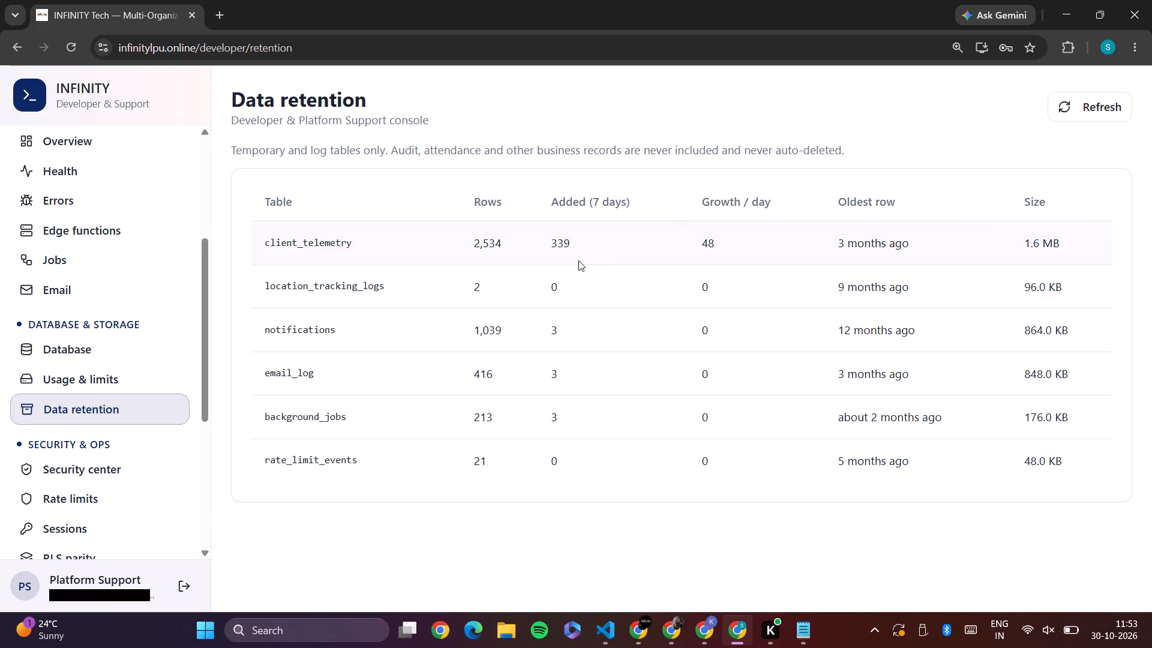
{"action": "left_click", "coordinate": [55, 362]}
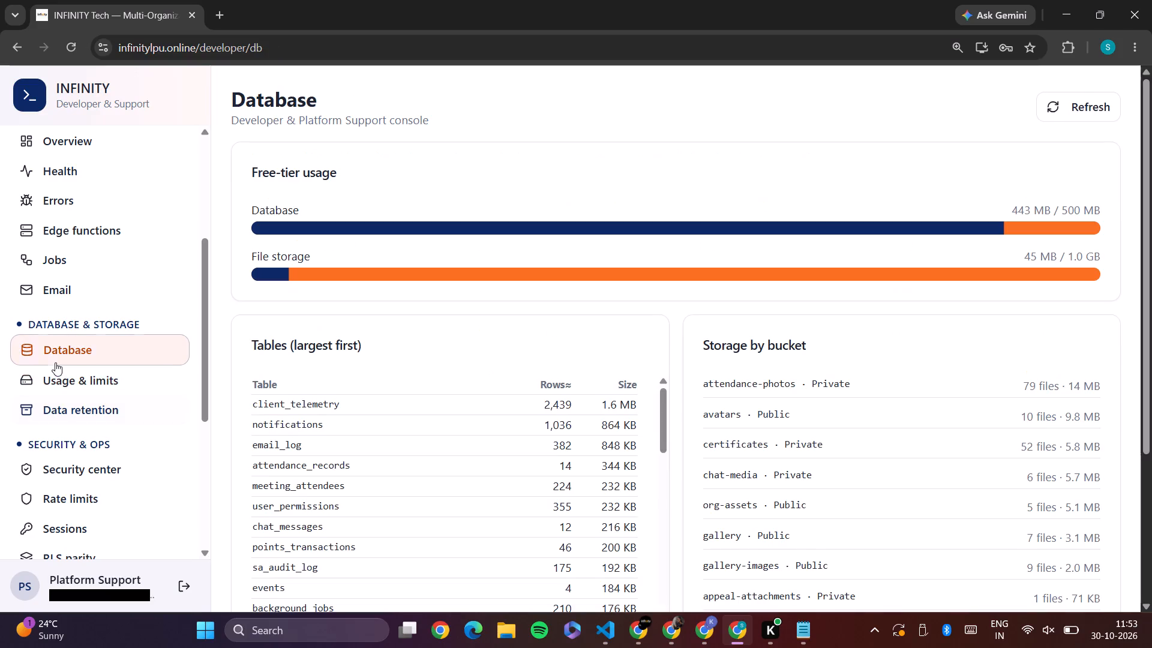
{"action": "scroll", "coordinate": [221, 419], "scroll_direction": "down", "scroll_amount": 1}
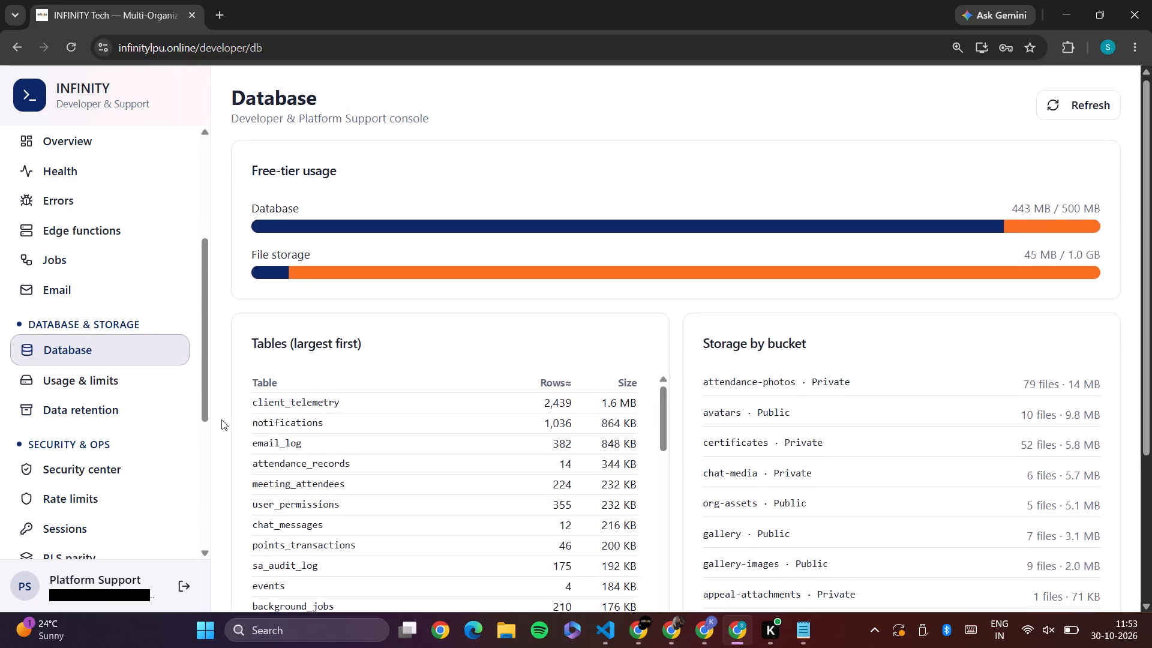
{"action": "scroll", "coordinate": [221, 419], "scroll_direction": "down", "scroll_amount": 3}
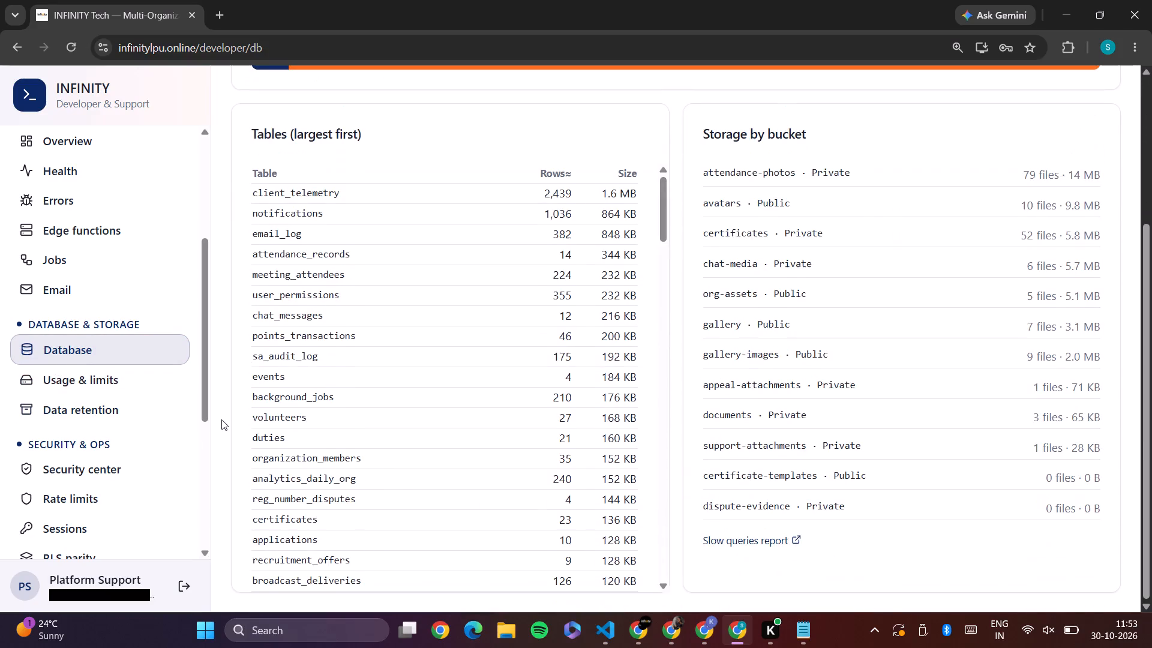
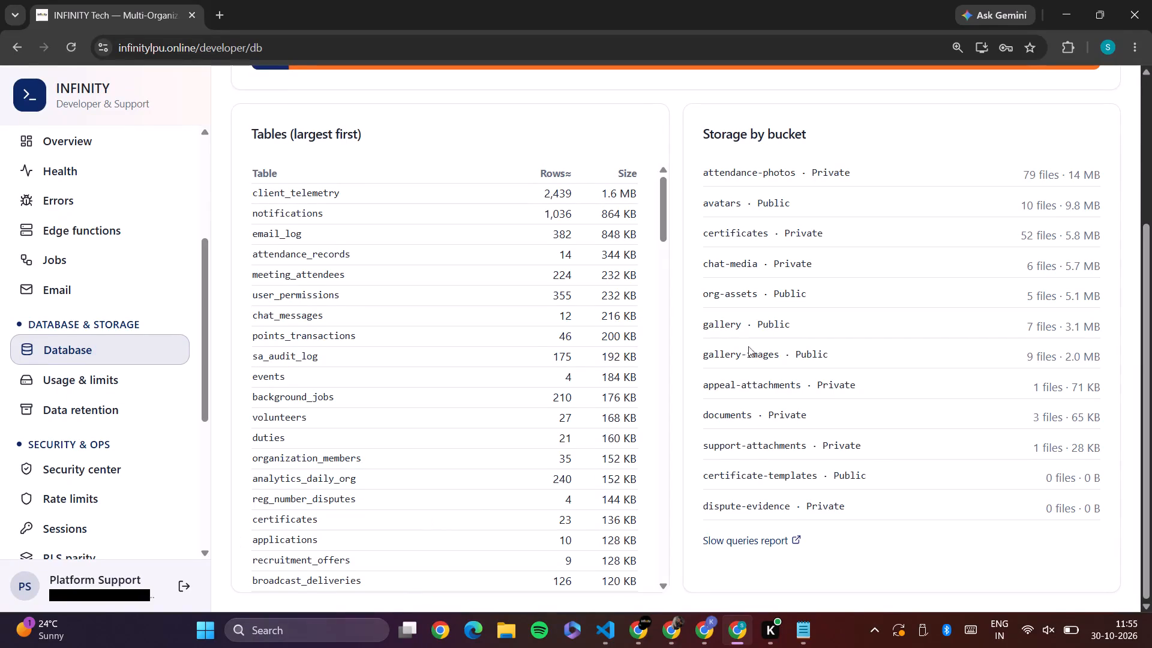
Glance at the change notes in Notepad, and examine the Database page's free-tier usage and full table list.
{"action": "left_click", "coordinate": [805, 615]}
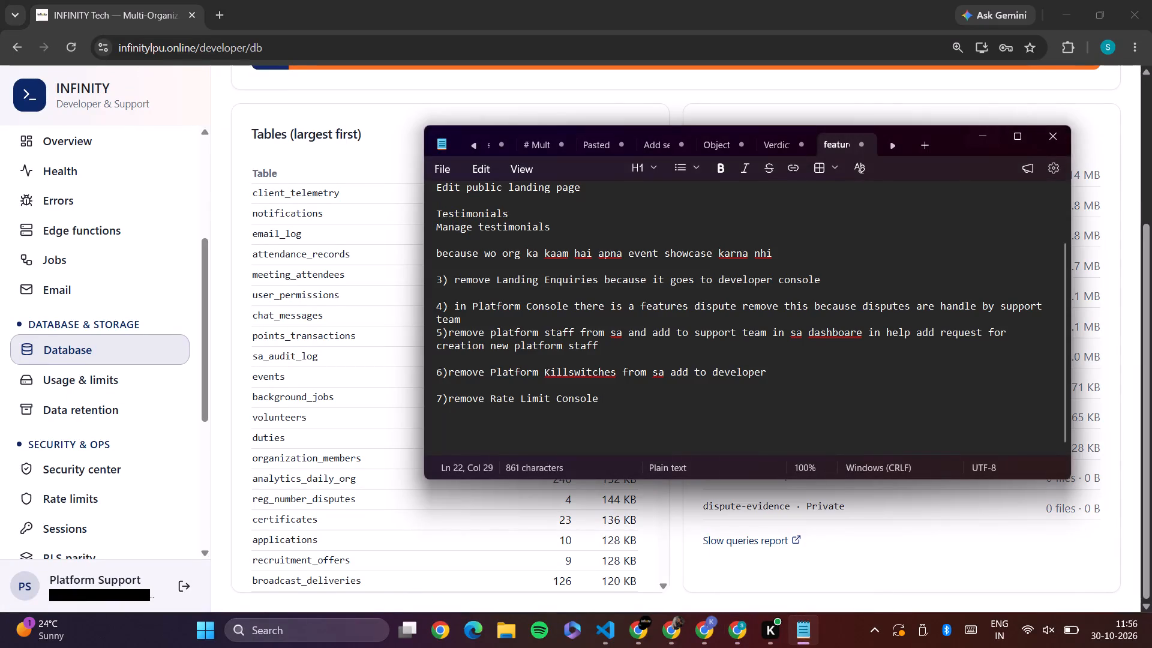
{"action": "left_click", "coordinate": [1054, 143]}
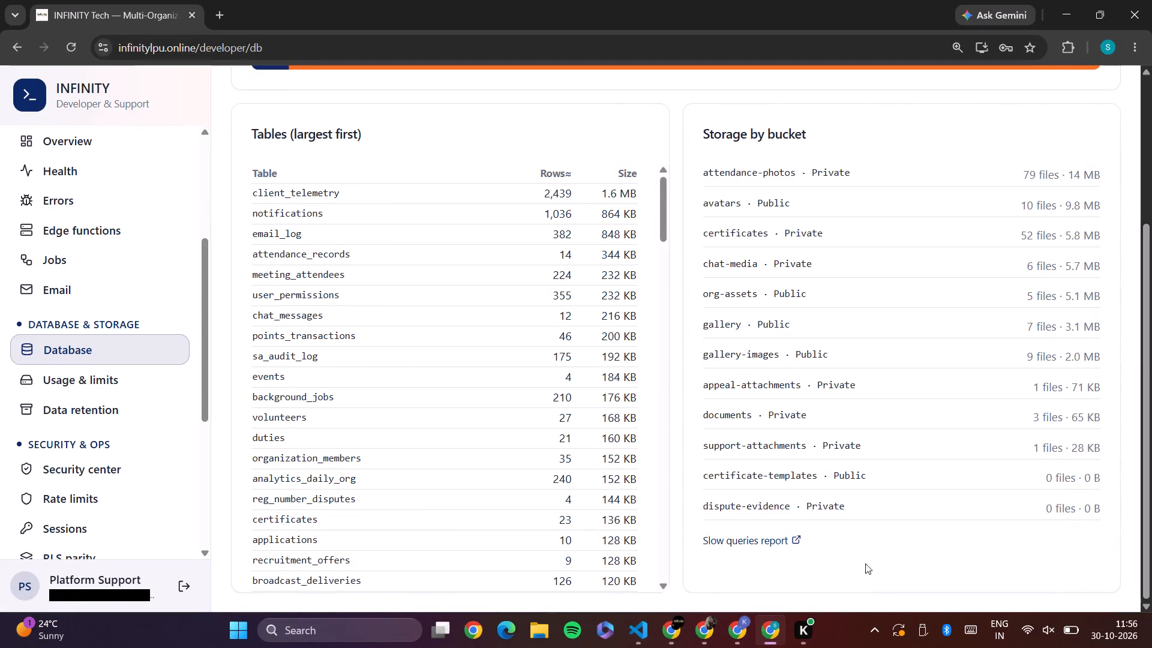
{"action": "scroll", "coordinate": [668, 479], "scroll_direction": "up", "scroll_amount": 3}
{"action": "scroll", "coordinate": [668, 479], "scroll_direction": "down", "scroll_amount": 8}
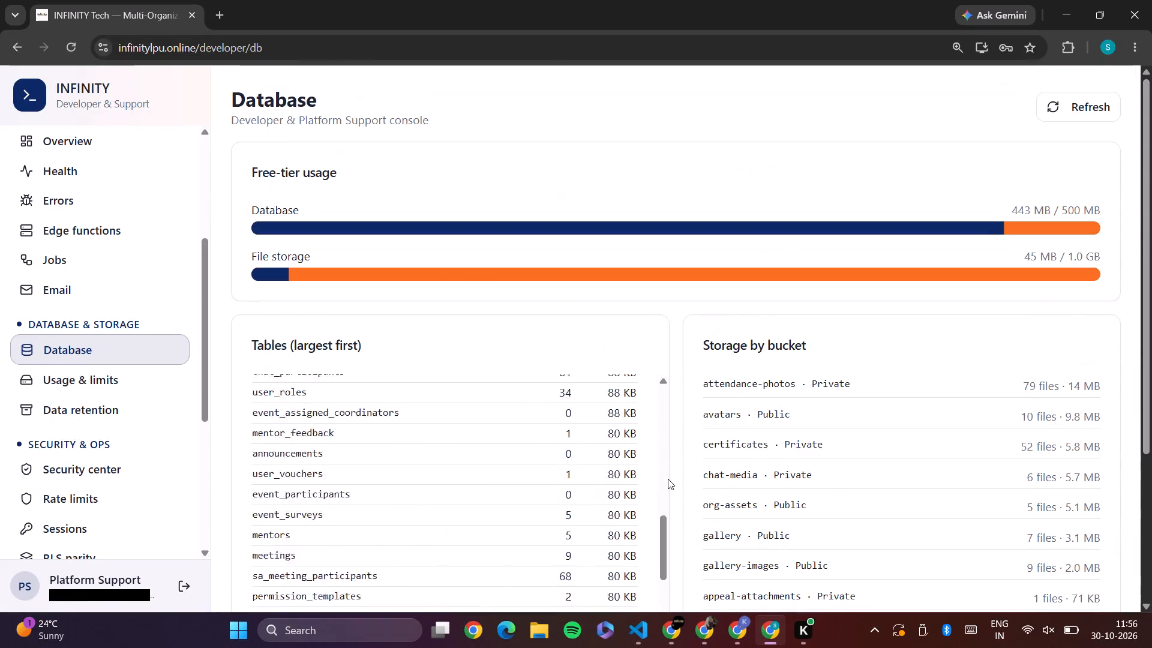
{"action": "scroll", "coordinate": [668, 479], "scroll_direction": "down", "scroll_amount": 6}
{"action": "scroll", "coordinate": [535, 466], "scroll_direction": "down", "scroll_amount": 5}
{"action": "scroll", "coordinate": [535, 466], "scroll_direction": "up", "scroll_amount": 5}
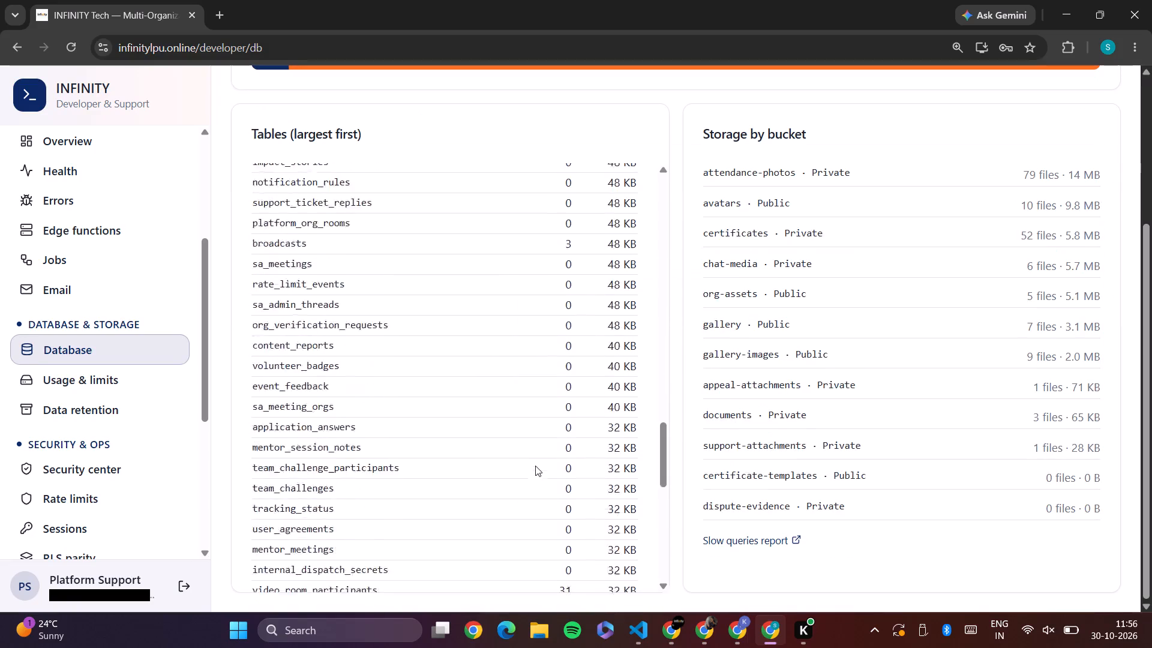
{"action": "scroll", "coordinate": [535, 466], "scroll_direction": "up", "scroll_amount": 7}
Switch to the Supabase project's integration settings and authorize Supabase to access the GitHub account.
{"action": "left_click", "coordinate": [709, 633]}
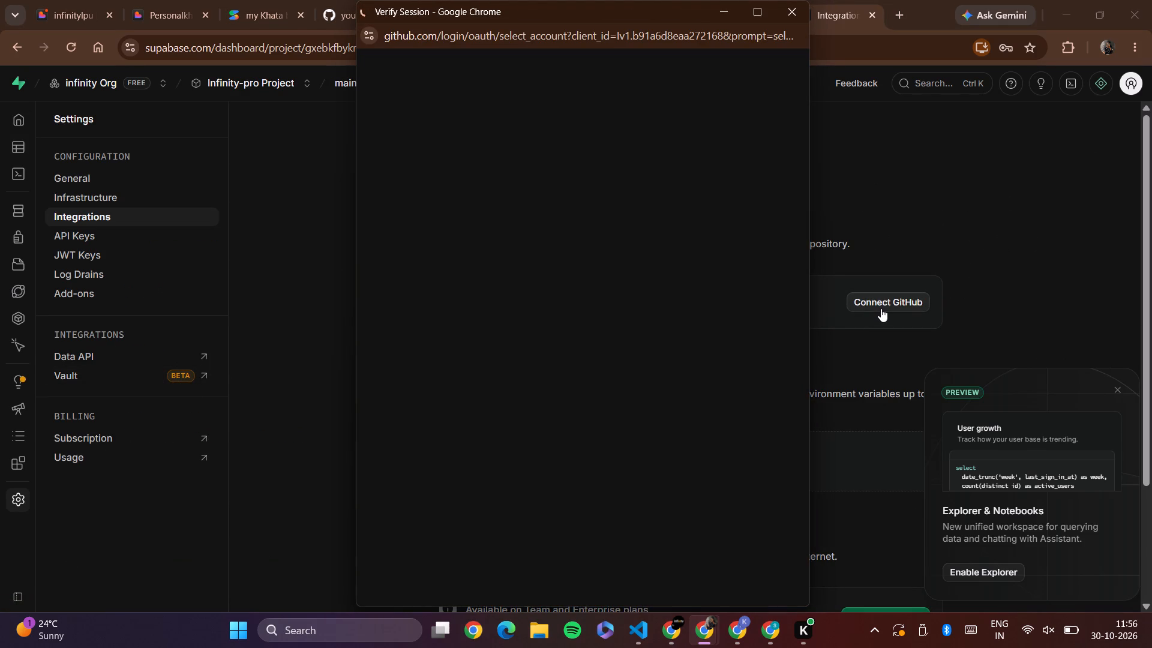
{"action": "left_click", "coordinate": [659, 315]}
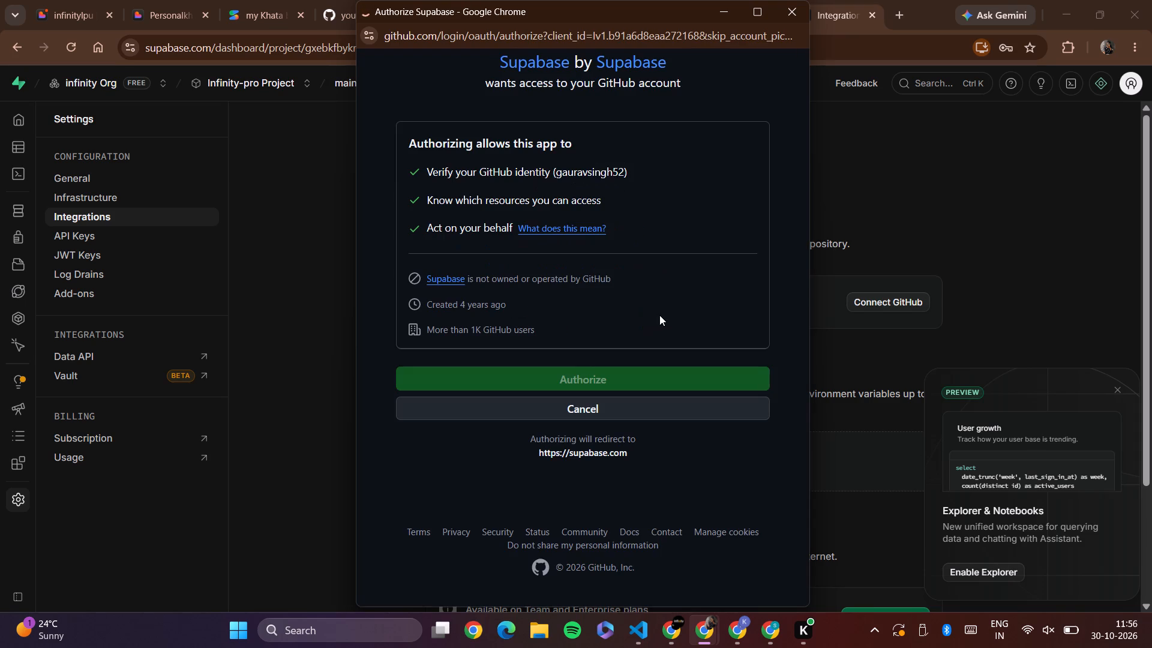
{"action": "left_click", "coordinate": [561, 376]}
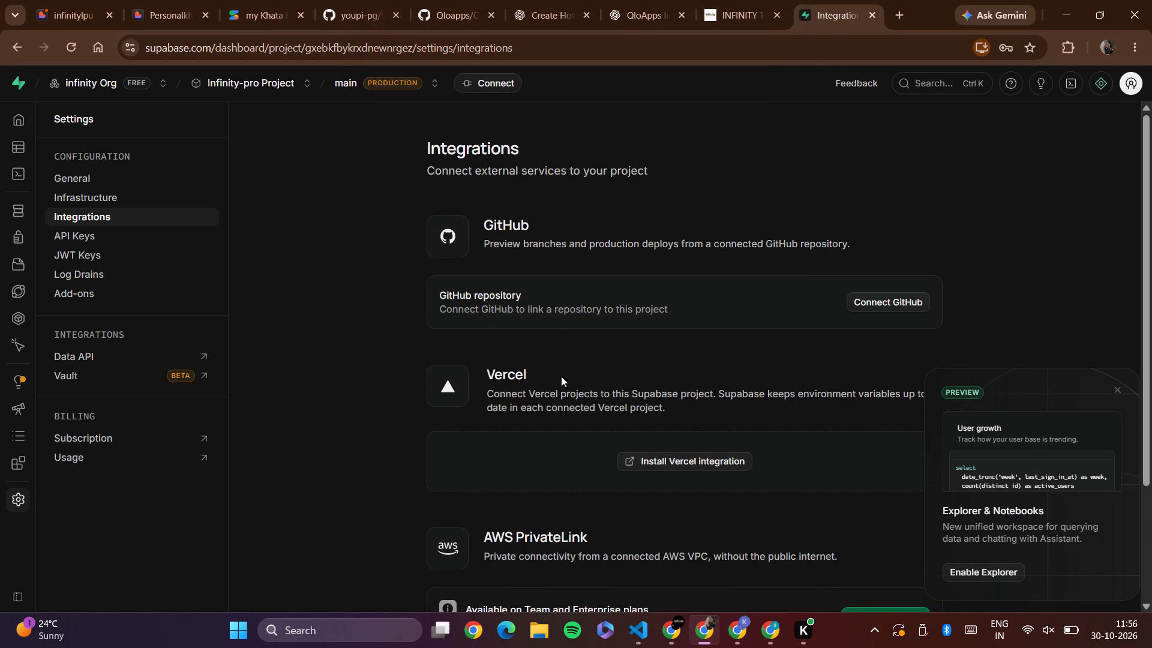
{"action": "scroll", "coordinate": [561, 376], "scroll_direction": "down", "scroll_amount": 2}
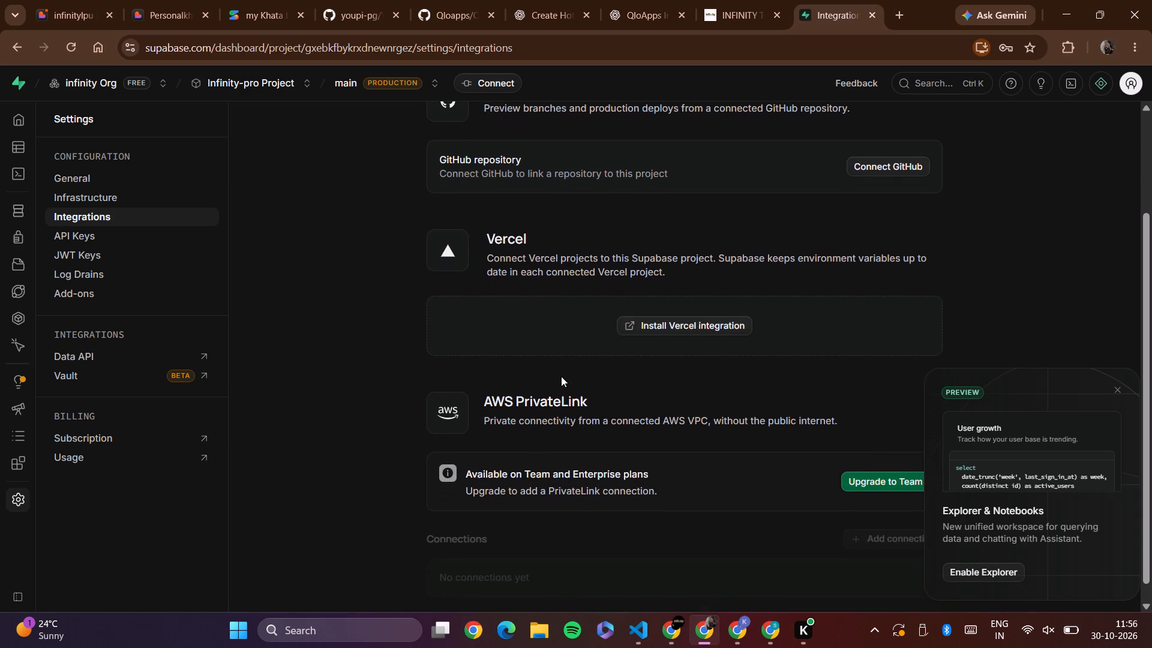
{"action": "scroll", "coordinate": [561, 371], "scroll_direction": "down", "scroll_amount": 2}
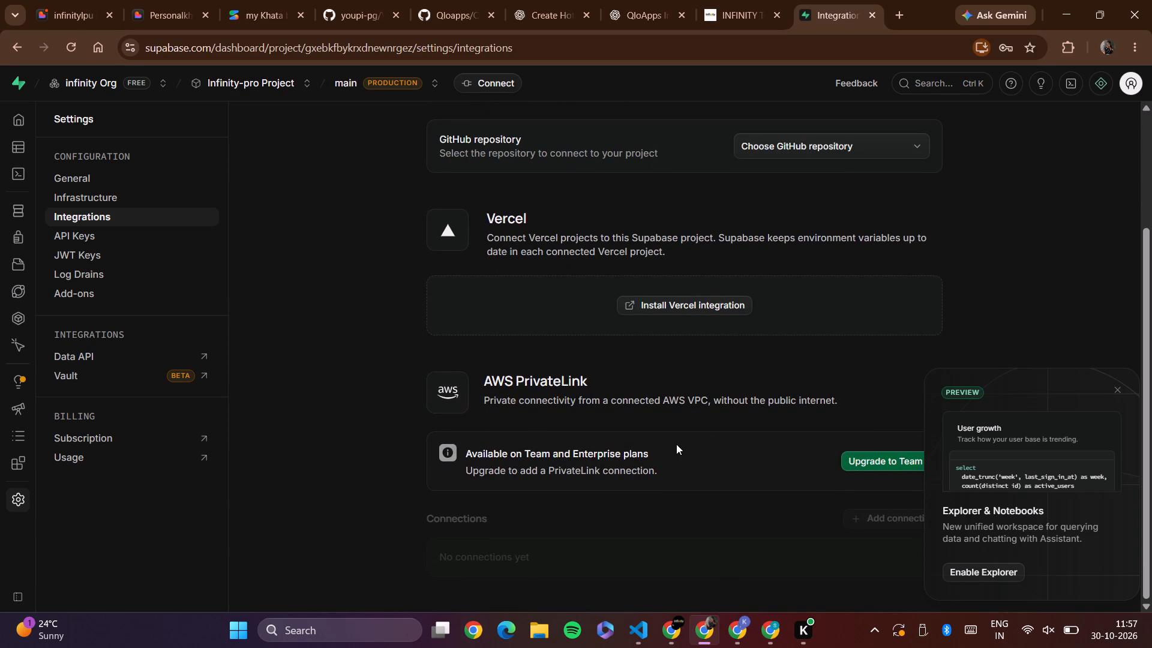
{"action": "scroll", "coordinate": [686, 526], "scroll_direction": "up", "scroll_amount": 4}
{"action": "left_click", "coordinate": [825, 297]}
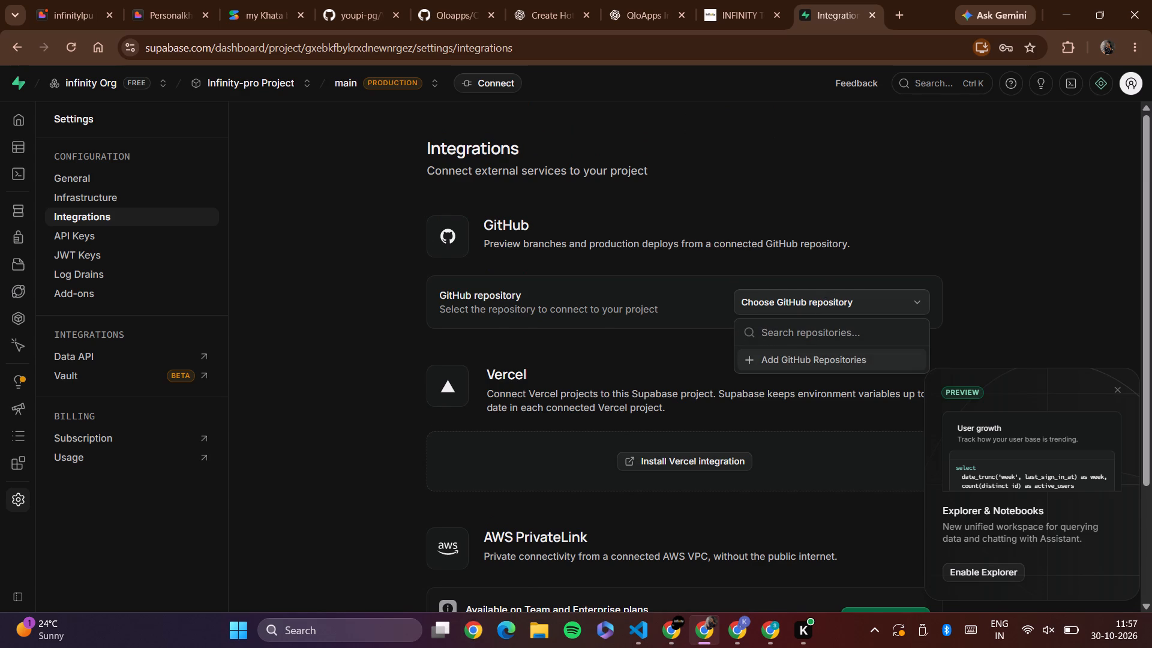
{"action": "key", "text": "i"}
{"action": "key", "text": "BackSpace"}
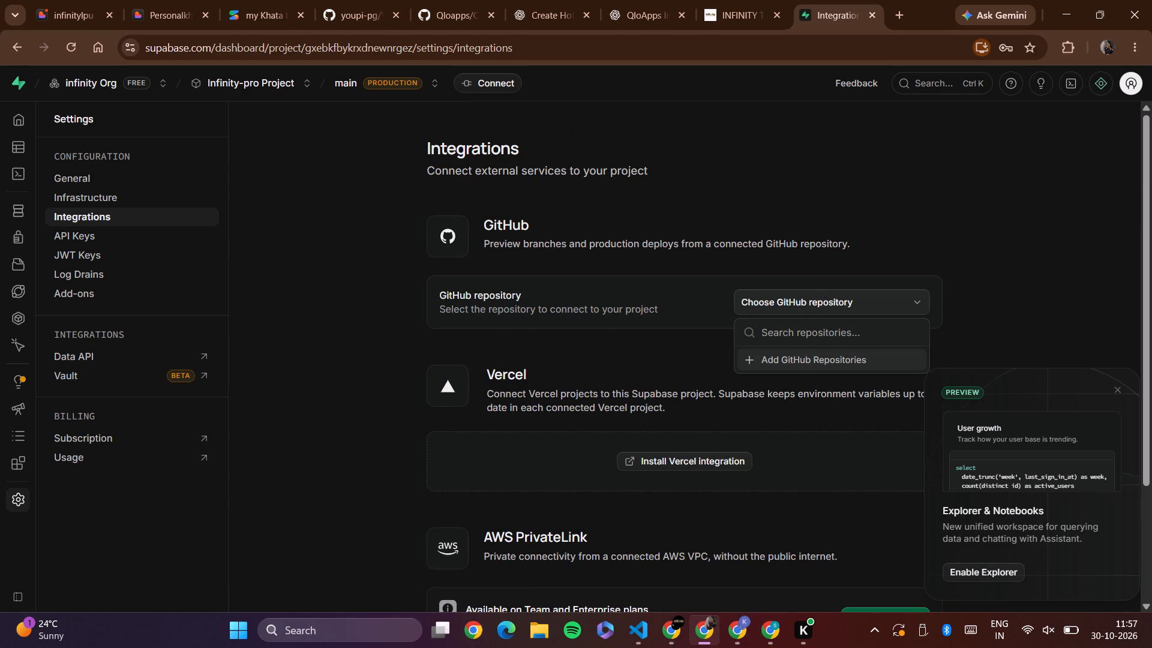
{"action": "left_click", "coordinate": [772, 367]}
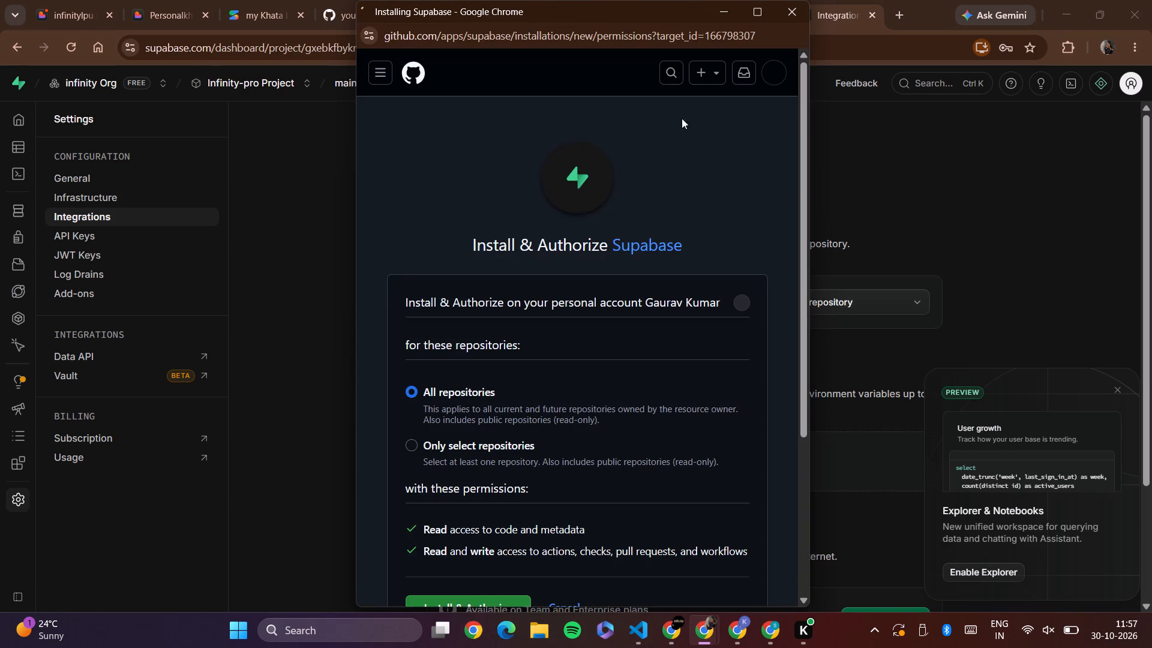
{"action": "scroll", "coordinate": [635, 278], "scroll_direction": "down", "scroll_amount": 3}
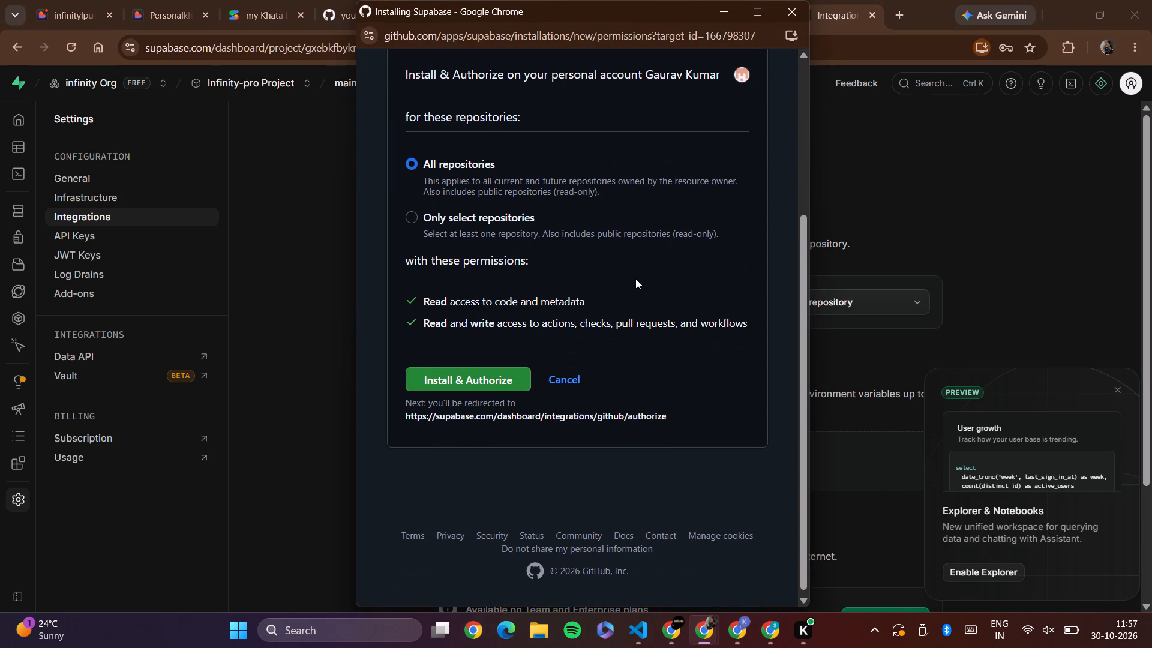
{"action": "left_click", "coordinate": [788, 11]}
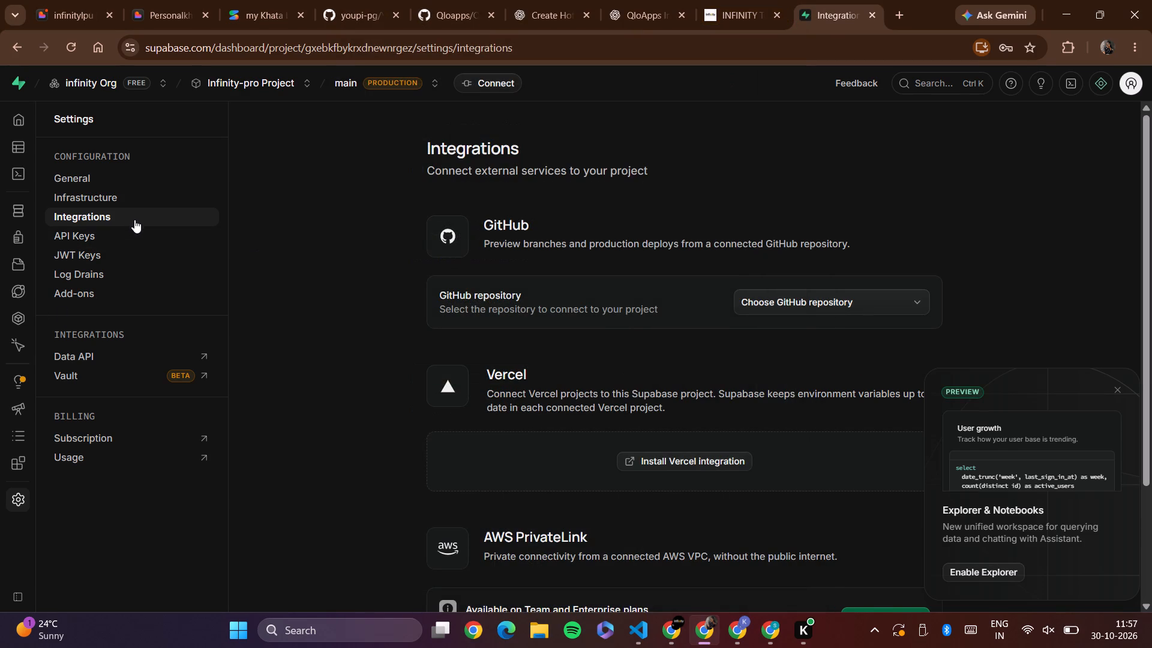
Review the project's general settings and service versions, and the project overview's request charts for the last 60 minutes.
{"action": "left_click", "coordinate": [112, 176]}
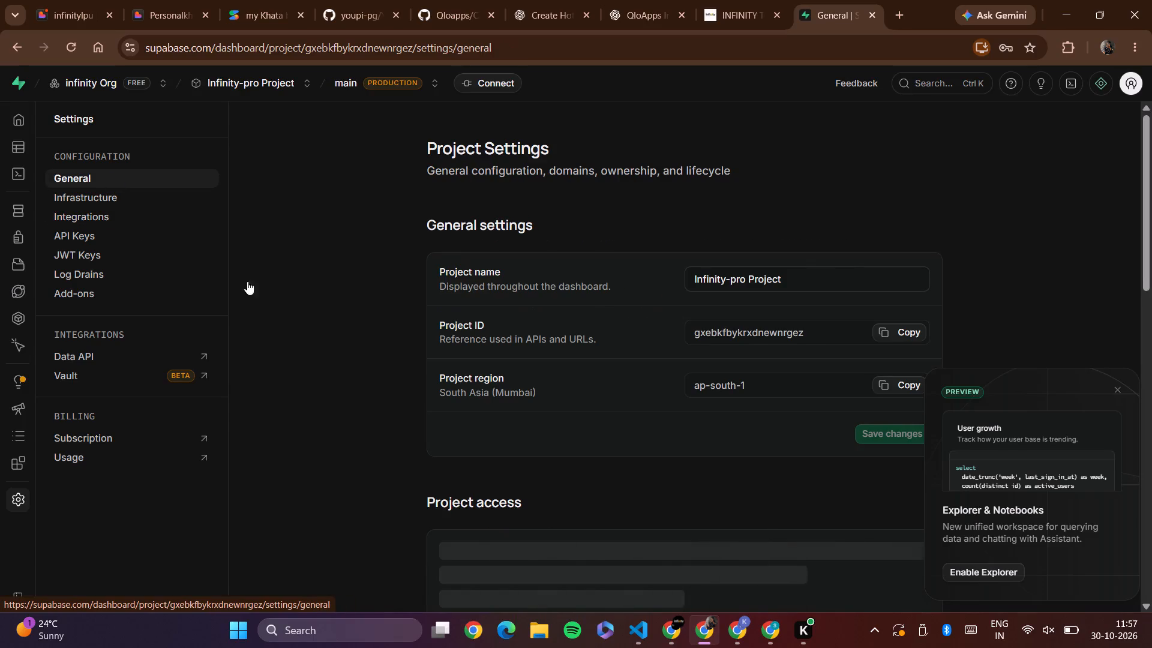
{"action": "scroll", "coordinate": [489, 451], "scroll_direction": "down", "scroll_amount": 1}
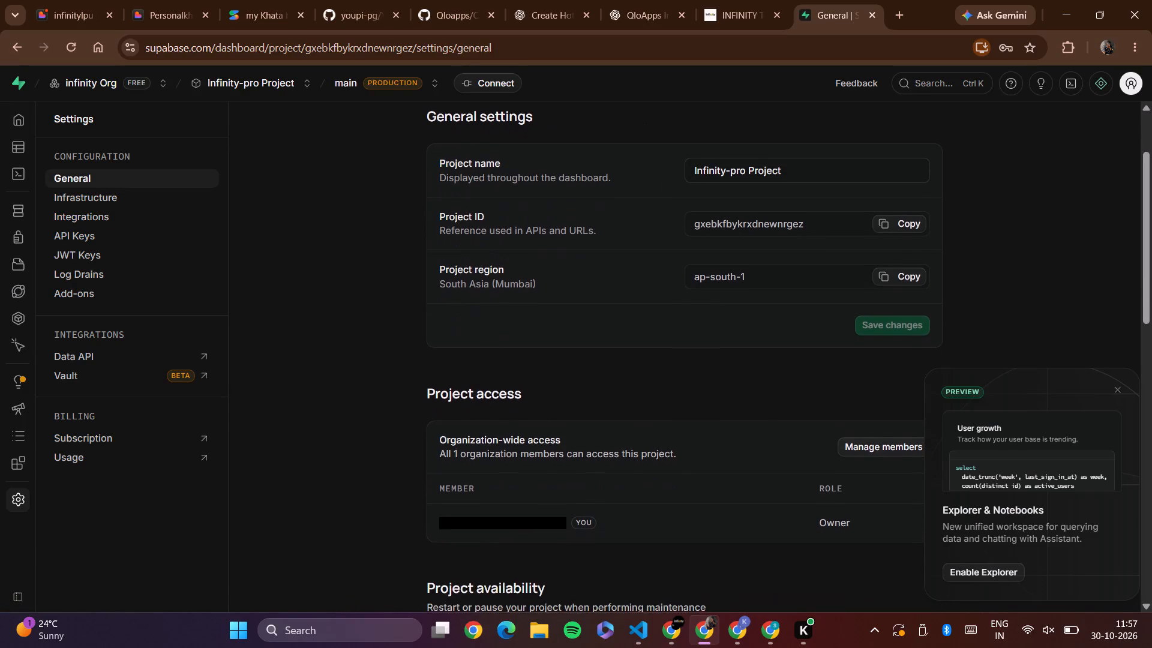
{"action": "scroll", "coordinate": [489, 451], "scroll_direction": "down", "scroll_amount": 5}
{"action": "left_click", "coordinate": [6, 106]}
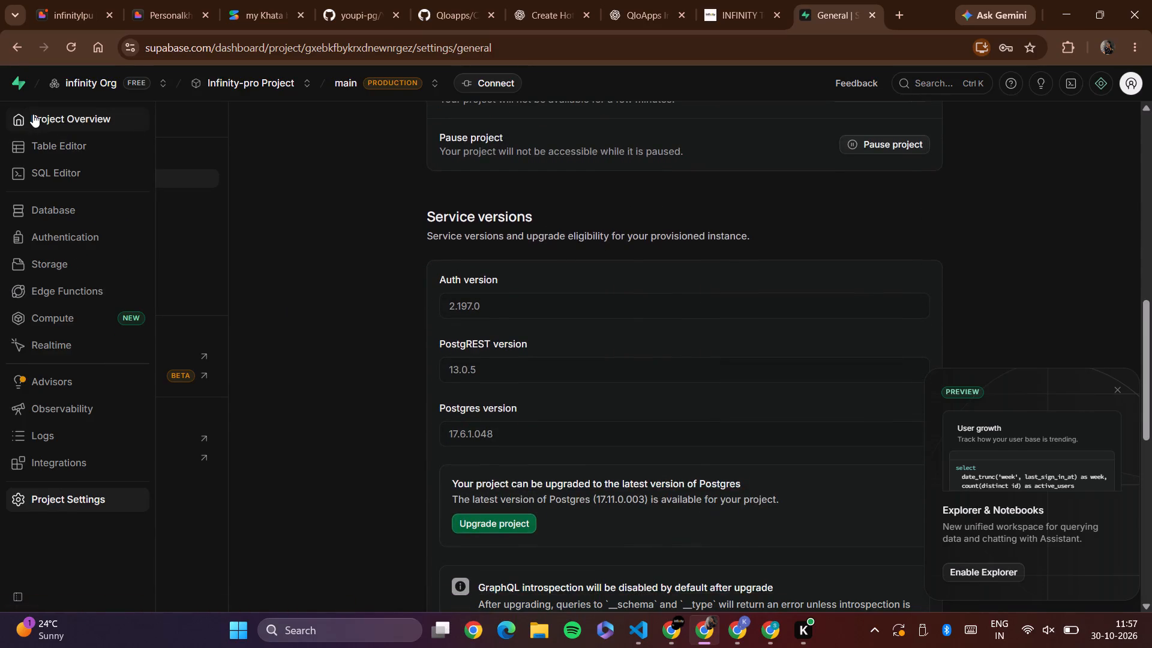
{"action": "left_click", "coordinate": [33, 114]}
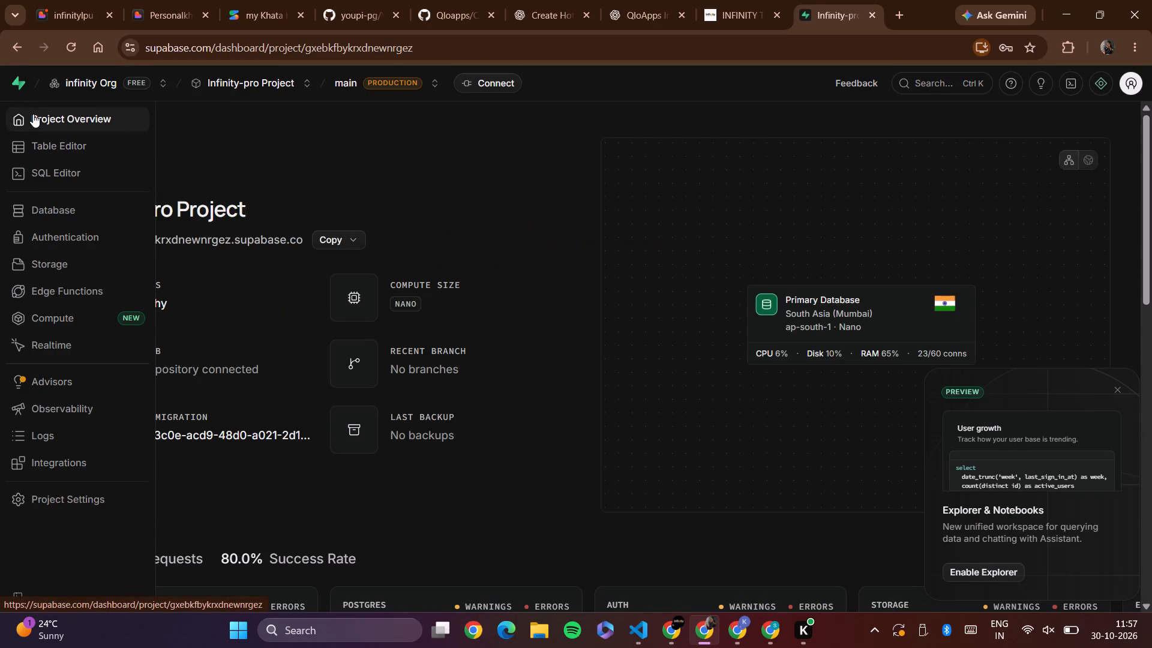
{"action": "scroll", "coordinate": [455, 499], "scroll_direction": "down", "scroll_amount": 6}
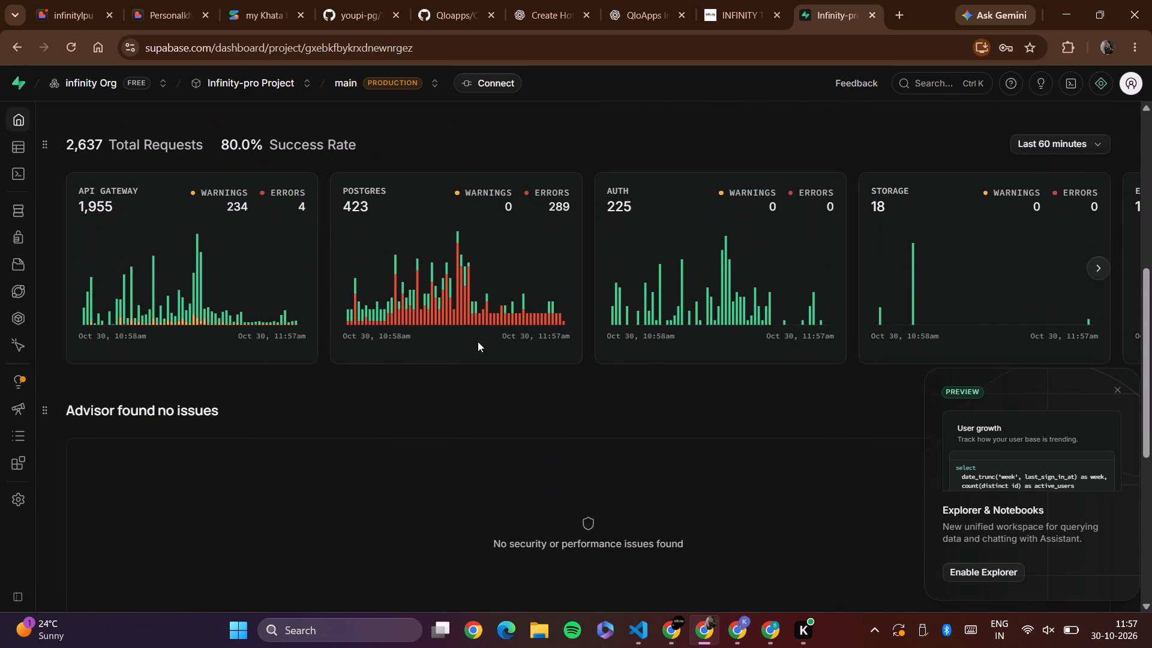
Examine the Postgres logs for 30 Oct, 11:26 - 11:27, including the 11:26:38 entry about the ambiguous "organization_id" column reference.
{"action": "left_click", "coordinate": [451, 299]}
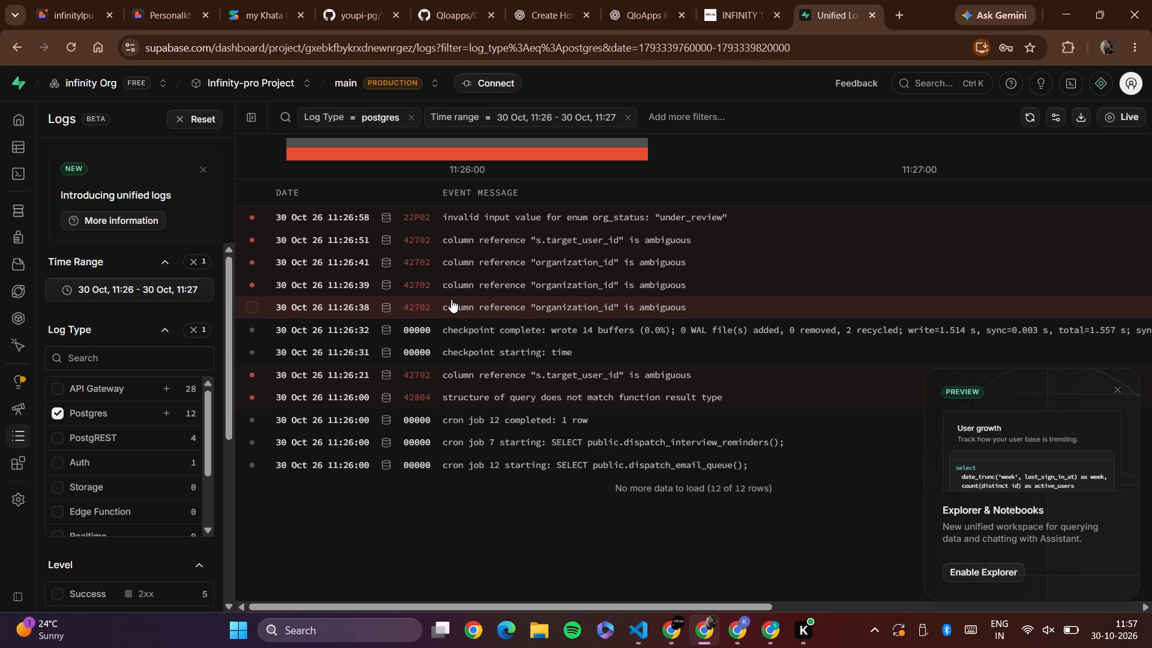
{"action": "scroll", "coordinate": [451, 299], "scroll_direction": "up", "scroll_amount": 5}
{"action": "scroll", "coordinate": [451, 299], "scroll_direction": "down", "scroll_amount": 4}
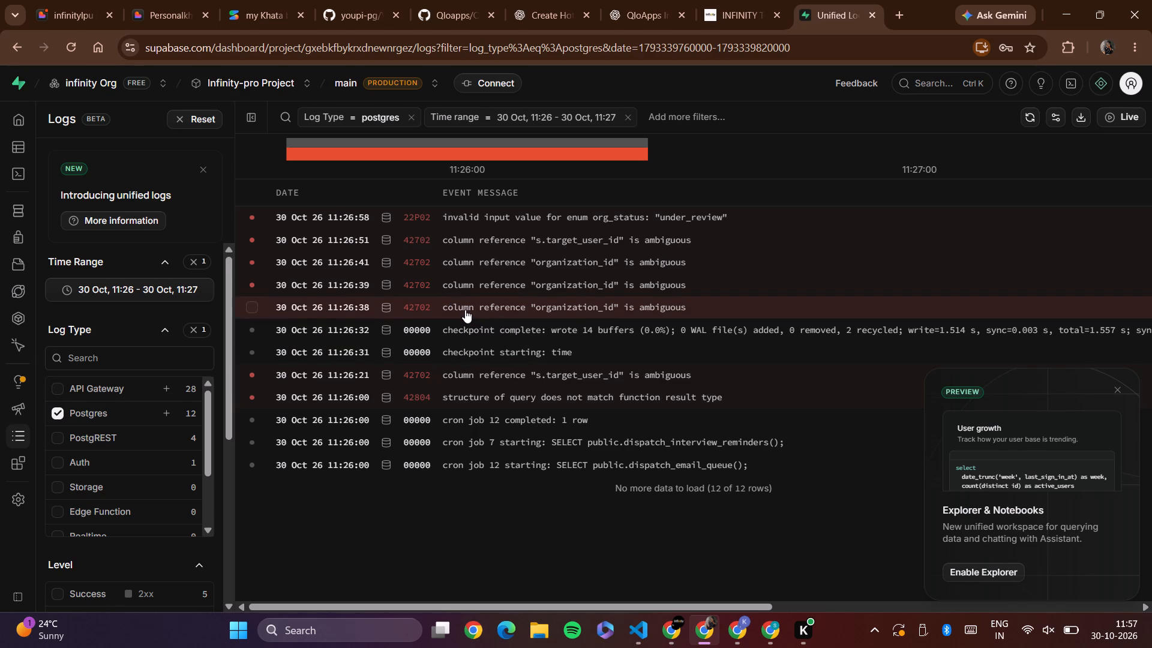
{"action": "left_click", "coordinate": [465, 310]}
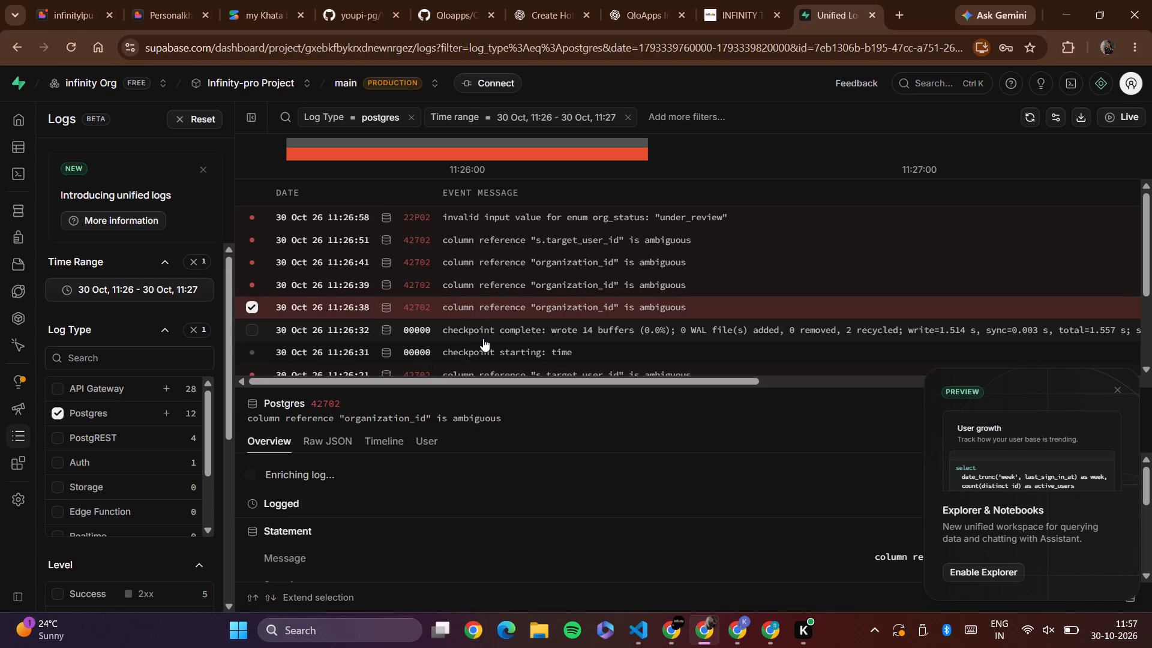
{"action": "scroll", "coordinate": [439, 532], "scroll_direction": "down", "scroll_amount": 5}
{"action": "scroll", "coordinate": [439, 532], "scroll_direction": "up", "scroll_amount": 6}
{"action": "scroll", "coordinate": [379, 145], "scroll_direction": "up", "scroll_amount": 5}
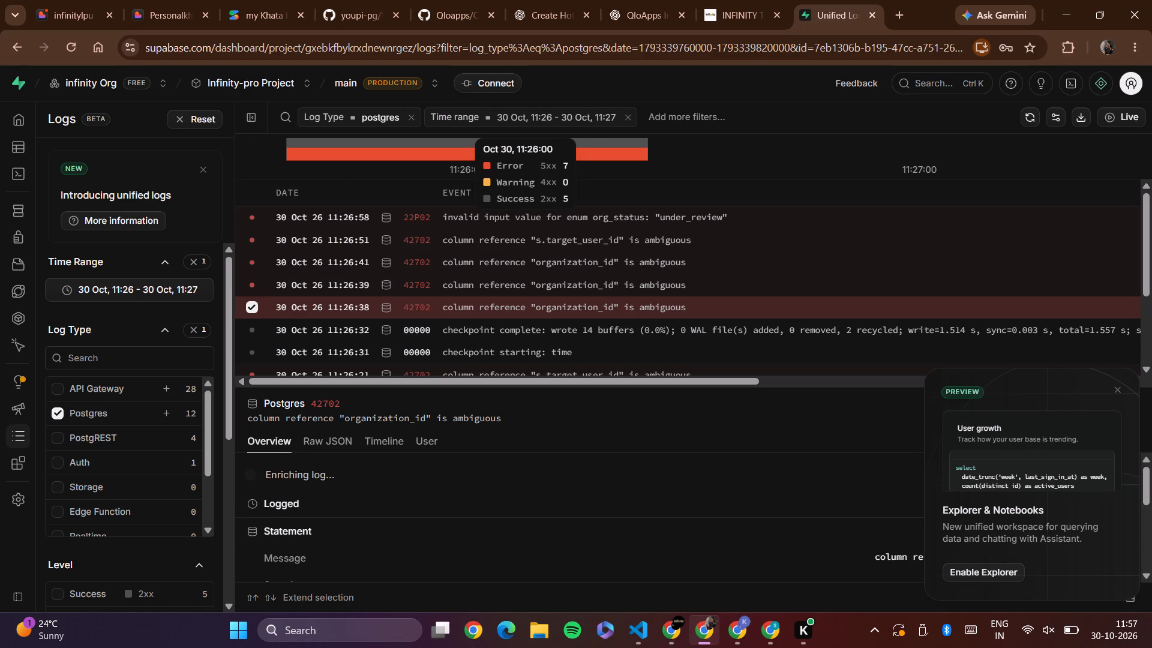
{"action": "scroll", "coordinate": [261, 257], "scroll_direction": "right", "scroll_amount": 8}
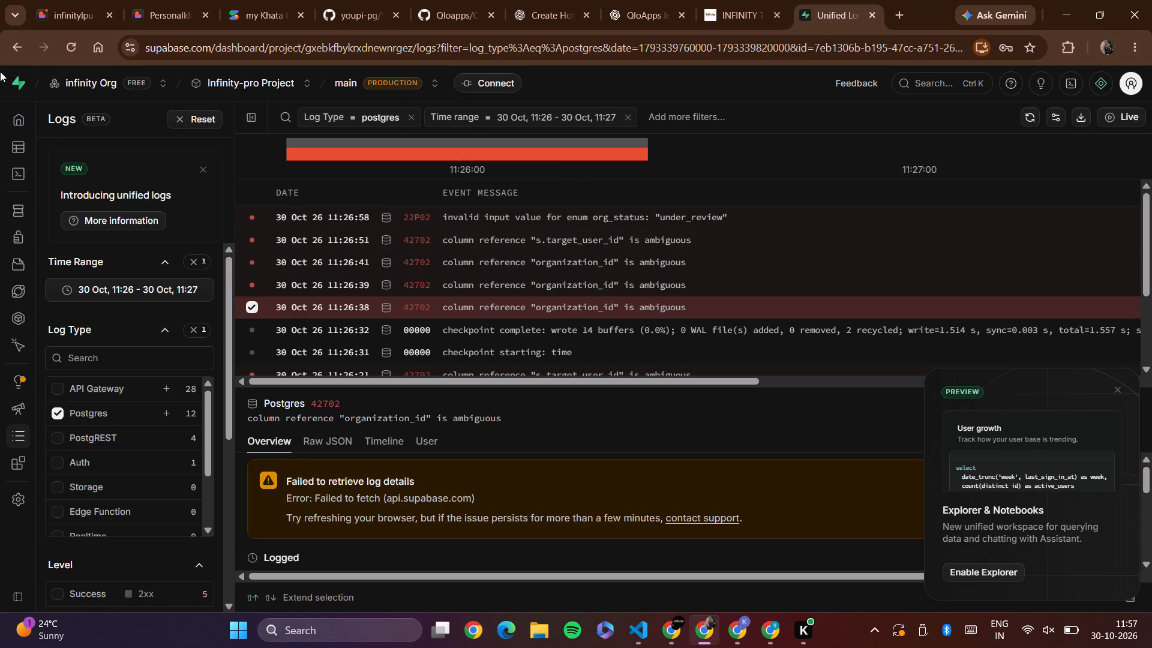
Return to the project overview and try to reopen Infinity-pro Project from the infinity Org project list.
{"action": "left_click", "coordinate": [25, 49]}
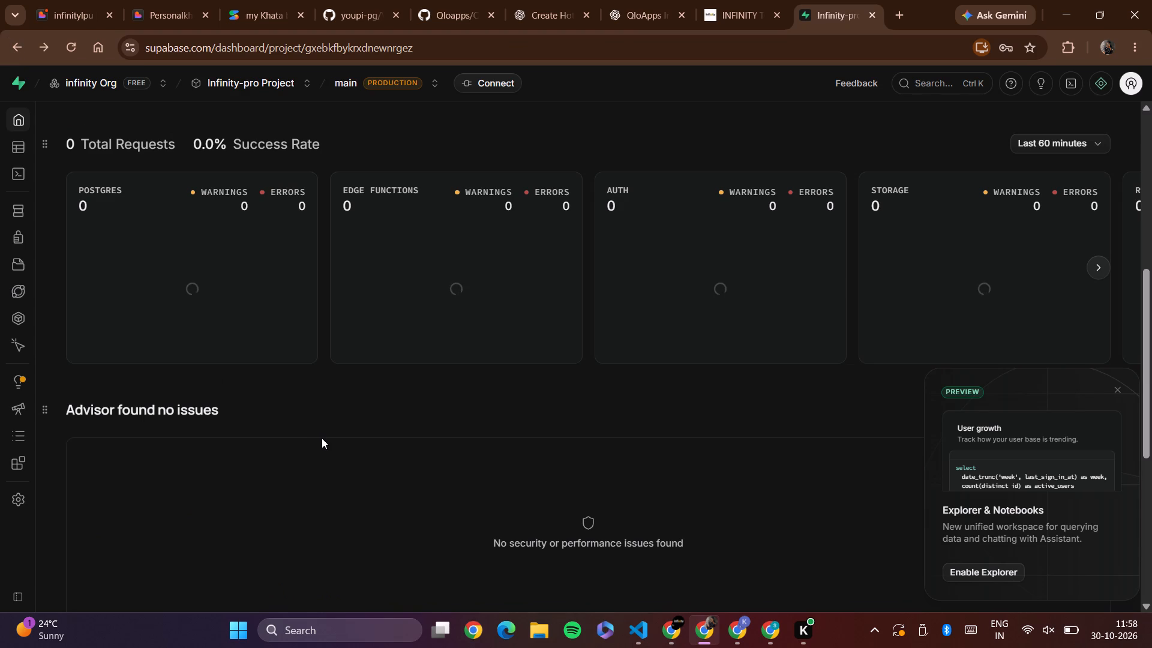
{"action": "scroll", "coordinate": [322, 438], "scroll_direction": "up", "scroll_amount": 5}
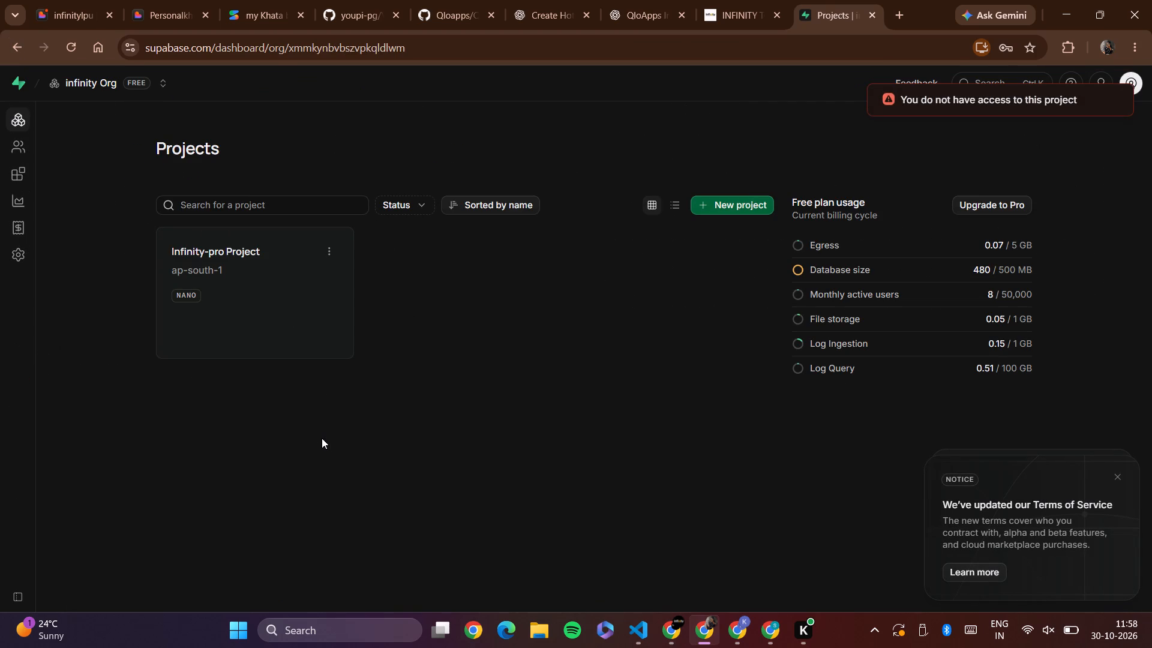
{"action": "left_click", "coordinate": [284, 298]}
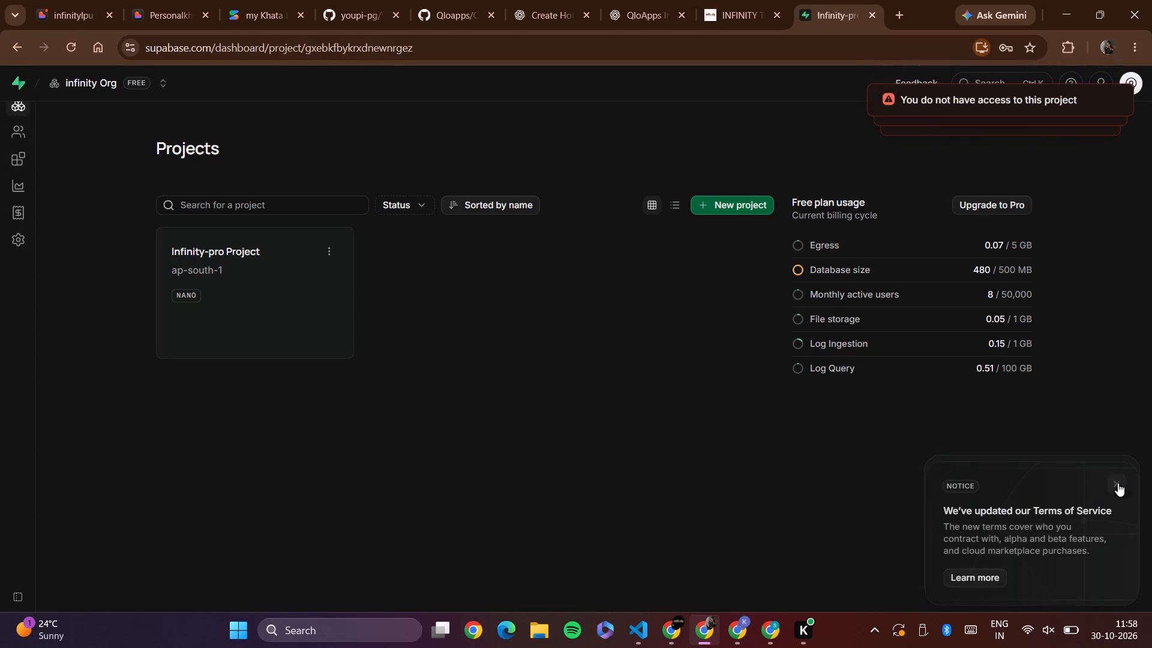
Close the Supabase tab and the INFINITY Tech tab beside it.
{"action": "left_click", "coordinate": [869, 15]}
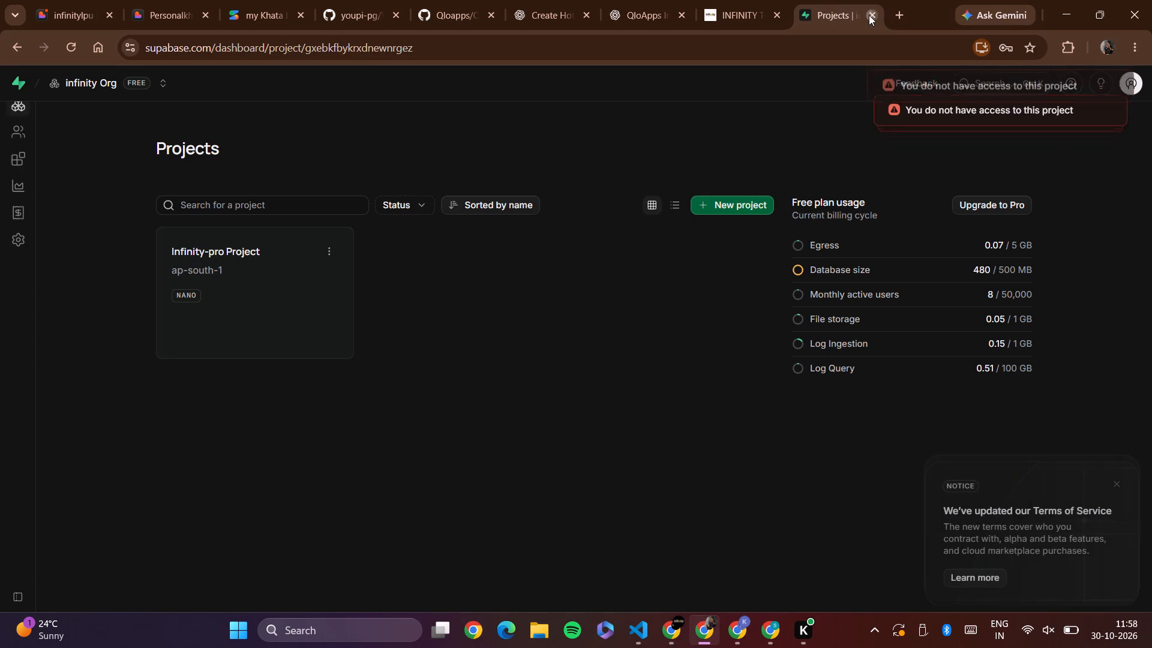
{"action": "left_click", "coordinate": [869, 15]}
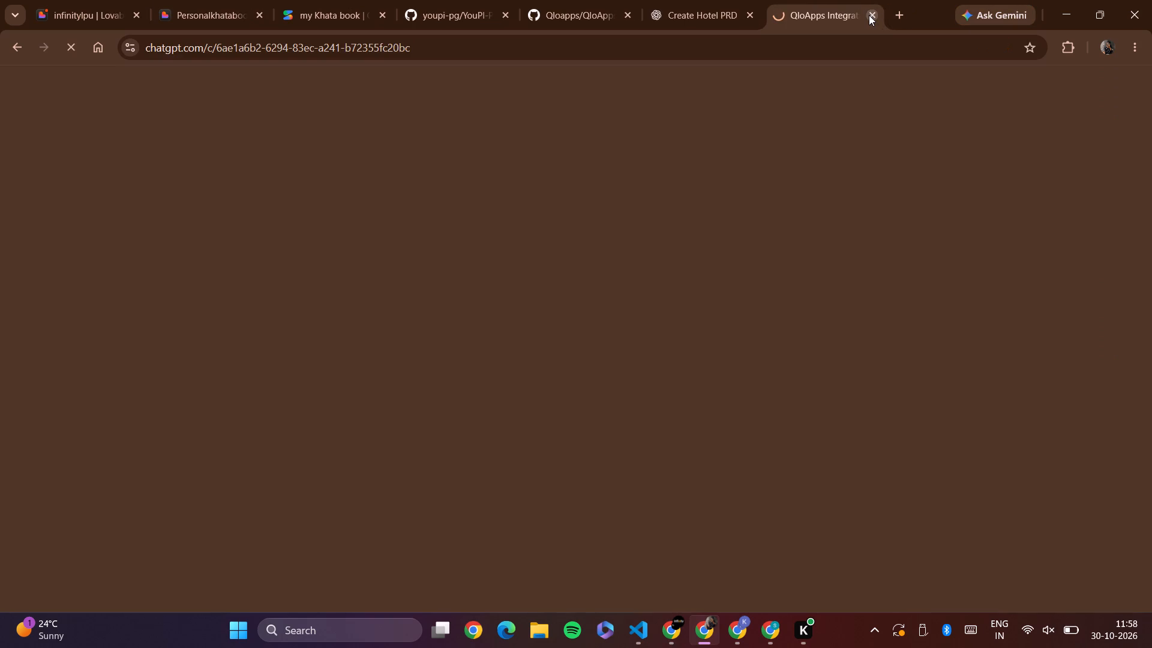
{"action": "left_click", "coordinate": [878, 11]}
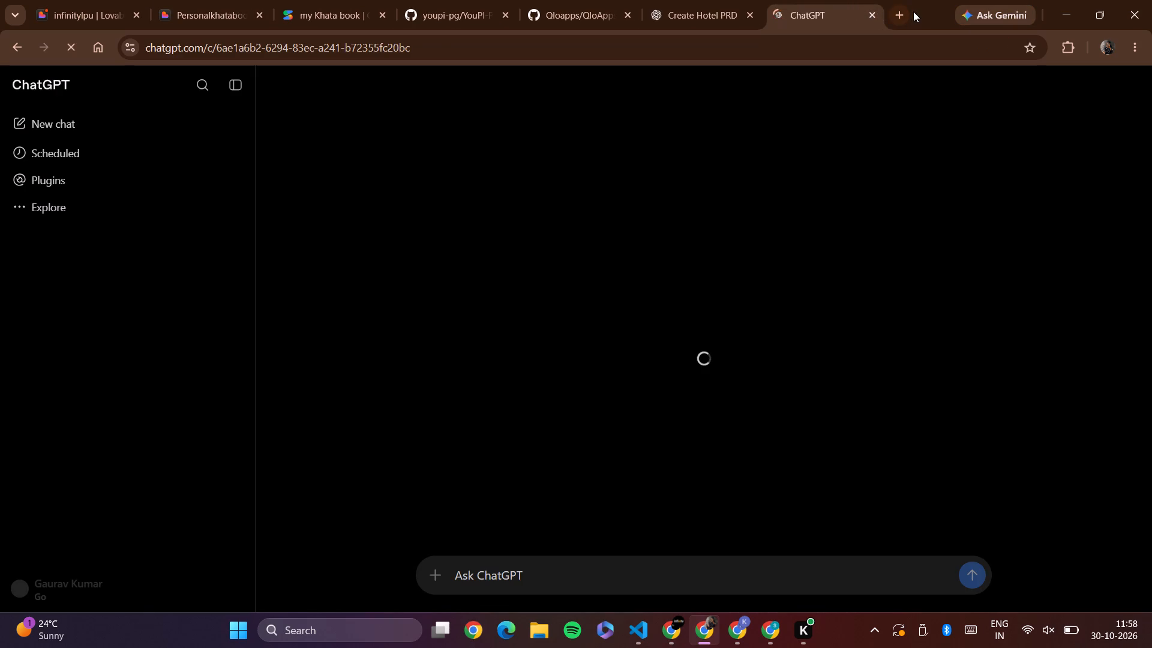
Open Supabase in a new browser tab and go to Infinity-pro Project in infinity Org through the dashboard.
{"action": "left_click", "coordinate": [907, 11]}
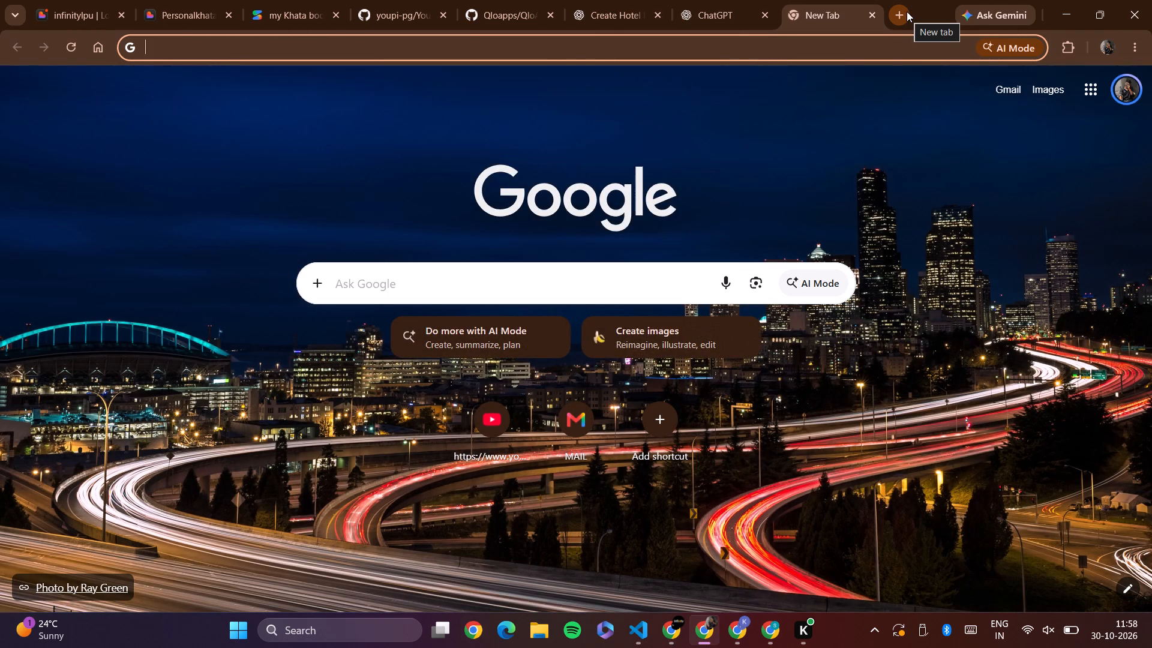
{"action": "key", "text": "s"}
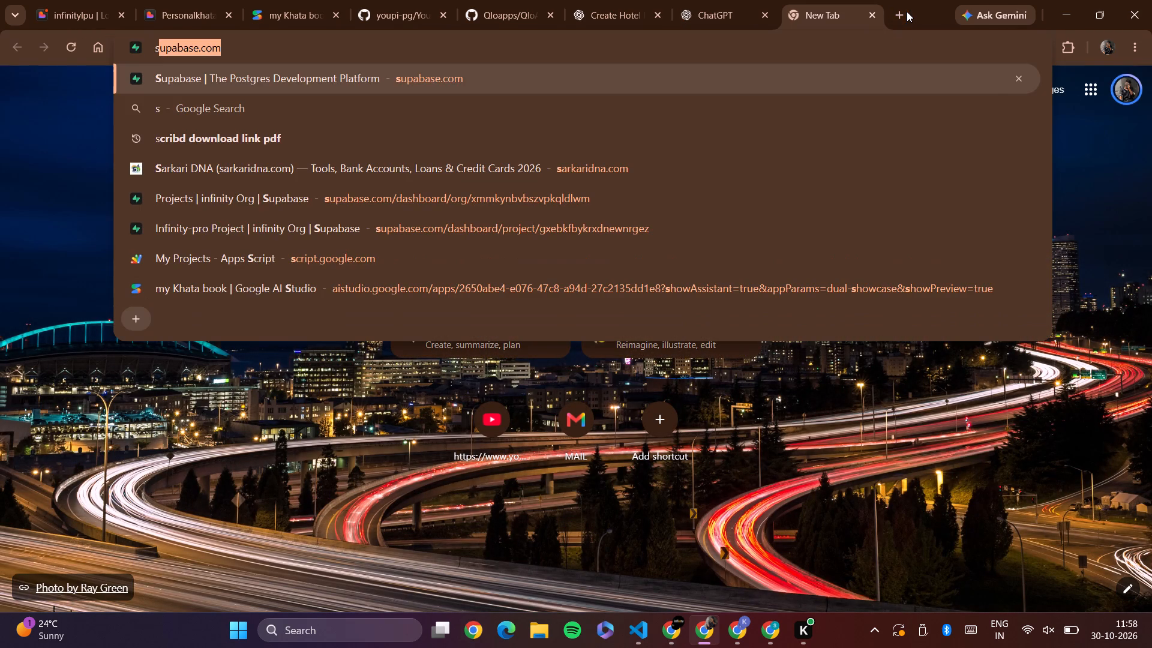
{"action": "key", "text": "Return"}
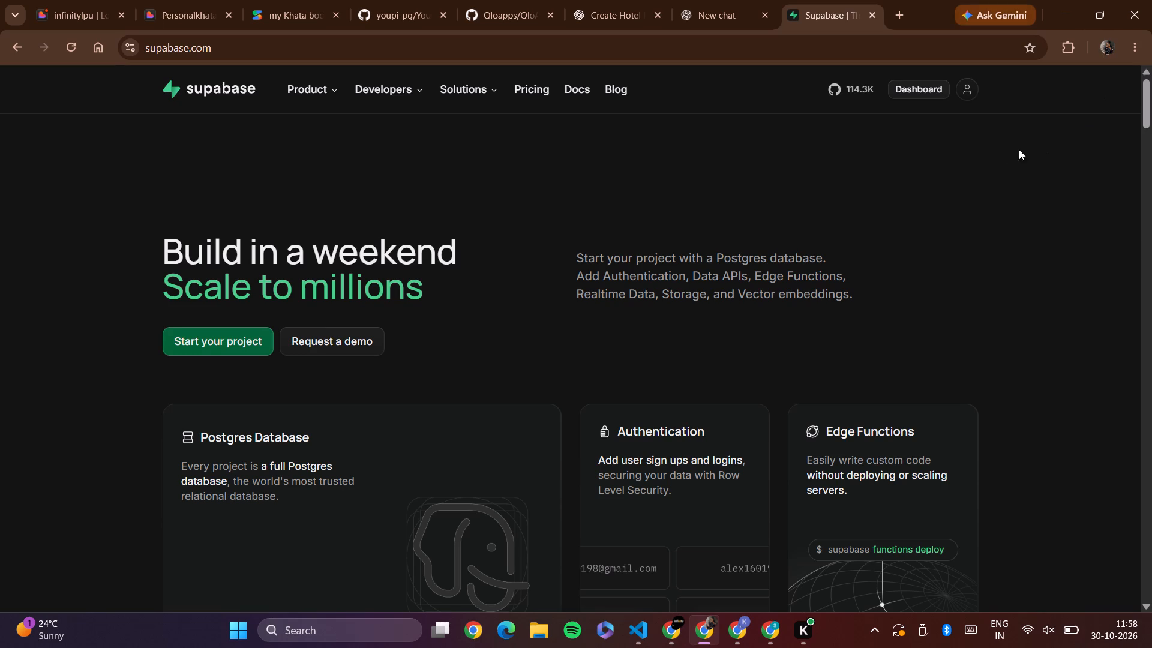
{"action": "left_click", "coordinate": [922, 94]}
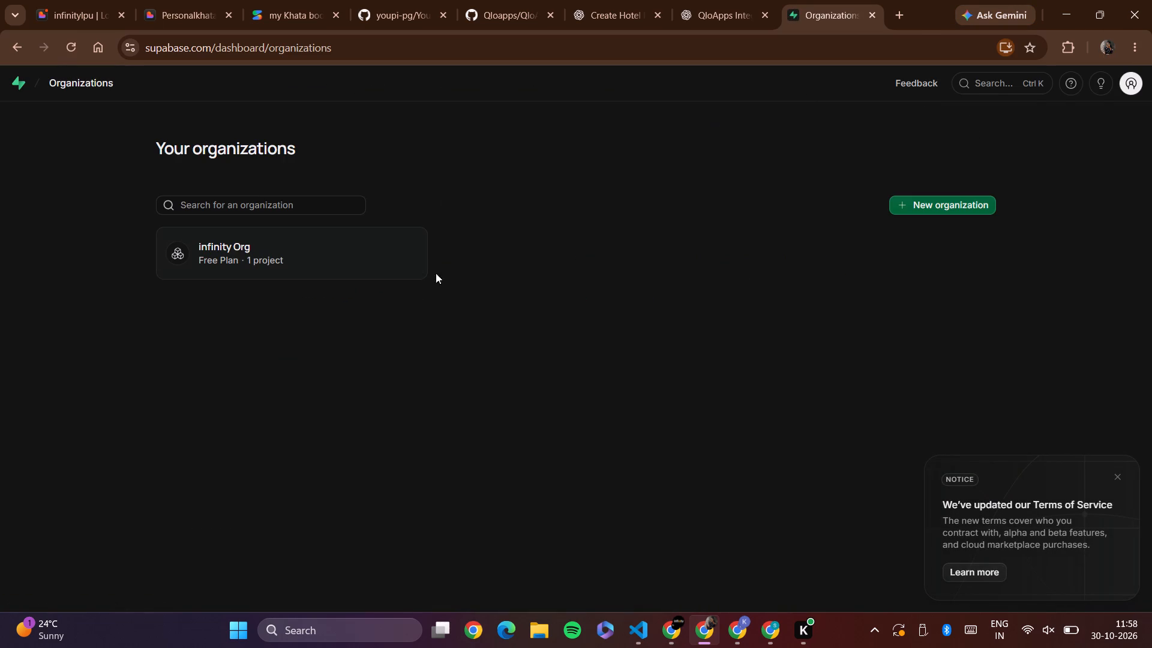
{"action": "left_click", "coordinate": [384, 263]}
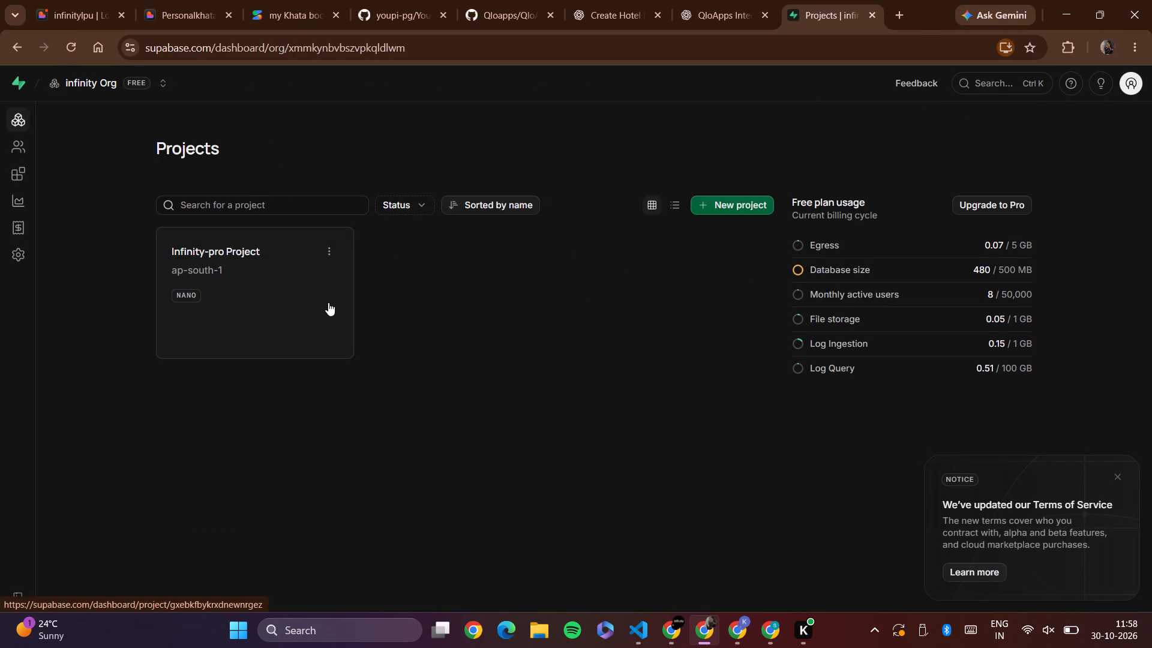
{"action": "left_click", "coordinate": [328, 302]}
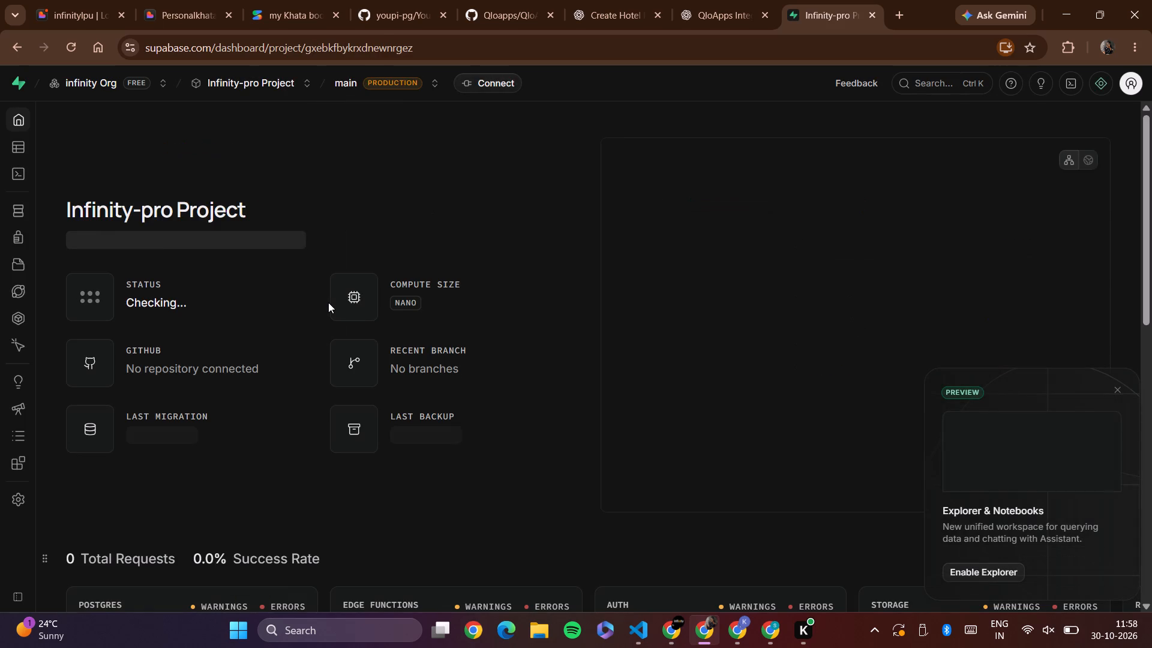
Review the project overview's status and request charts for the last 60 minutes, dismissing the Explorer & Notebooks preview notice.
{"action": "scroll", "coordinate": [504, 475], "scroll_direction": "down", "scroll_amount": 2}
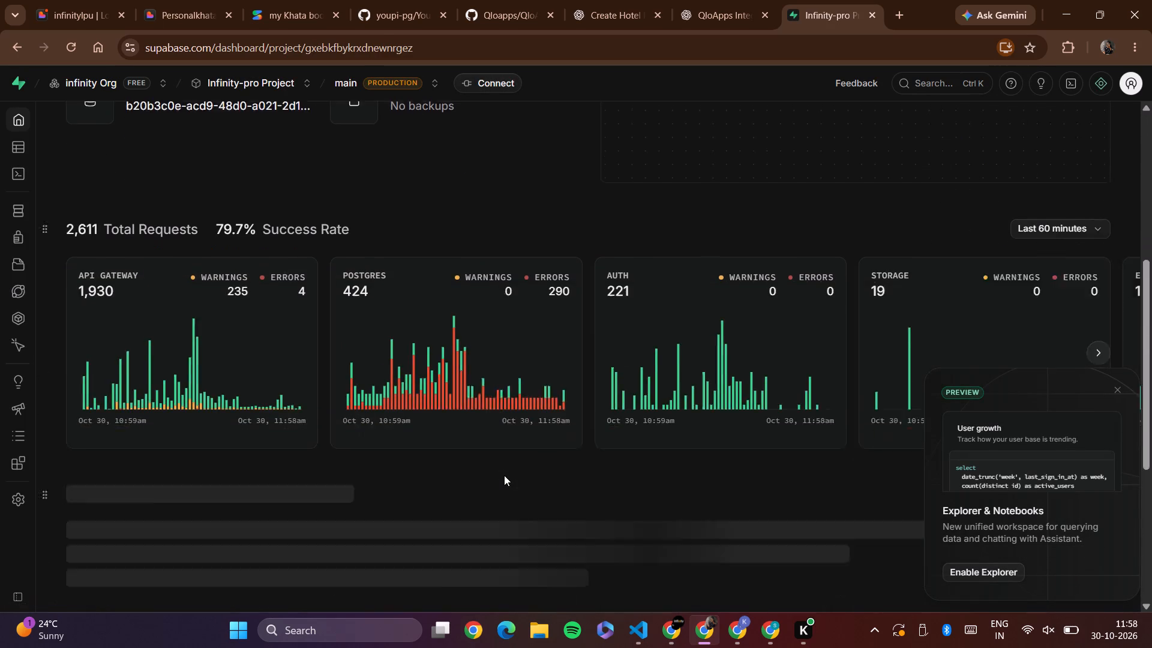
{"action": "scroll", "coordinate": [504, 475], "scroll_direction": "down", "scroll_amount": 2}
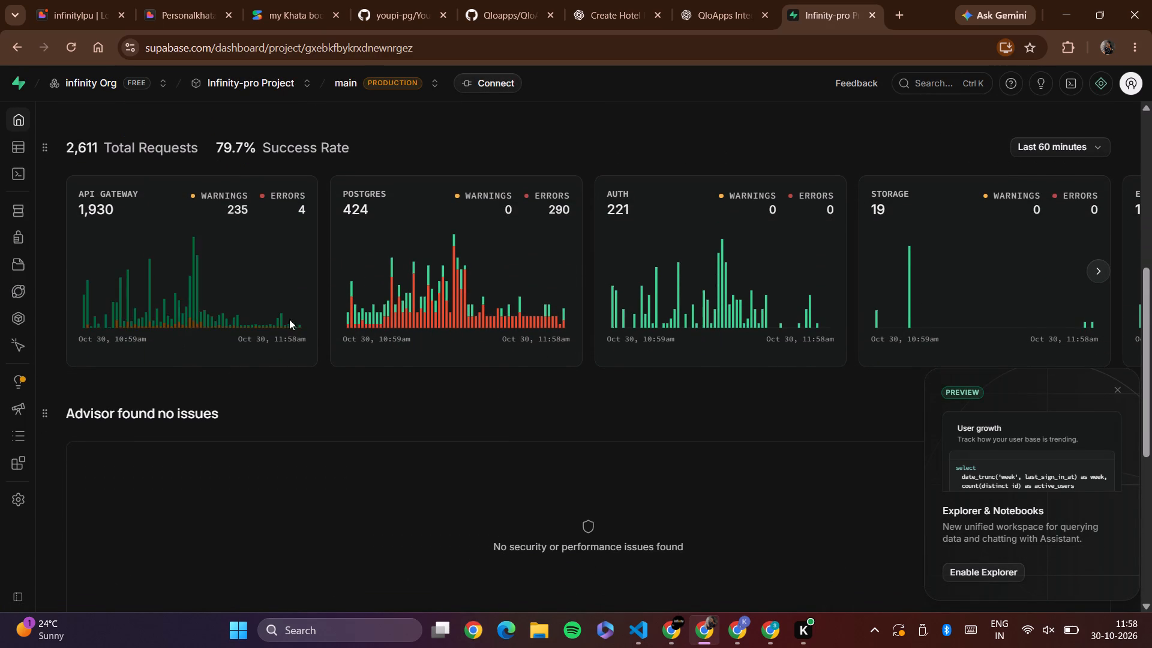
{"action": "scroll", "coordinate": [466, 209], "scroll_direction": "up", "scroll_amount": 1}
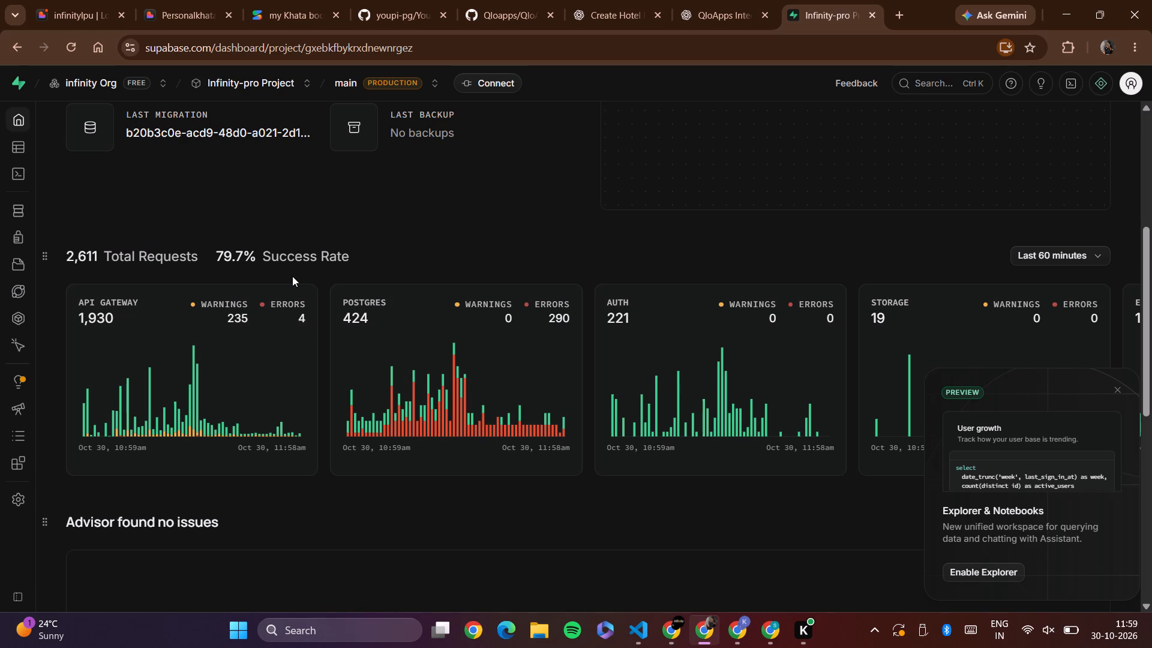
{"action": "scroll", "coordinate": [777, 376], "scroll_direction": "down", "scroll_amount": 2}
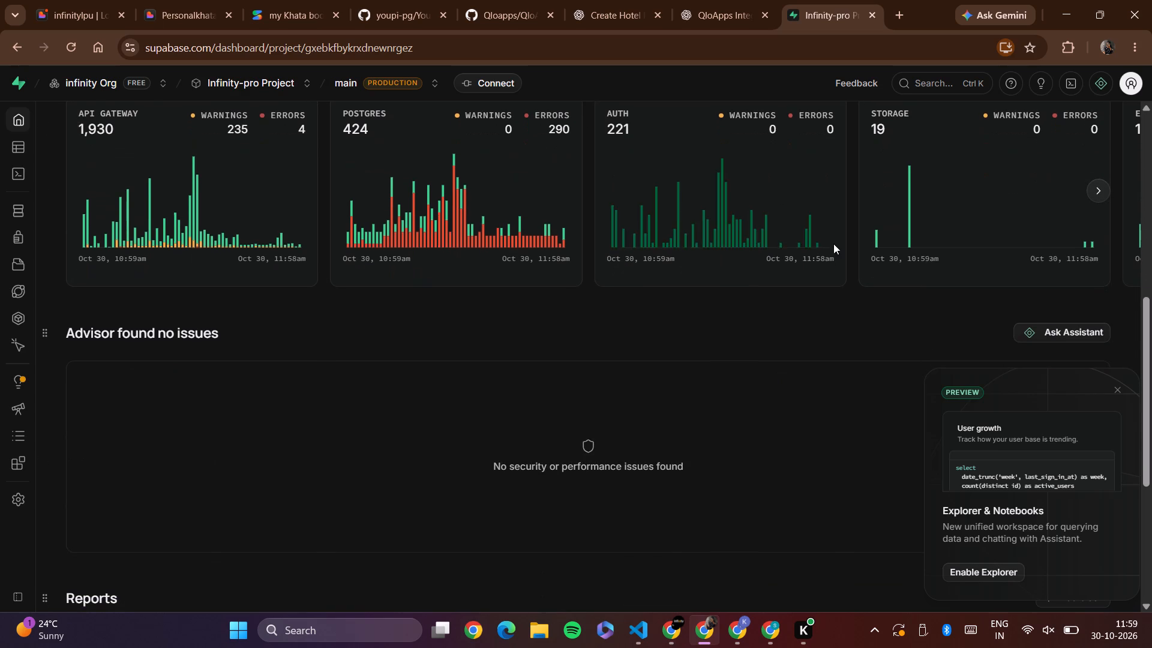
{"action": "scroll", "coordinate": [833, 244], "scroll_direction": "left", "scroll_amount": 10}
{"action": "scroll", "coordinate": [833, 244], "scroll_direction": "right", "scroll_amount": 11}
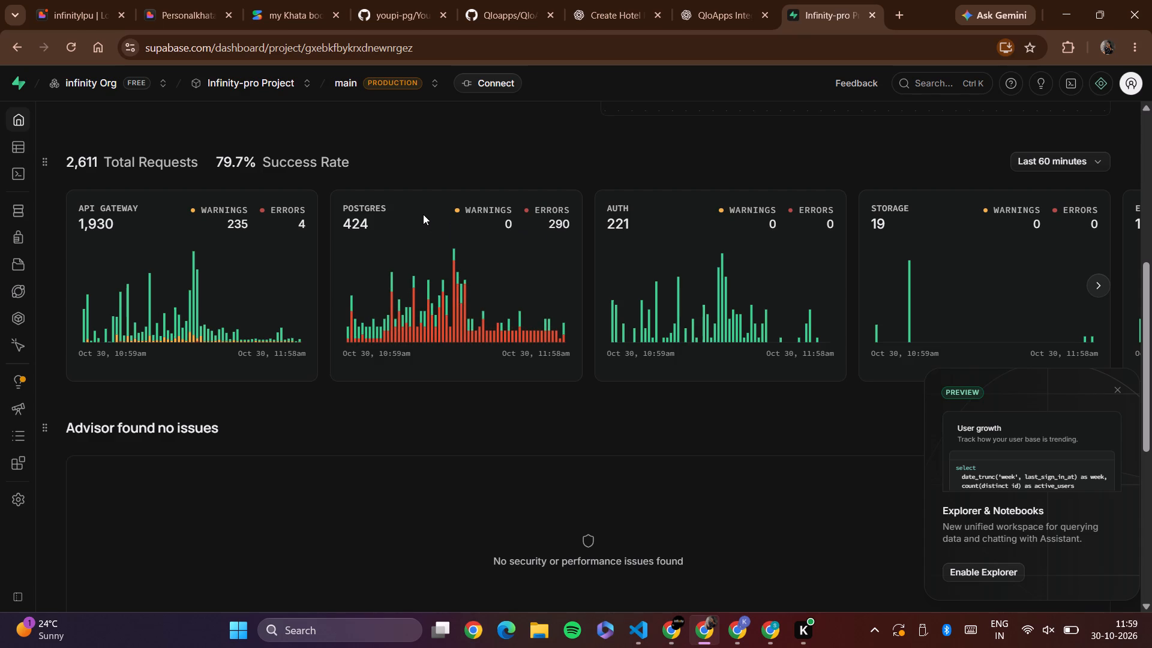
{"action": "left_click", "coordinate": [423, 214]}
{"action": "scroll", "coordinate": [423, 214], "scroll_direction": "up", "scroll_amount": 8}
{"action": "scroll", "coordinate": [423, 214], "scroll_direction": "down", "scroll_amount": 3}
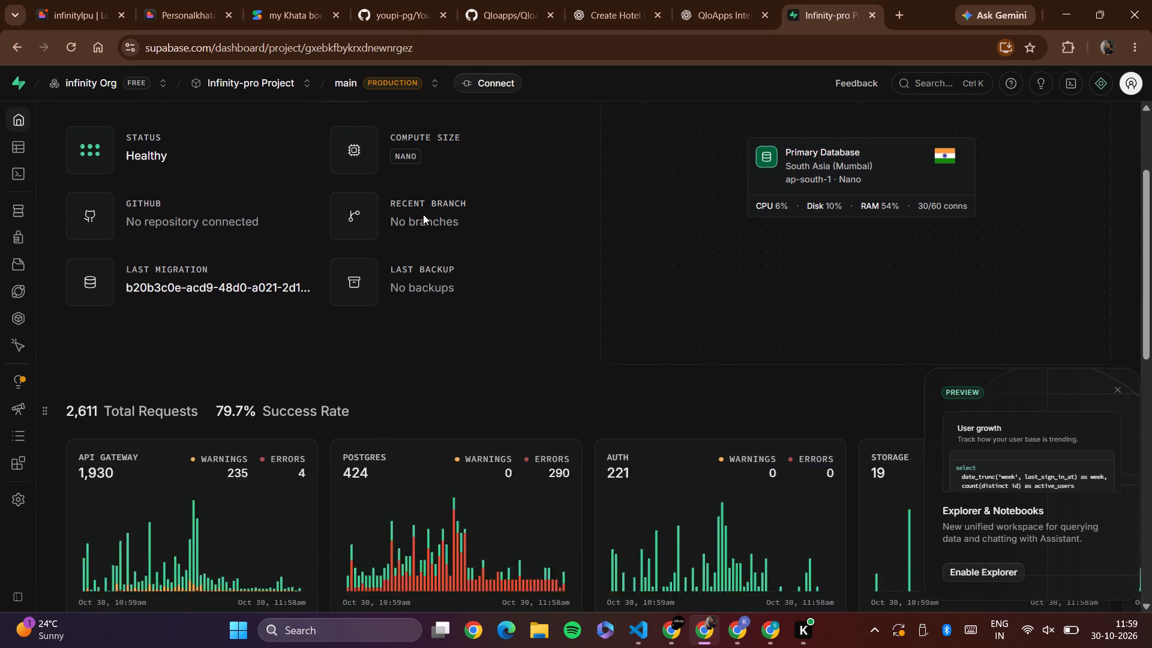
{"action": "scroll", "coordinate": [423, 214], "scroll_direction": "down", "scroll_amount": 3}
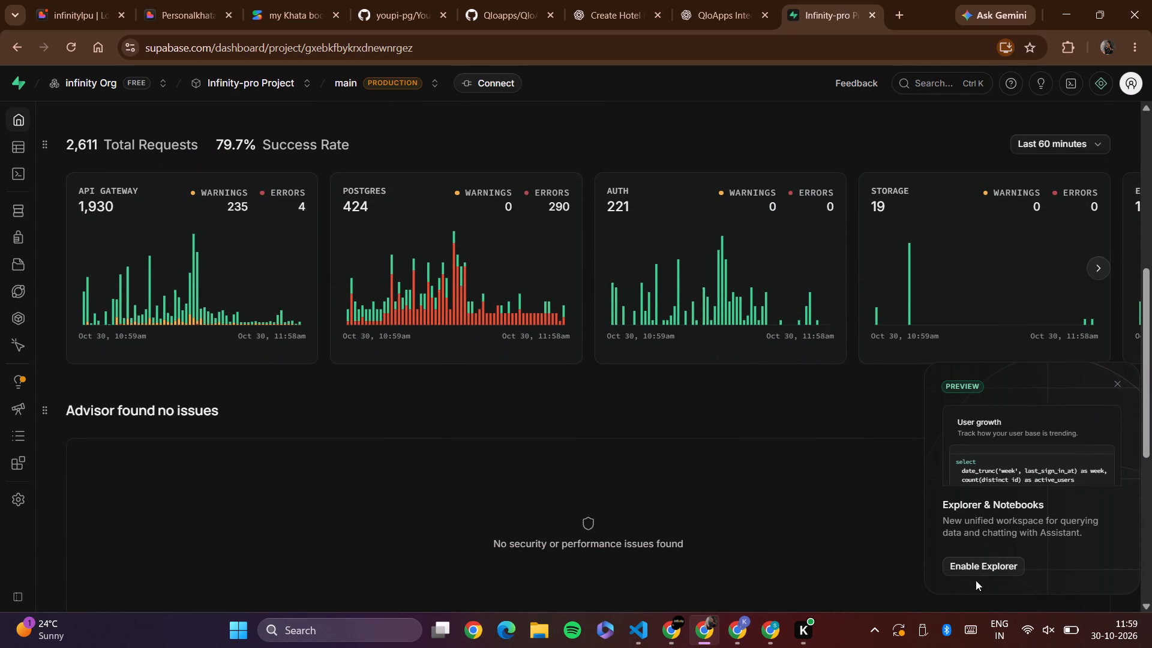
{"action": "left_click", "coordinate": [1116, 386]}
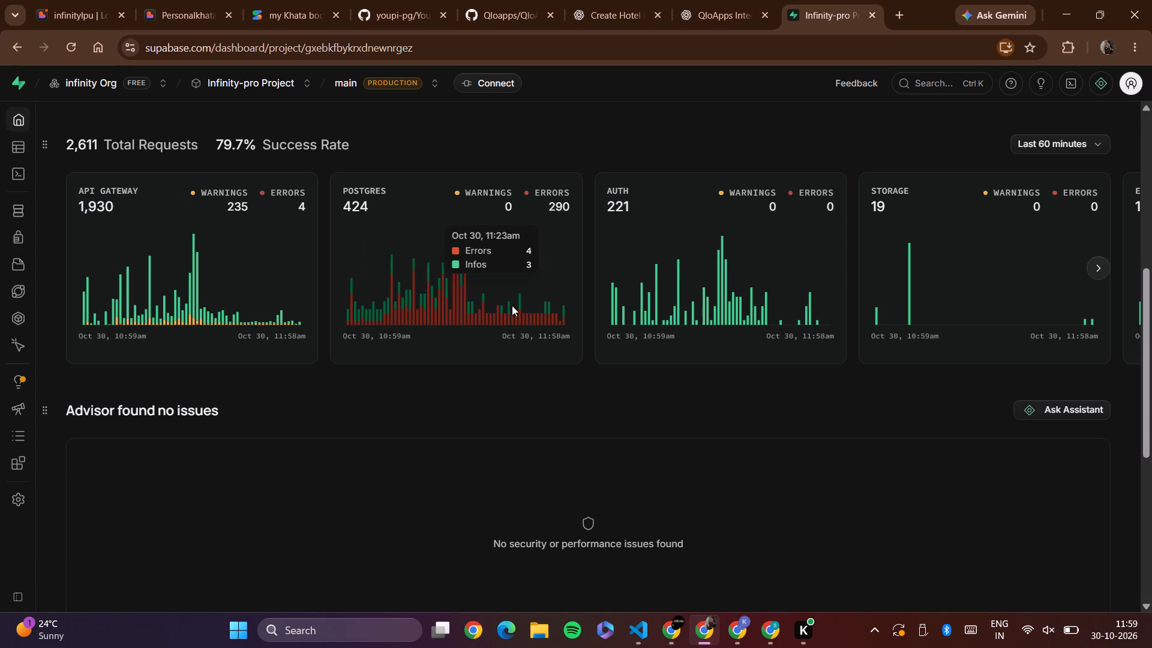
Open the Postgres logs for 30 Oct, 11:57 - 11:58, and examine the statement details of the 11:57:00 error entry.
{"action": "left_click", "coordinate": [562, 322]}
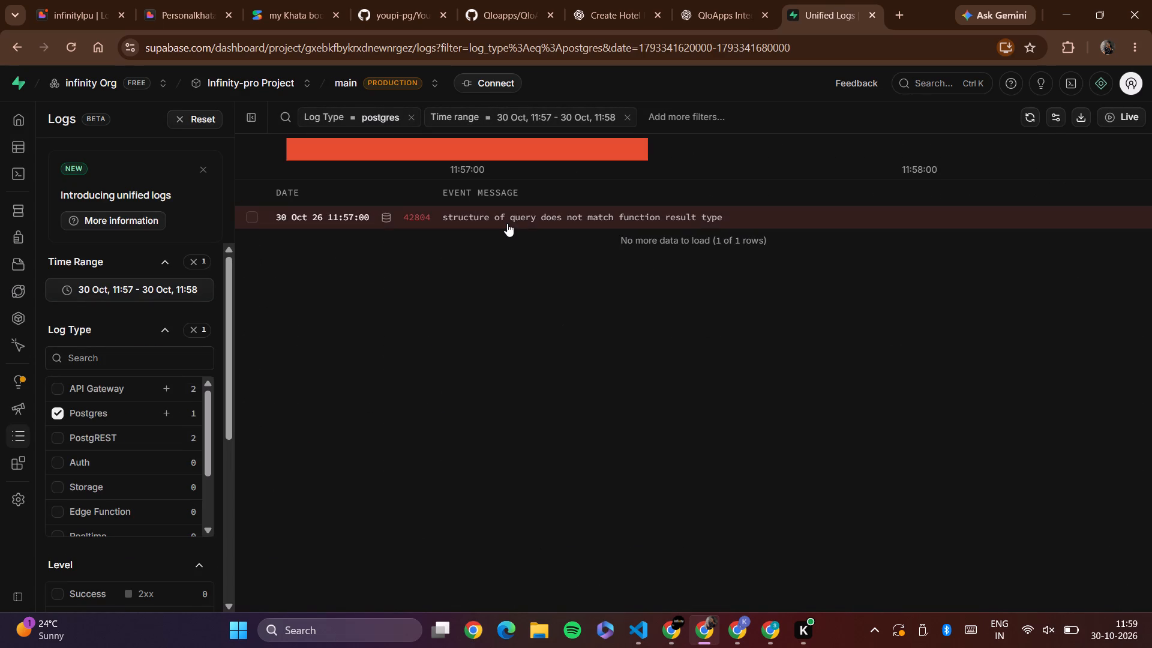
{"action": "double_click", "coordinate": [625, 224]}
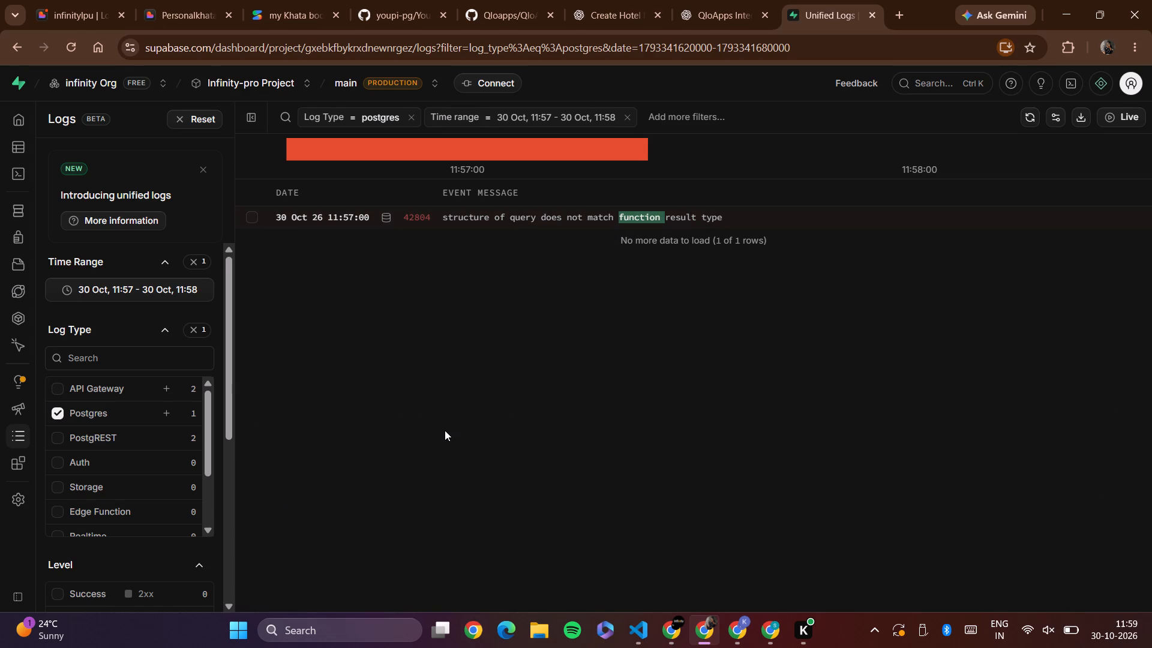
{"action": "left_click", "coordinate": [560, 224]}
{"action": "left_click", "coordinate": [546, 214]}
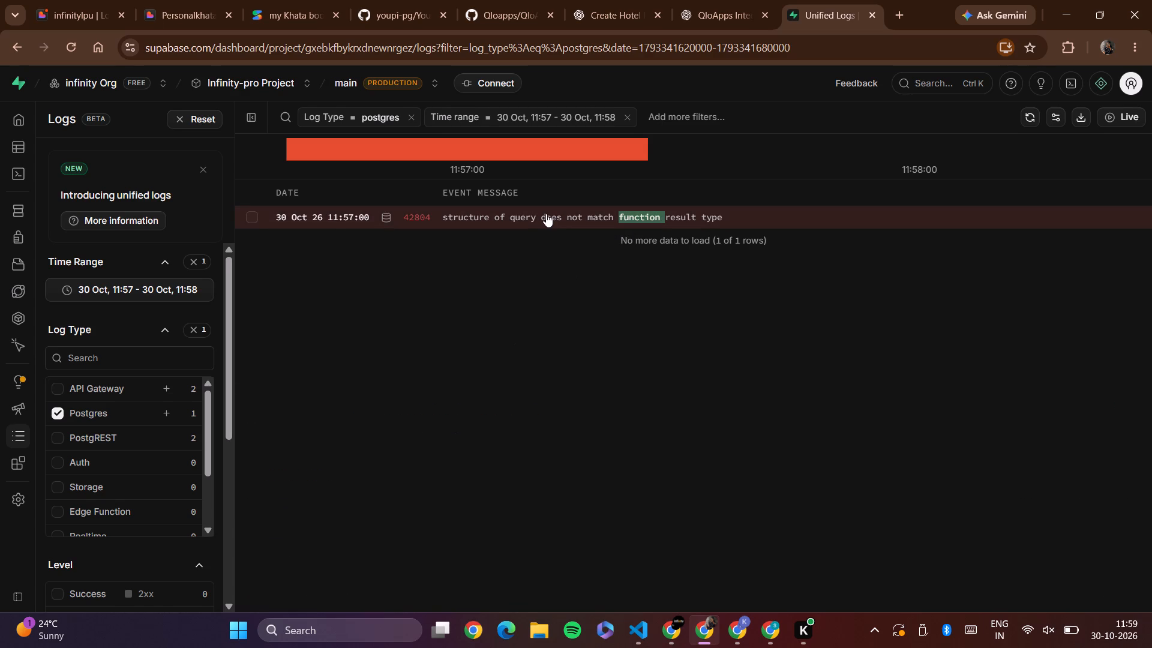
{"action": "left_click", "coordinate": [546, 214]}
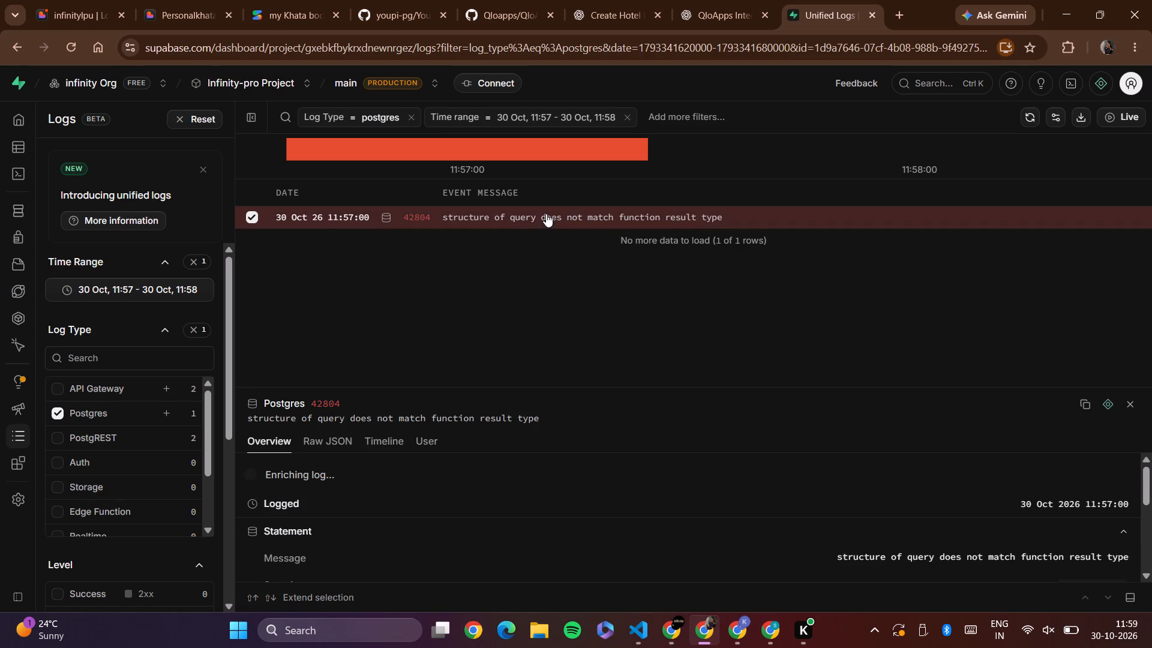
{"action": "scroll", "coordinate": [441, 484], "scroll_direction": "down", "scroll_amount": 1}
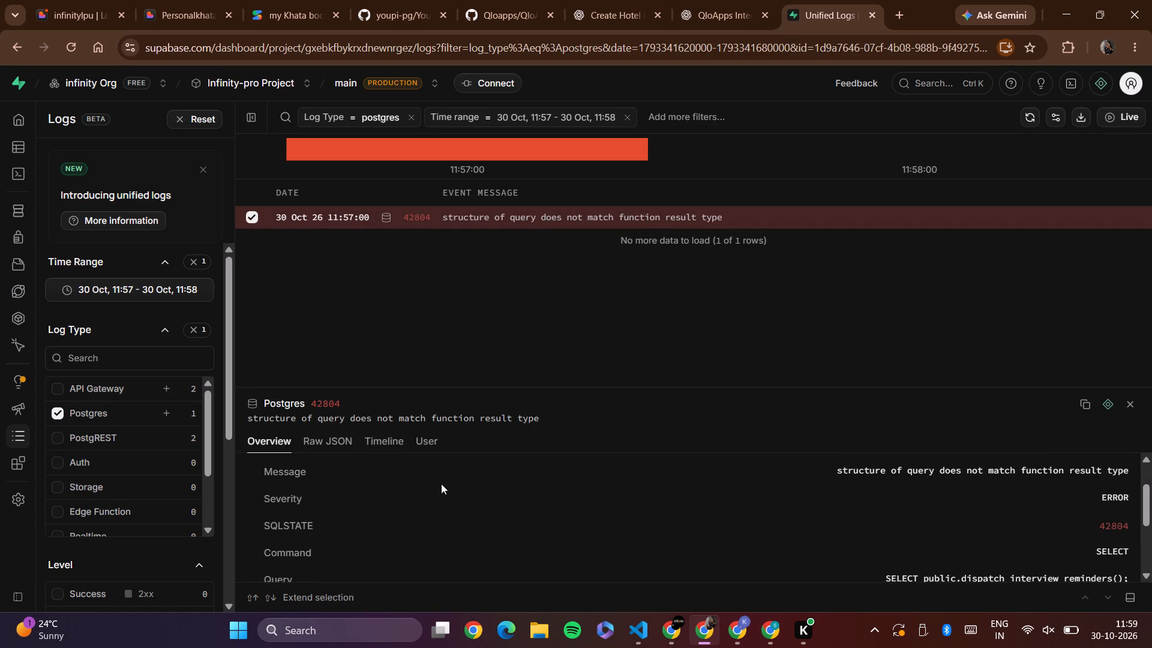
{"action": "scroll", "coordinate": [441, 484], "scroll_direction": "down", "scroll_amount": 2}
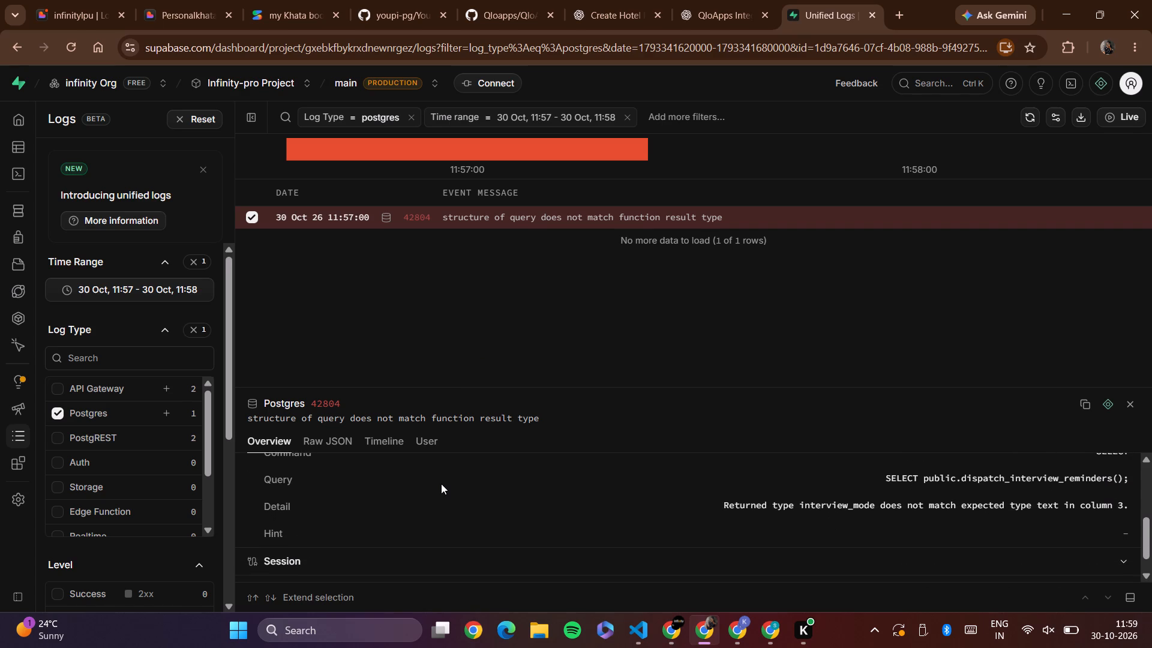
{"action": "scroll", "coordinate": [441, 484], "scroll_direction": "down", "scroll_amount": 2}
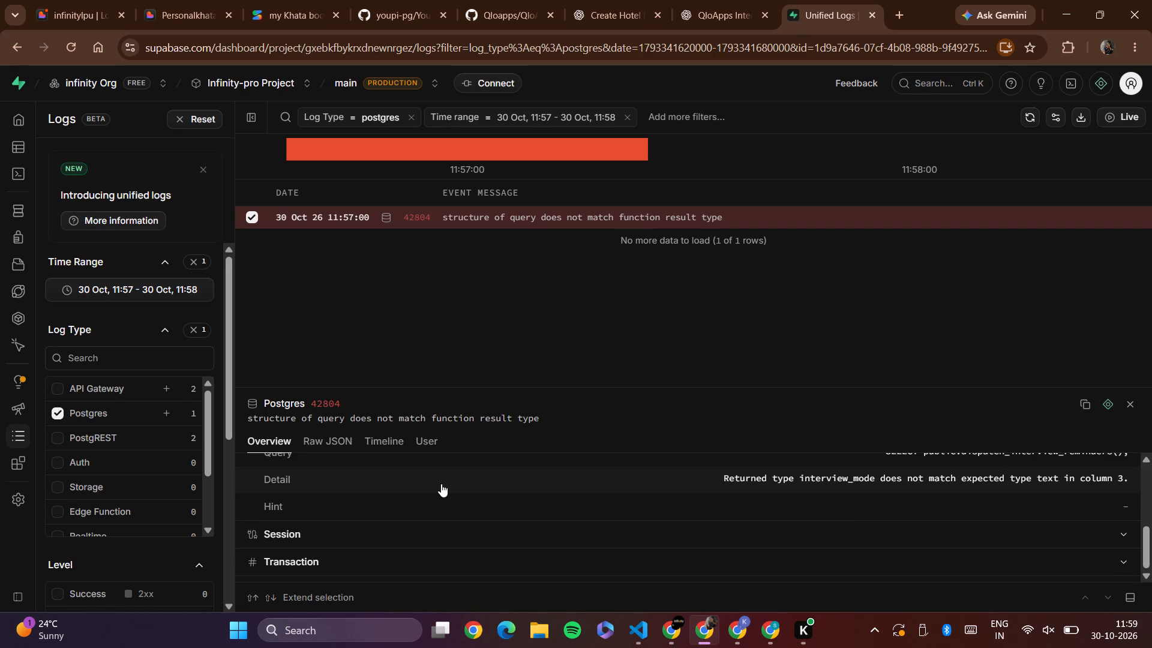
{"action": "scroll", "coordinate": [441, 484], "scroll_direction": "down", "scroll_amount": 2}
Expand and examine the Session and Transaction details of the 11:57:00 Postgres log entry.
{"action": "left_click", "coordinate": [377, 540]}
{"action": "scroll", "coordinate": [377, 540], "scroll_direction": "down", "scroll_amount": 1}
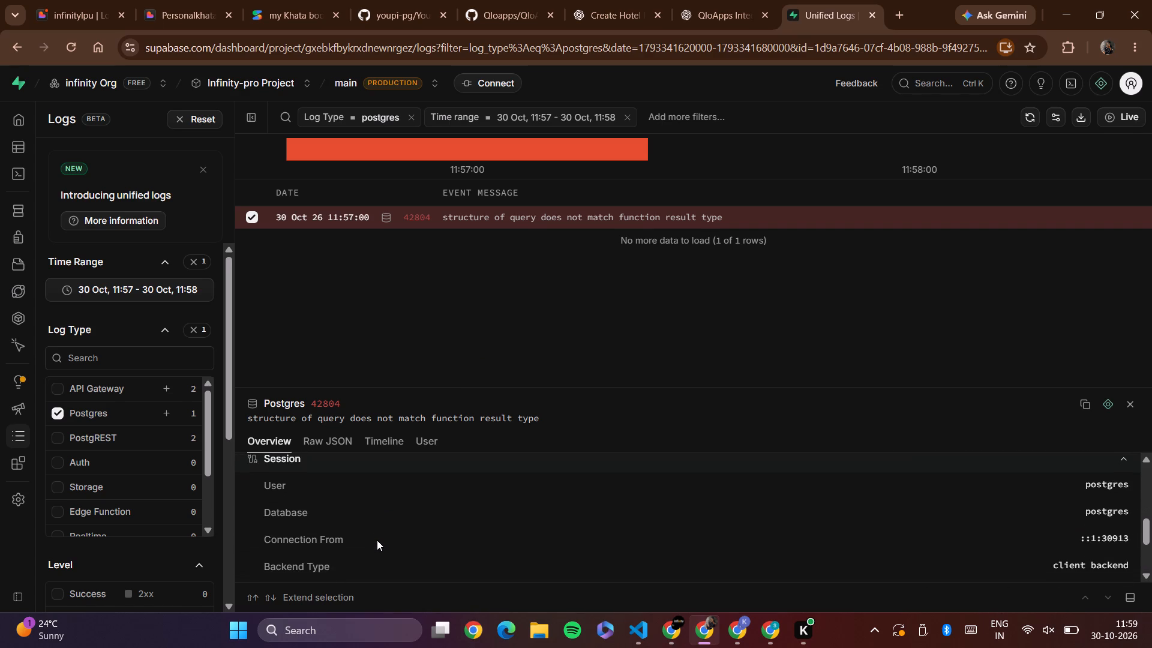
{"action": "scroll", "coordinate": [377, 540], "scroll_direction": "down", "scroll_amount": 3}
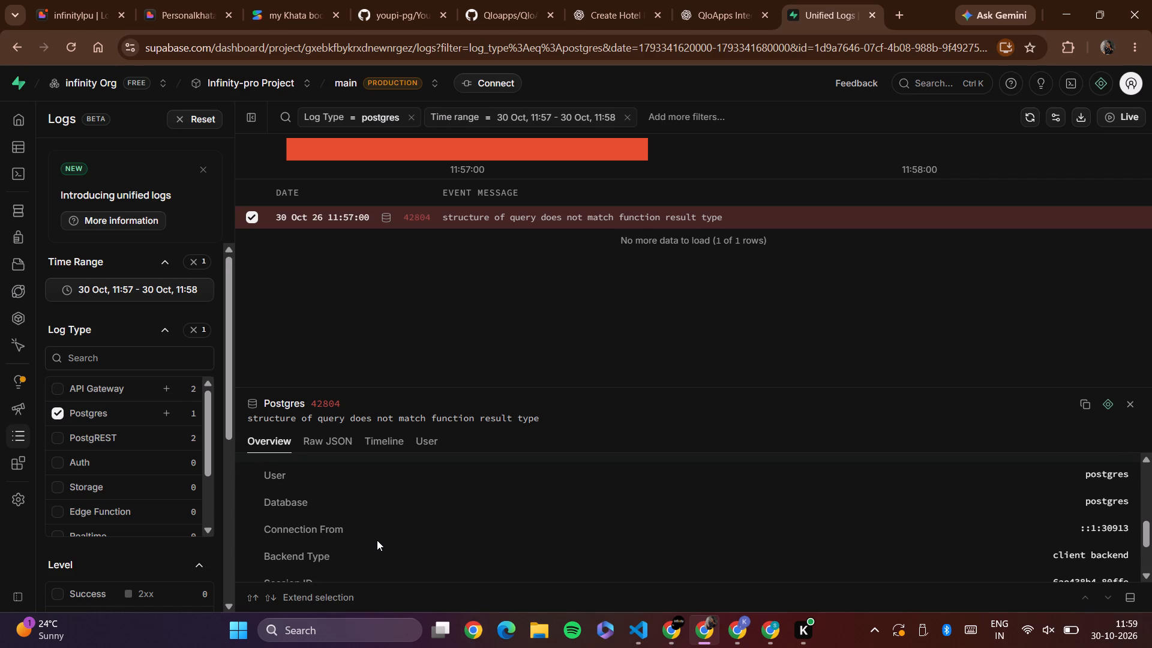
{"action": "scroll", "coordinate": [377, 540], "scroll_direction": "down", "scroll_amount": 2}
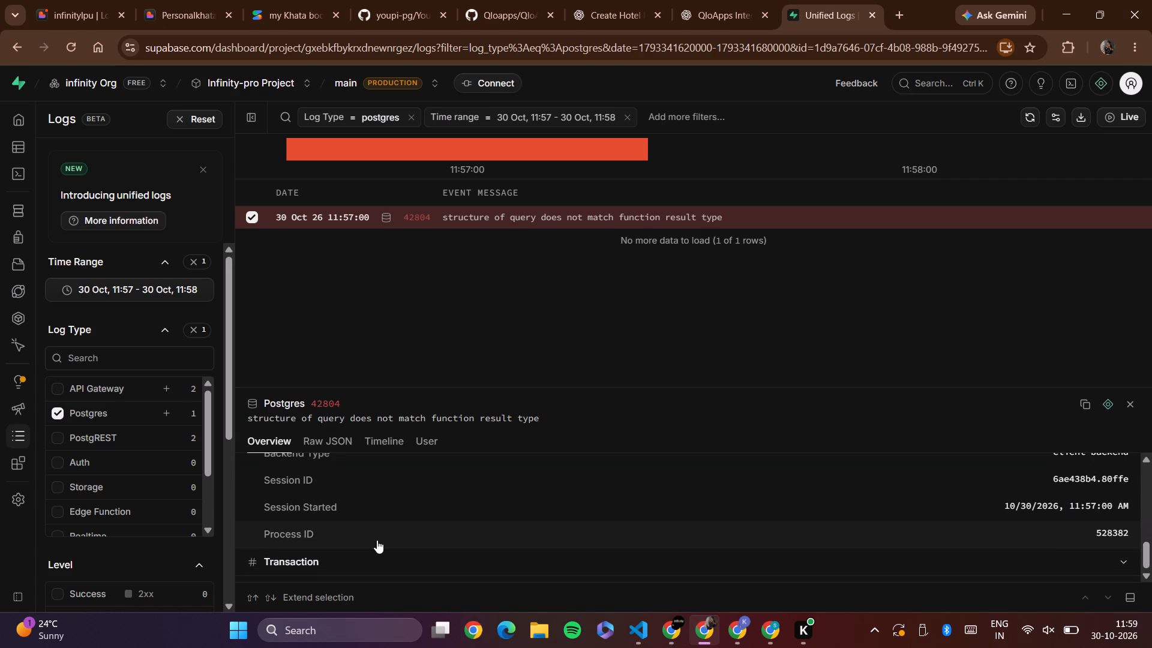
{"action": "scroll", "coordinate": [377, 540], "scroll_direction": "down", "scroll_amount": 1}
{"action": "left_click", "coordinate": [358, 560]}
{"action": "scroll", "coordinate": [358, 560], "scroll_direction": "down", "scroll_amount": 2}
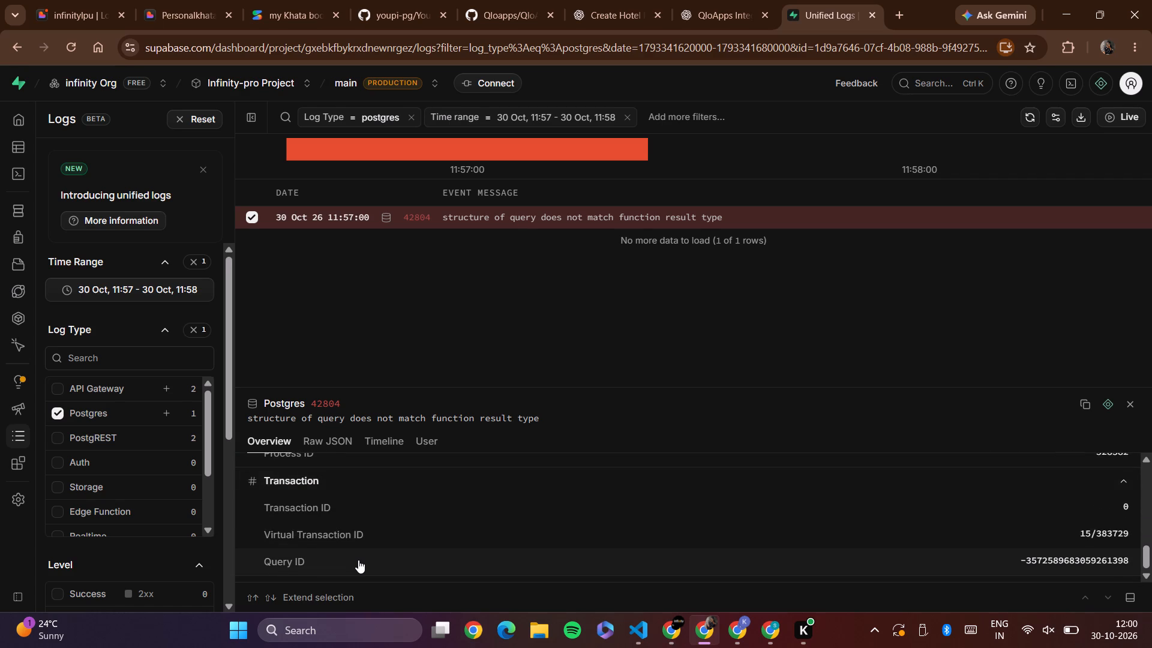
{"action": "scroll", "coordinate": [415, 347], "scroll_direction": "right", "scroll_amount": 9}
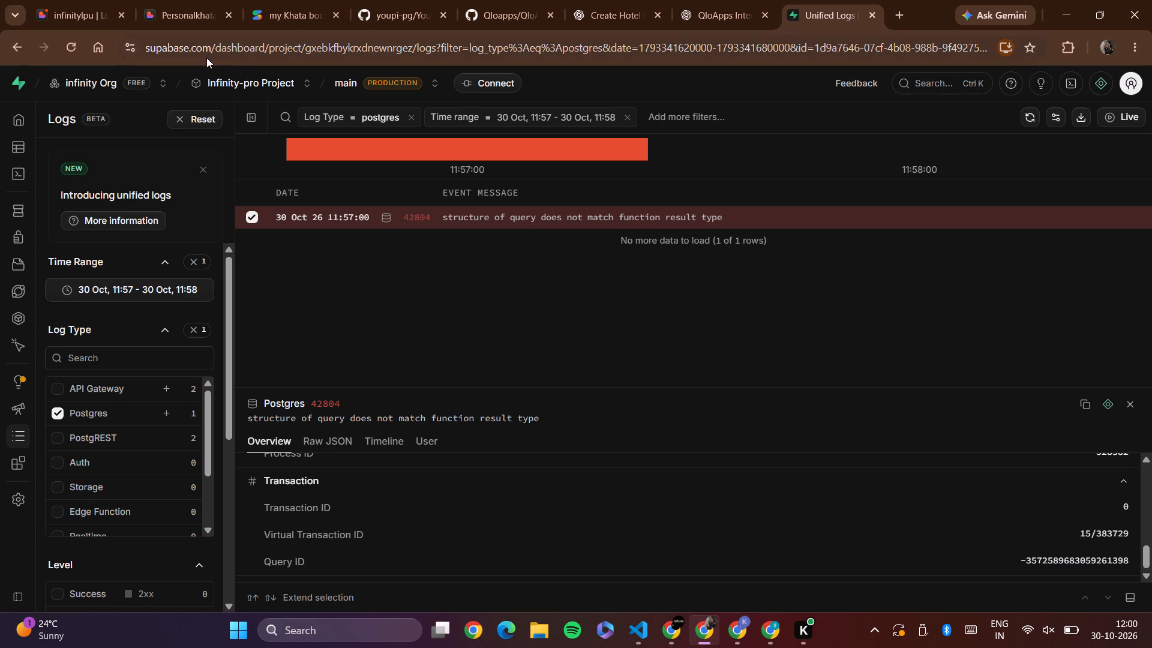
Return to the project overview, check its status and request figures, and open the scheduled database backups from the last backup entry.
{"action": "left_click", "coordinate": [16, 43]}
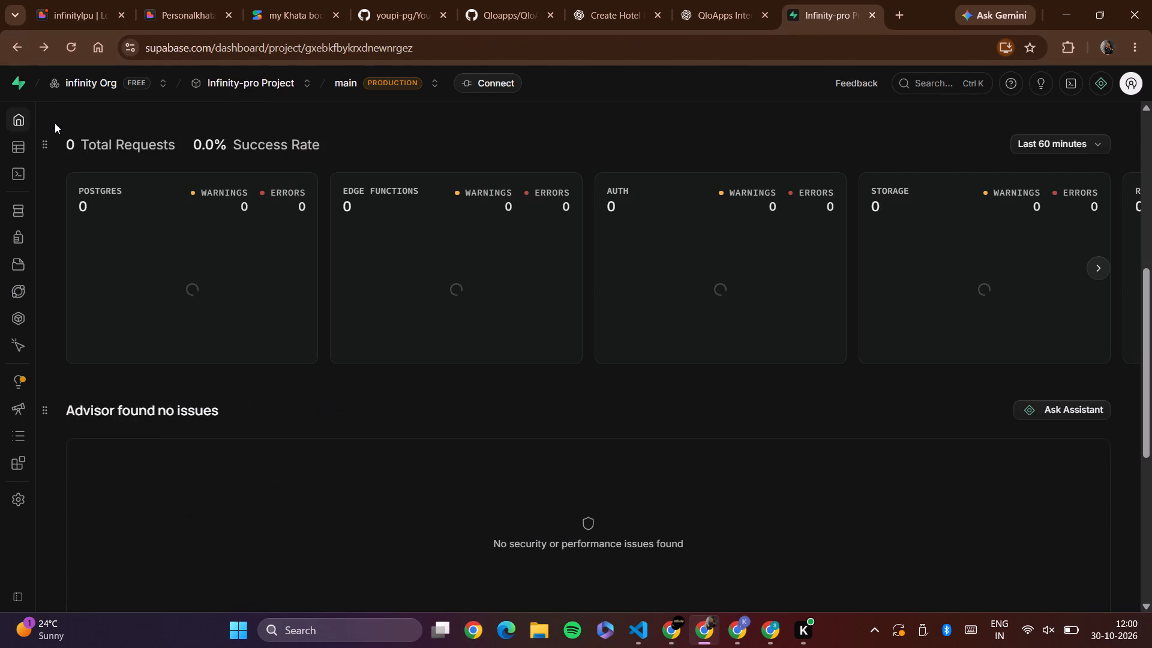
{"action": "left_click", "coordinate": [14, 115]}
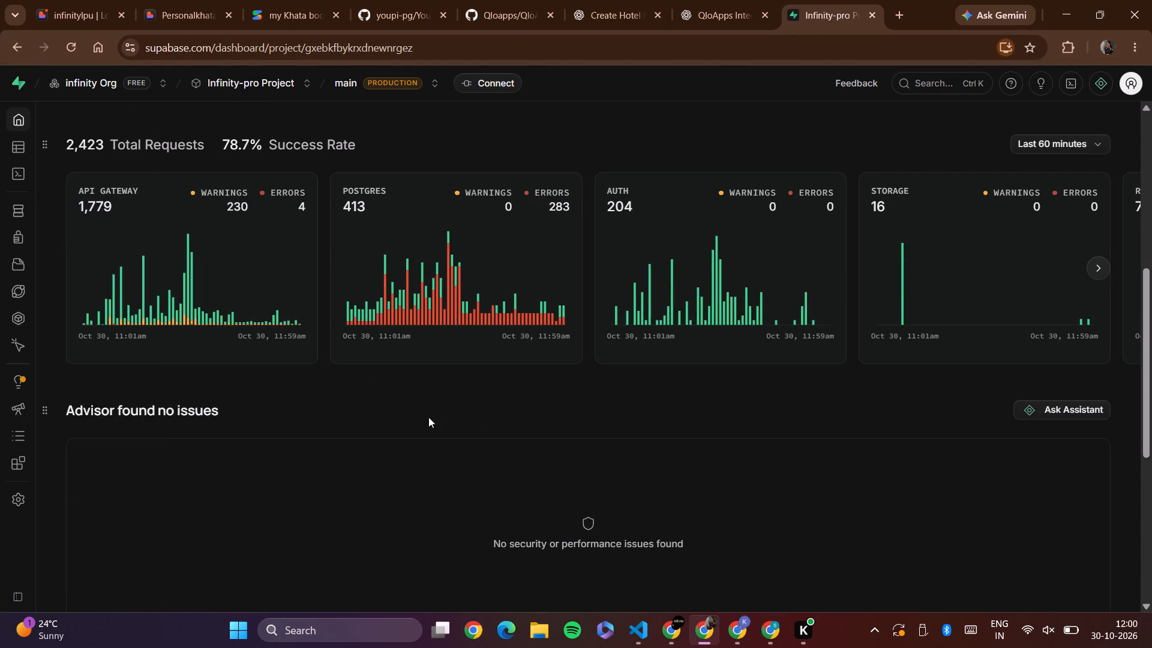
{"action": "scroll", "coordinate": [428, 417], "scroll_direction": "up", "scroll_amount": 4}
{"action": "scroll", "coordinate": [428, 417], "scroll_direction": "down", "scroll_amount": 1}
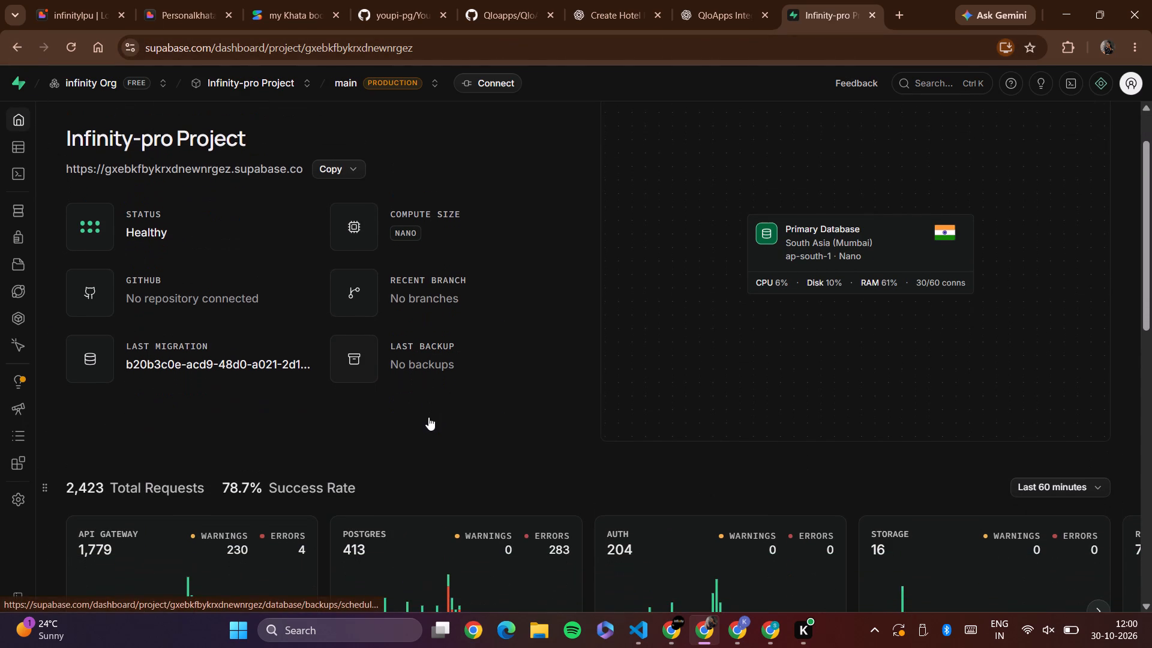
{"action": "scroll", "coordinate": [428, 417], "scroll_direction": "down", "scroll_amount": 1}
{"action": "left_click", "coordinate": [424, 355]}
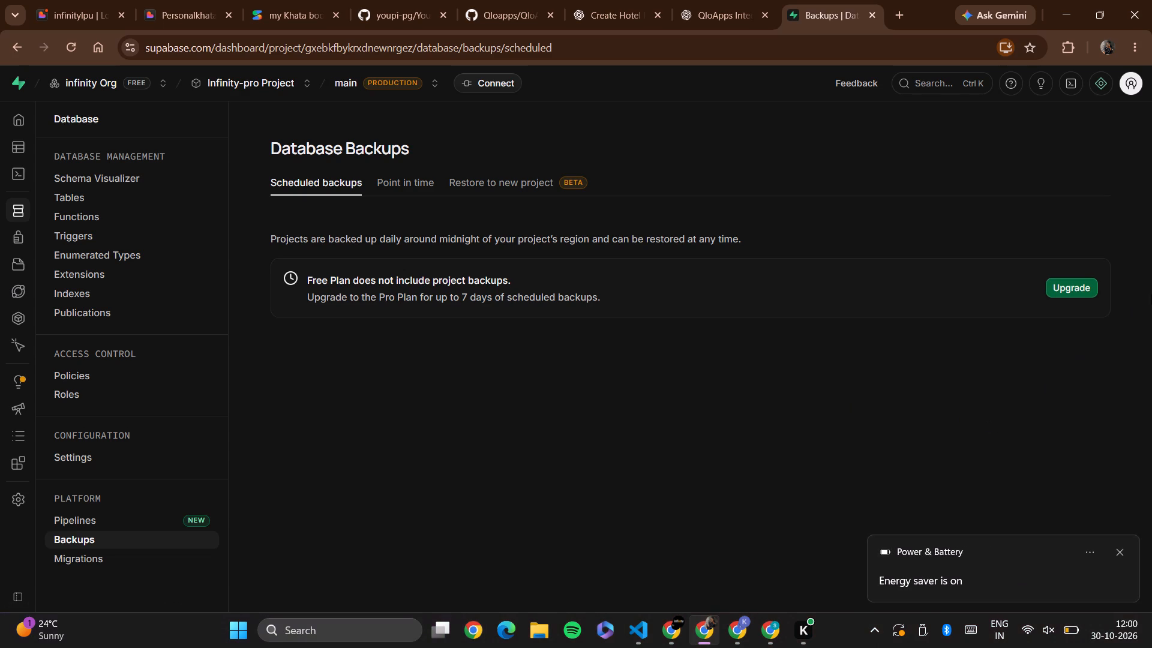
Open the upgrade options from Database Backups and compare the Free, Pro and Team subscription plans for infinity Org.
{"action": "left_click", "coordinate": [1073, 286]}
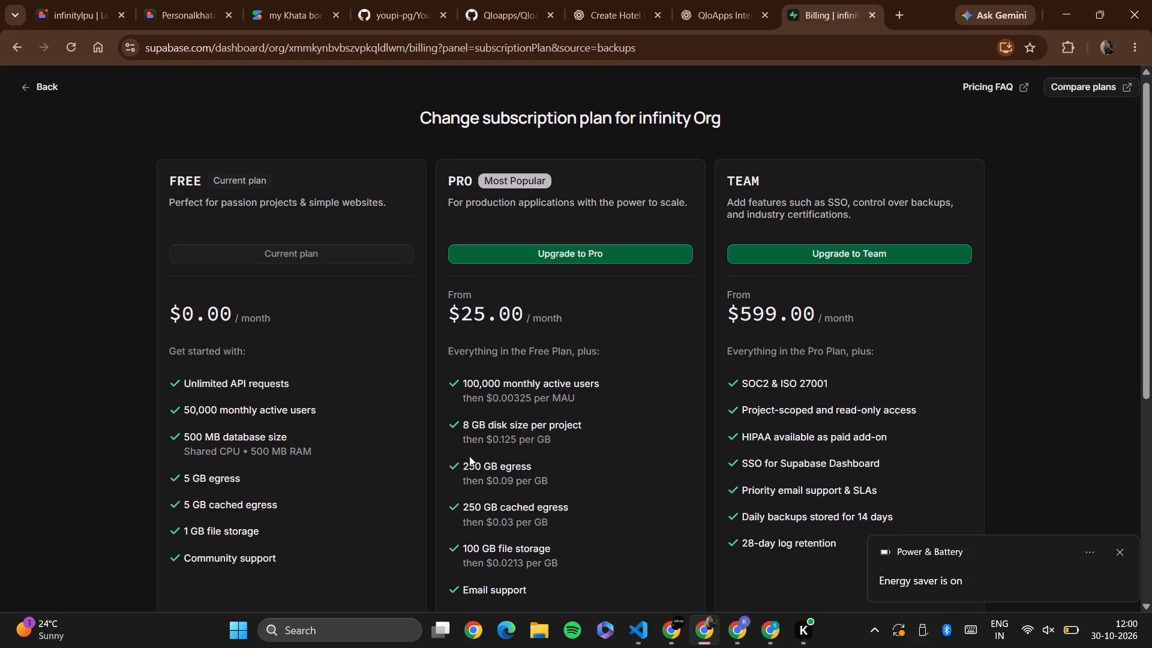
{"action": "scroll", "coordinate": [486, 523], "scroll_direction": "down", "scroll_amount": 1}
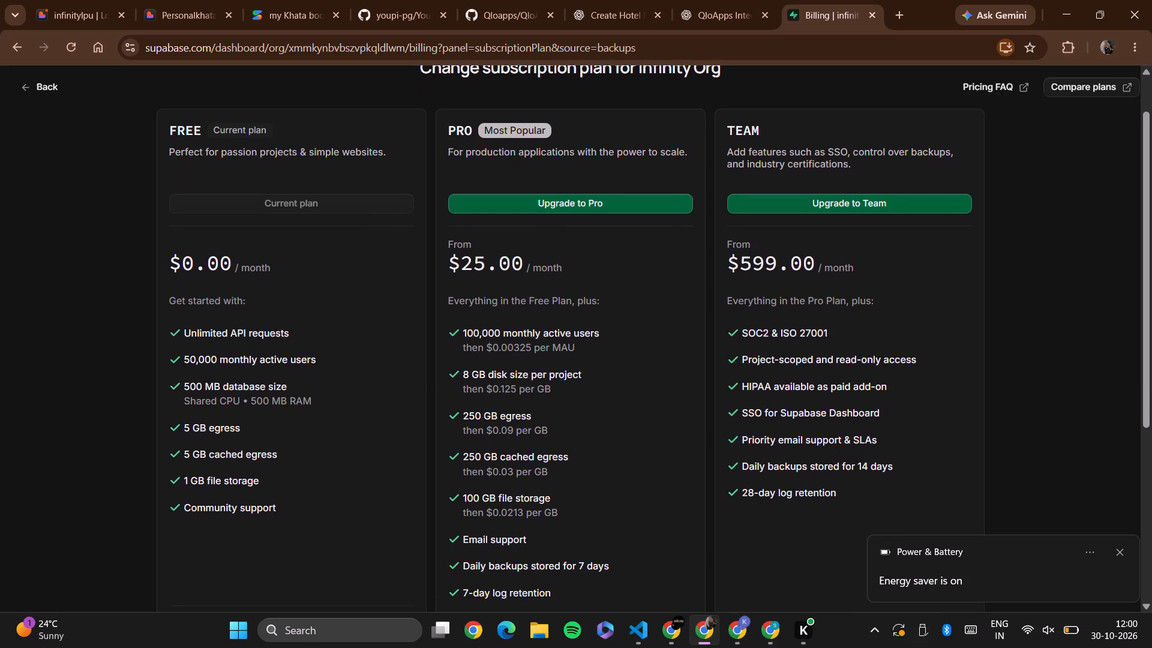
{"action": "scroll", "coordinate": [486, 523], "scroll_direction": "down", "scroll_amount": 3}
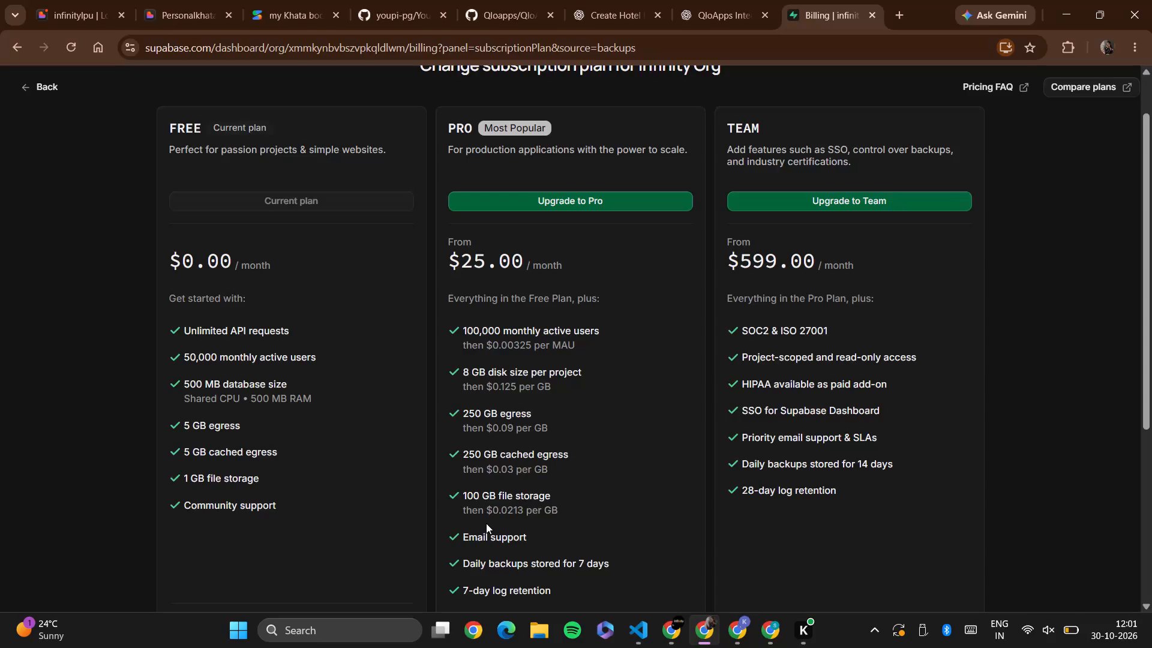
Examine the remaining plan features, the Enterprise offering and the AWS Marketplace purchasing option, and review the Pro plan's inclusions again.
{"action": "scroll", "coordinate": [486, 523], "scroll_direction": "down", "scroll_amount": 6}
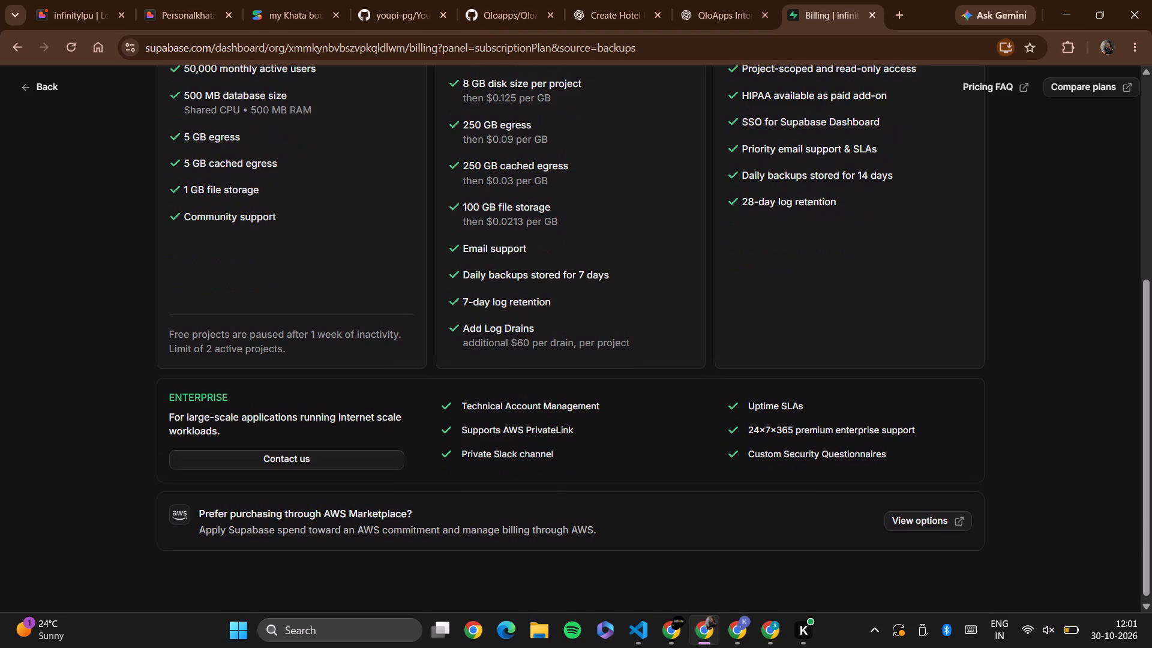
{"action": "scroll", "coordinate": [486, 523], "scroll_direction": "up", "scroll_amount": 3}
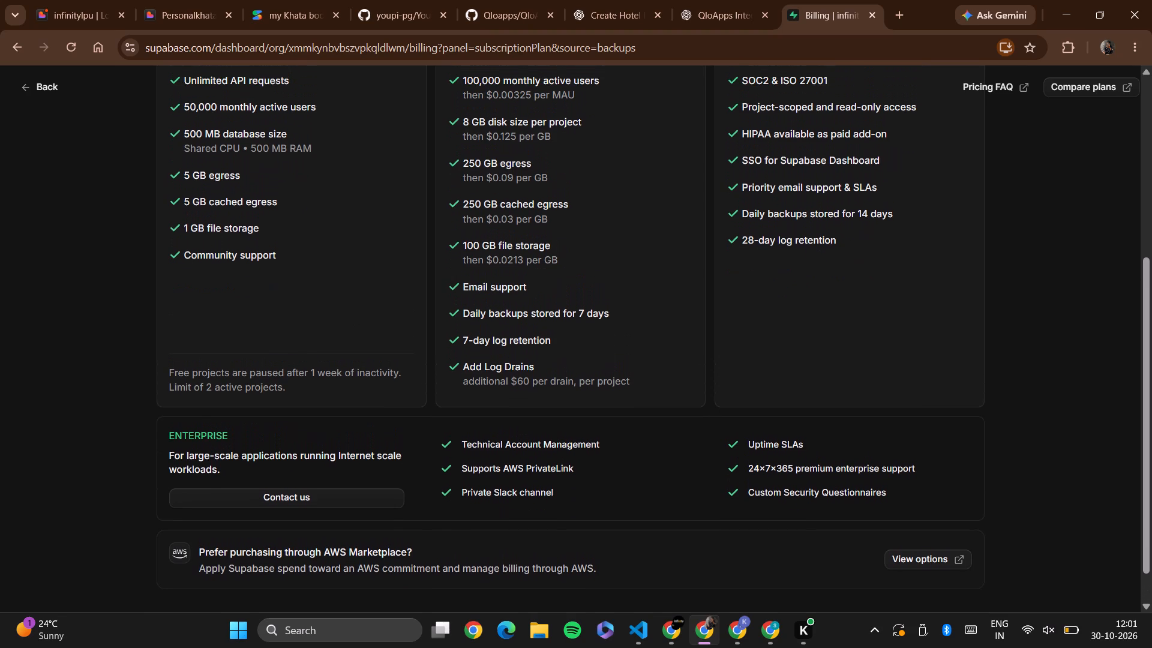
{"action": "scroll", "coordinate": [486, 523], "scroll_direction": "up", "scroll_amount": 3}
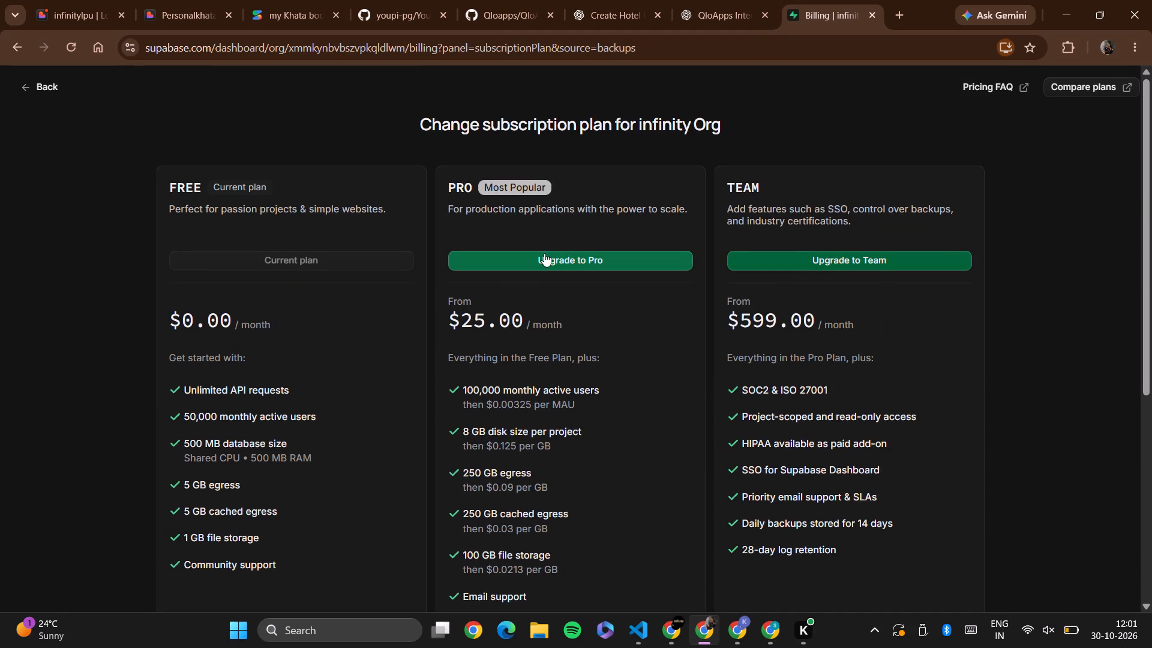
{"action": "scroll", "coordinate": [544, 253], "scroll_direction": "down", "scroll_amount": 2}
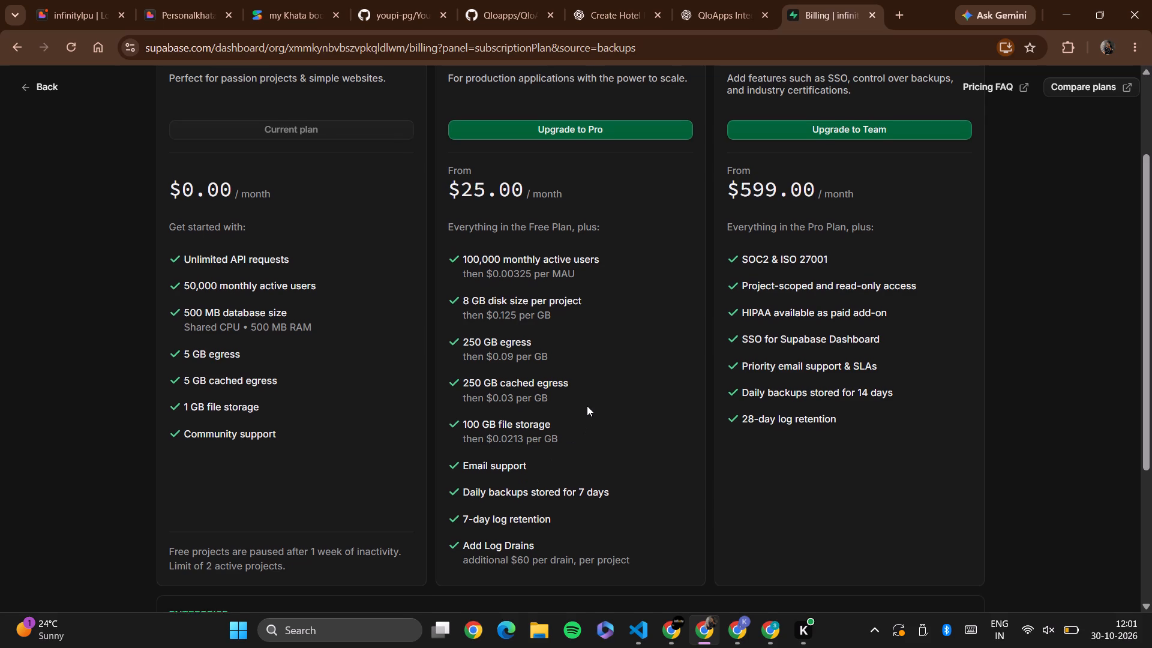
Open the Pro plan upgrade for infinity Org, review its payment fields, charges and compute terms, and close it without confirming.
{"action": "scroll", "coordinate": [587, 406], "scroll_direction": "up", "scroll_amount": 1}
{"action": "left_click", "coordinate": [575, 138]}
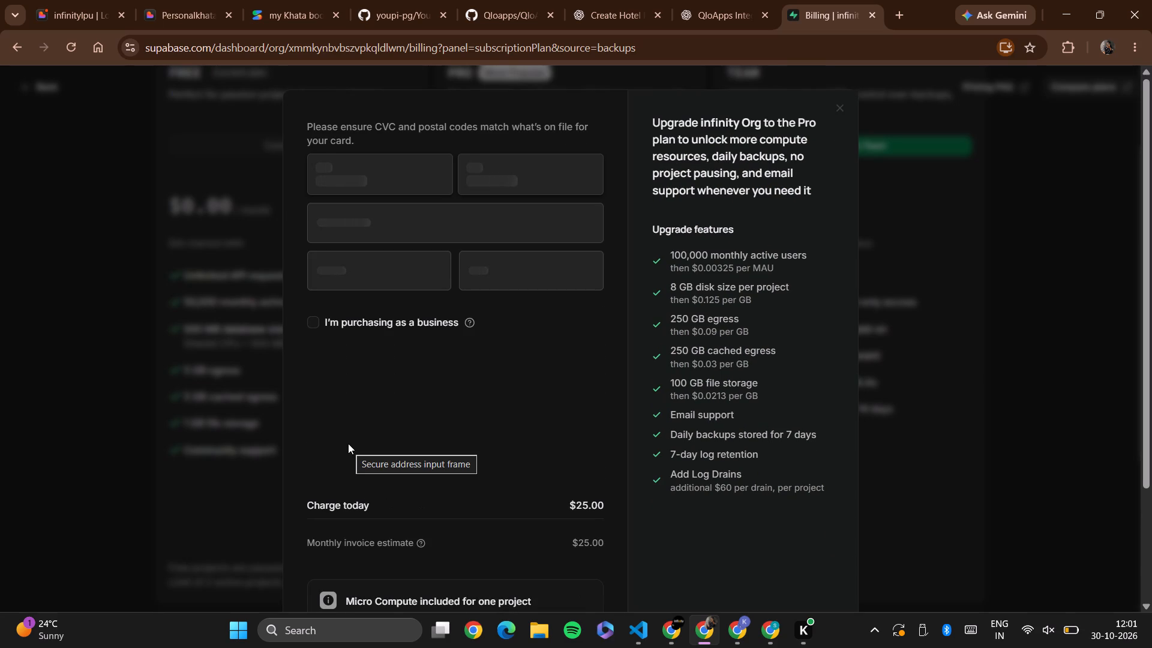
{"action": "scroll", "coordinate": [348, 443], "scroll_direction": "down", "scroll_amount": 2}
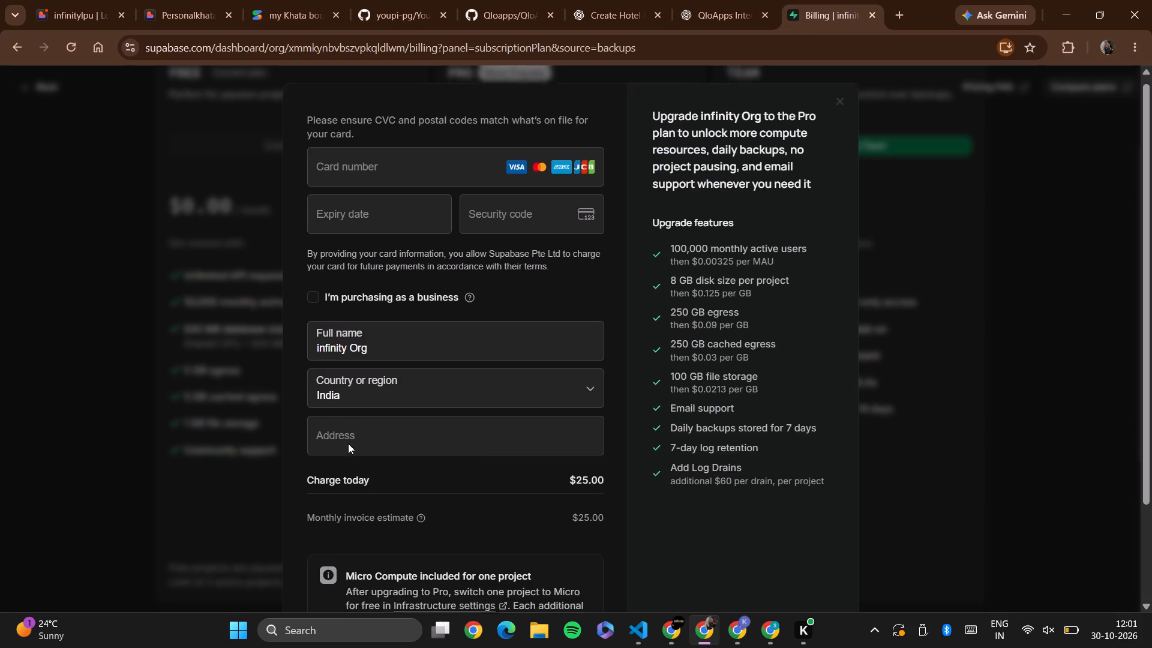
{"action": "scroll", "coordinate": [348, 443], "scroll_direction": "down", "scroll_amount": 3}
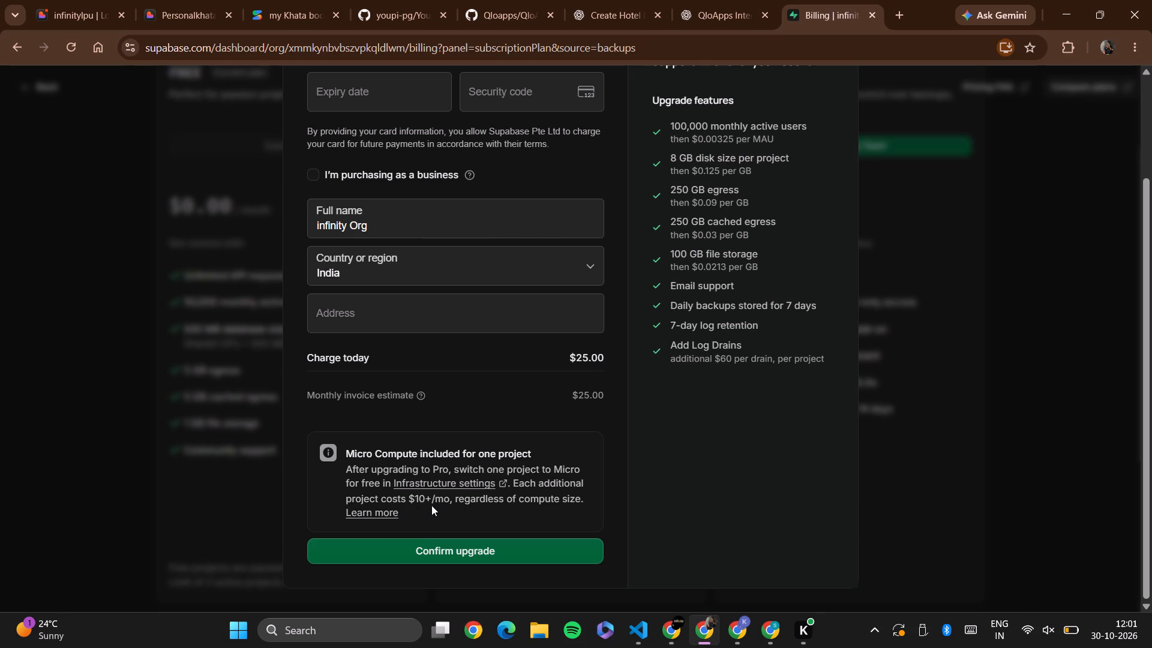
{"action": "scroll", "coordinate": [620, 448], "scroll_direction": "up", "scroll_amount": 5}
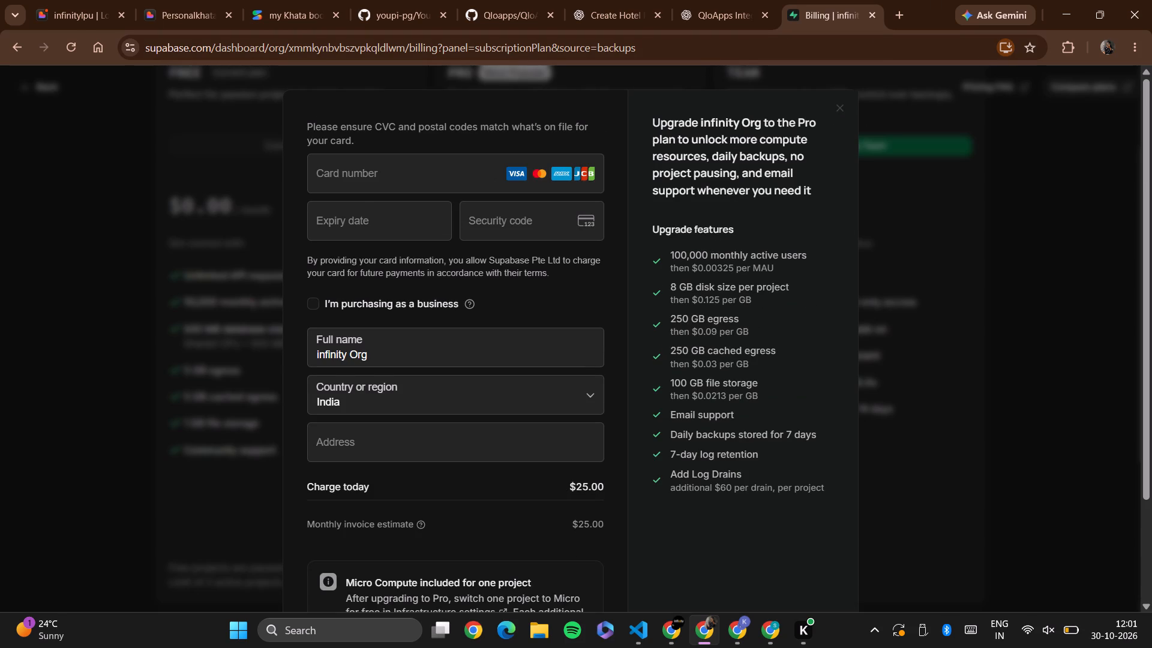
{"action": "left_click", "coordinate": [836, 109]}
{"action": "scroll", "coordinate": [311, 460], "scroll_direction": "up", "scroll_amount": 1}
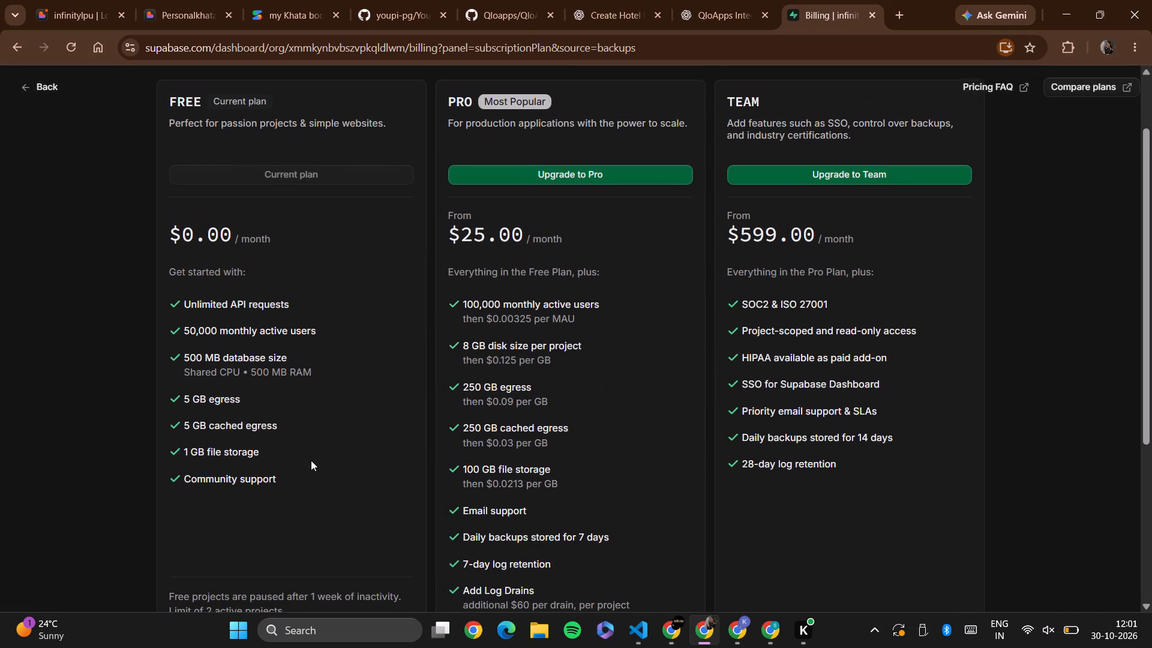
{"action": "scroll", "coordinate": [311, 460], "scroll_direction": "up", "scroll_amount": 1}
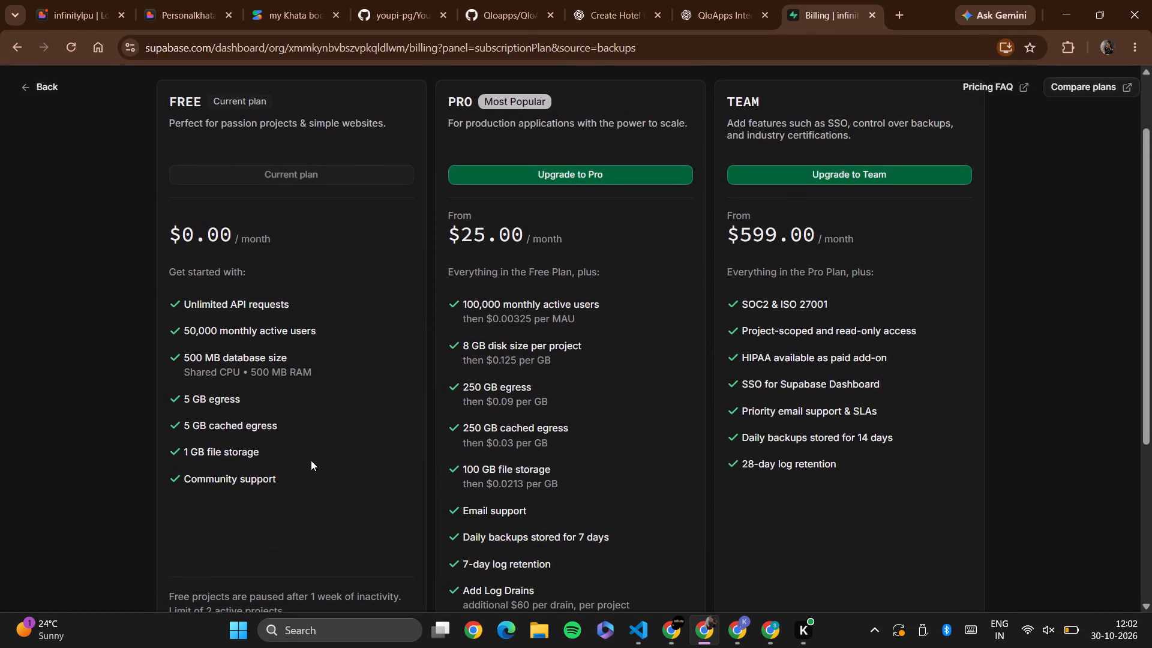